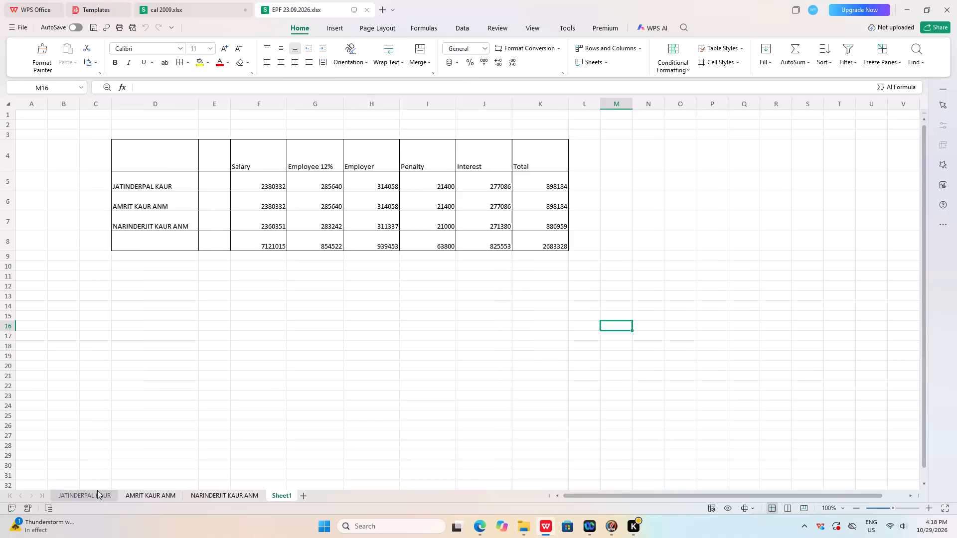
Examine the monthly salary, contribution, penalty and interest rows on the first two employee sheets of the EPF workbook.
click(97, 490)
scroll(209, 431, up, 13)
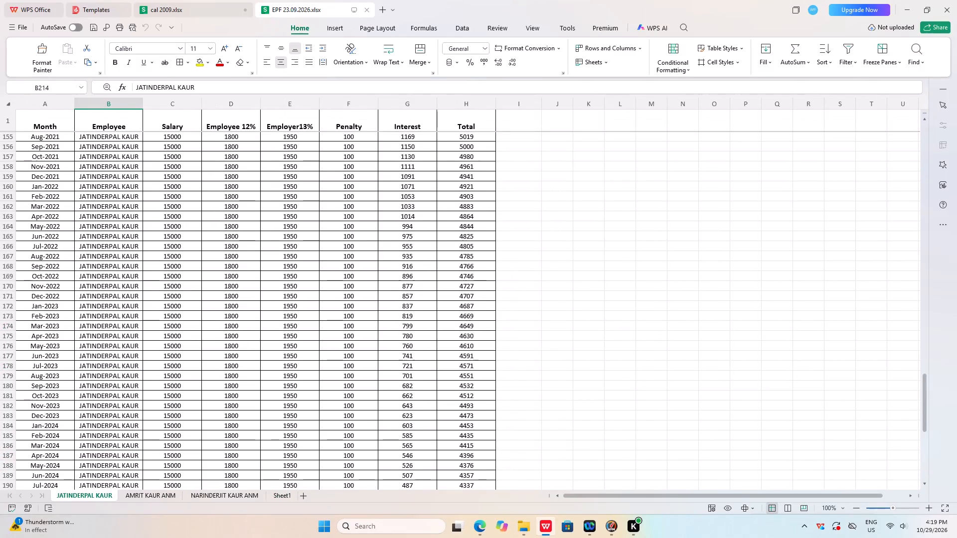
scroll(235, 431, up, 6)
click(144, 499)
scroll(279, 457, up, 9)
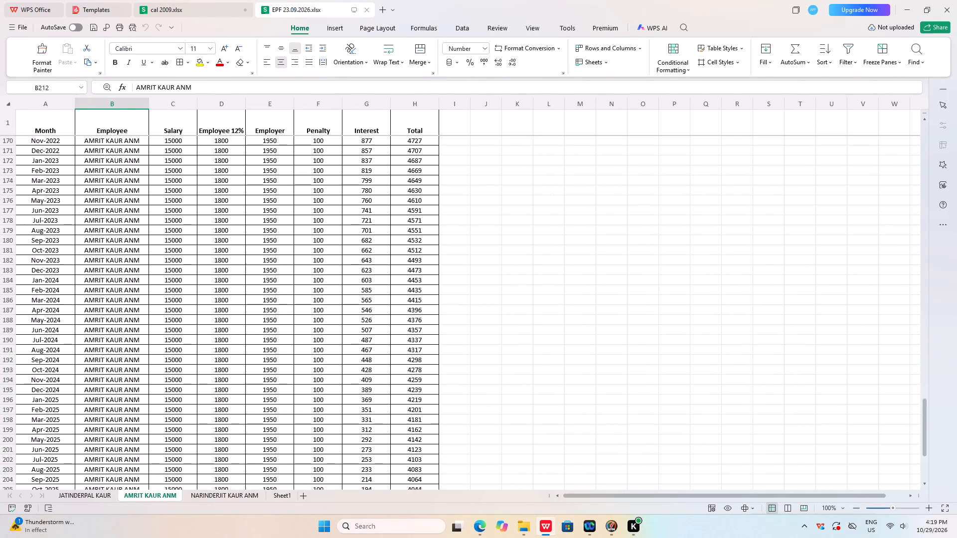
scroll(282, 457, up, 20)
scroll(282, 457, up, 15)
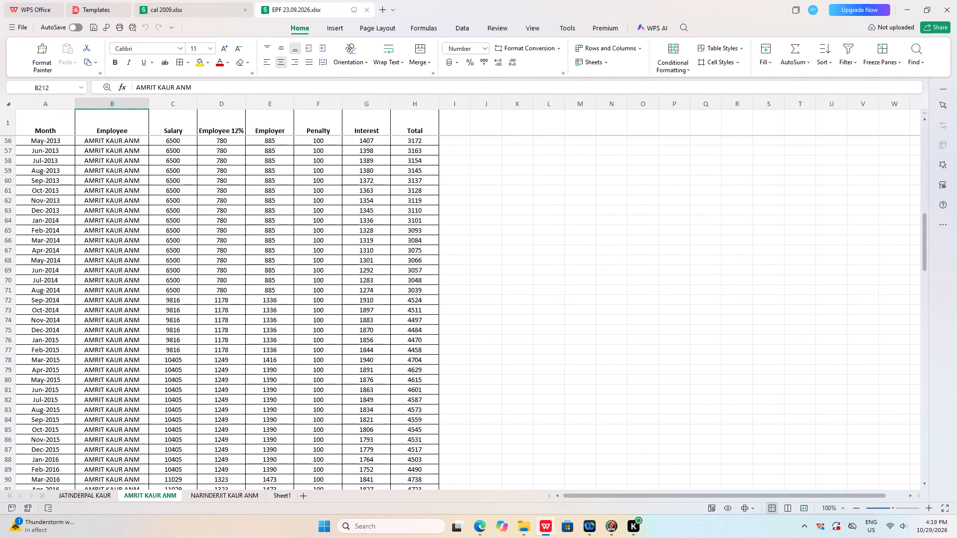
click(924, 247)
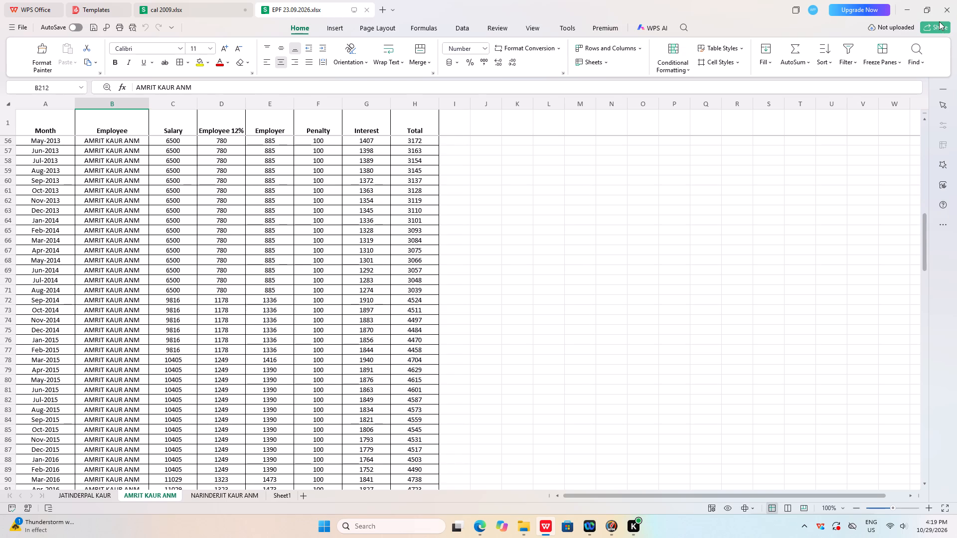
Close the WPS Office window with its open workbooks.
click(945, 9)
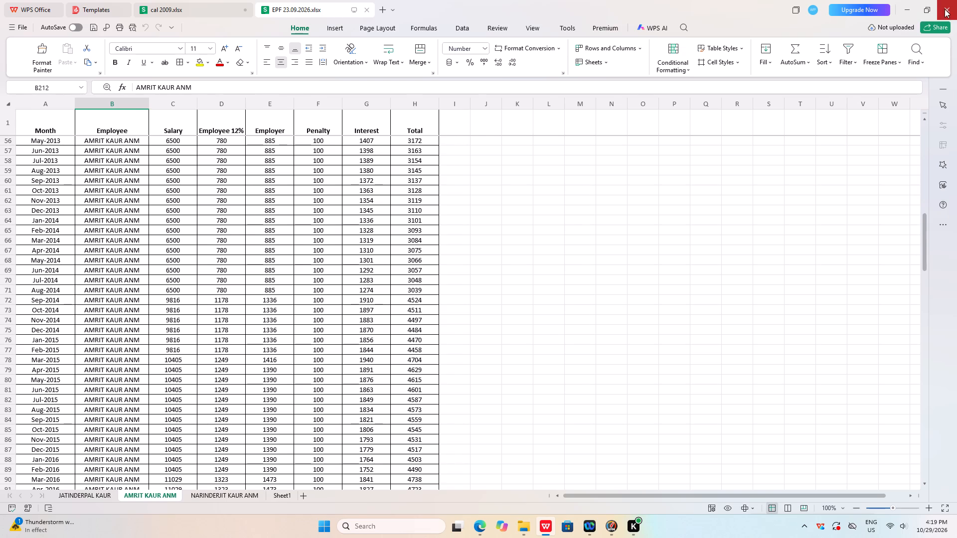
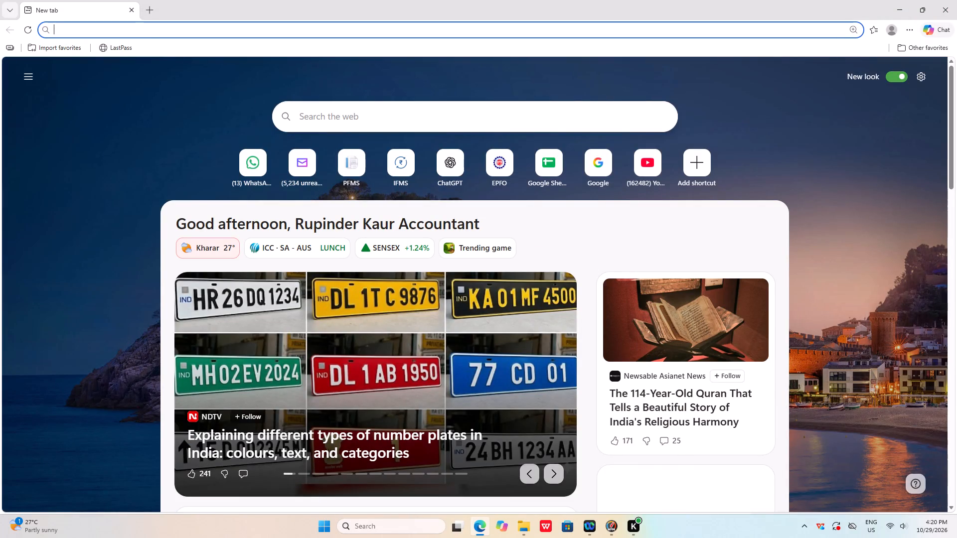
Enter "what" as the address in the new Microsoft Edge tab to bring up WhatsApp Web.
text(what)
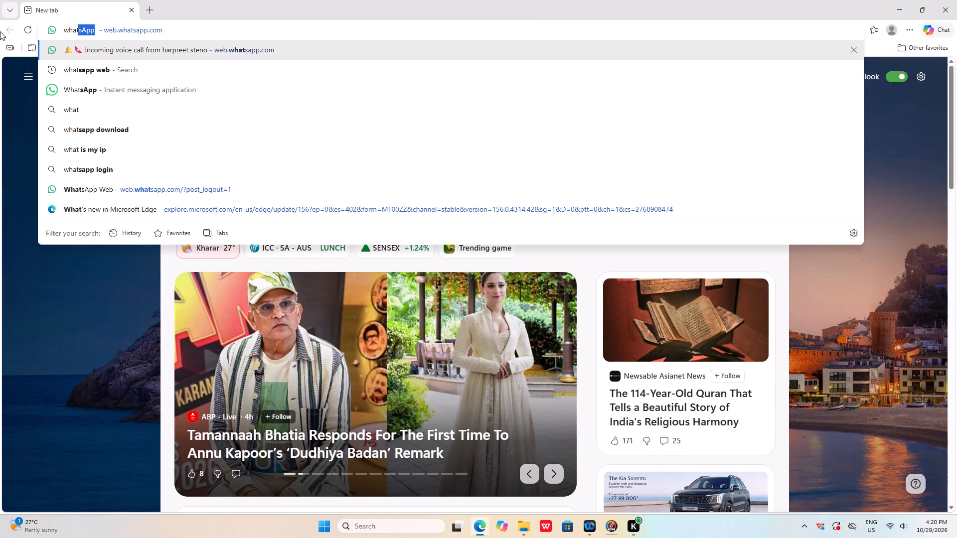
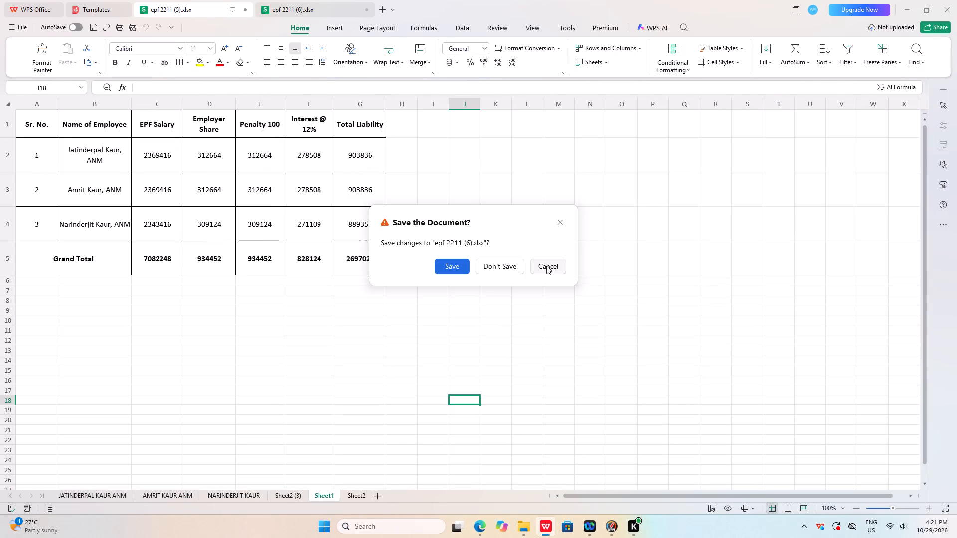
Save the changes to the workbook "epf 2211 (6).xlsx" while closing WPS Office.
click(458, 265)
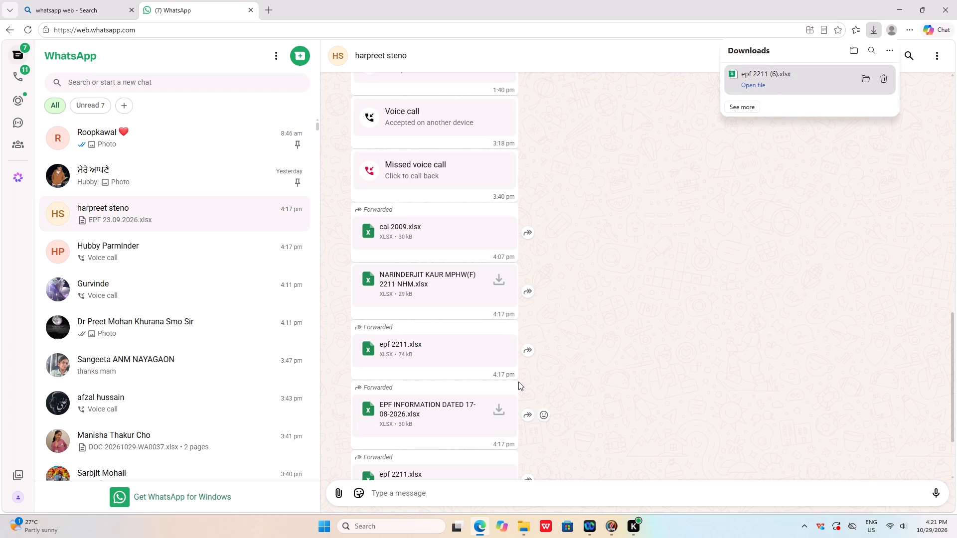
Look back through the earlier messages in the open WhatsApp chat that contains the forwarded EPF workbooks.
scroll(518, 377, up, 20)
scroll(518, 377, up, 7)
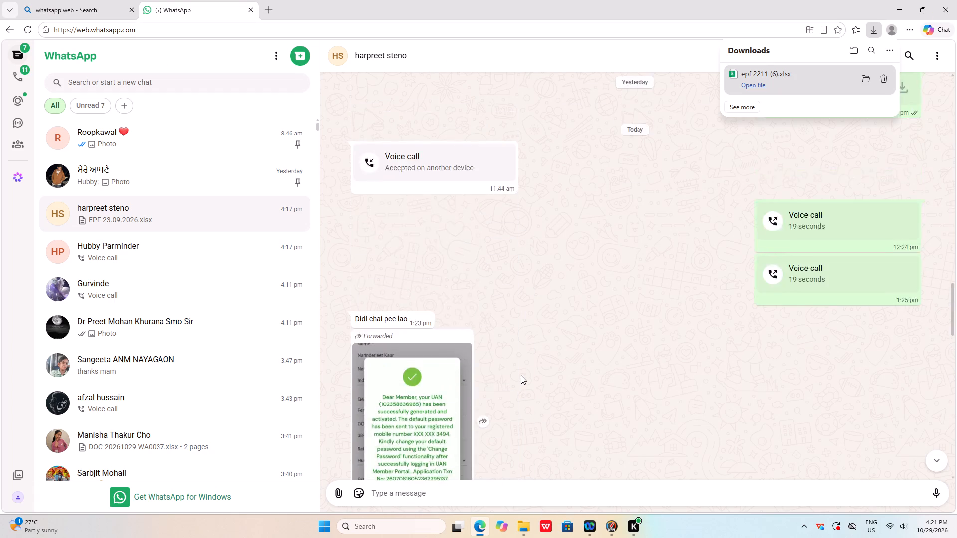
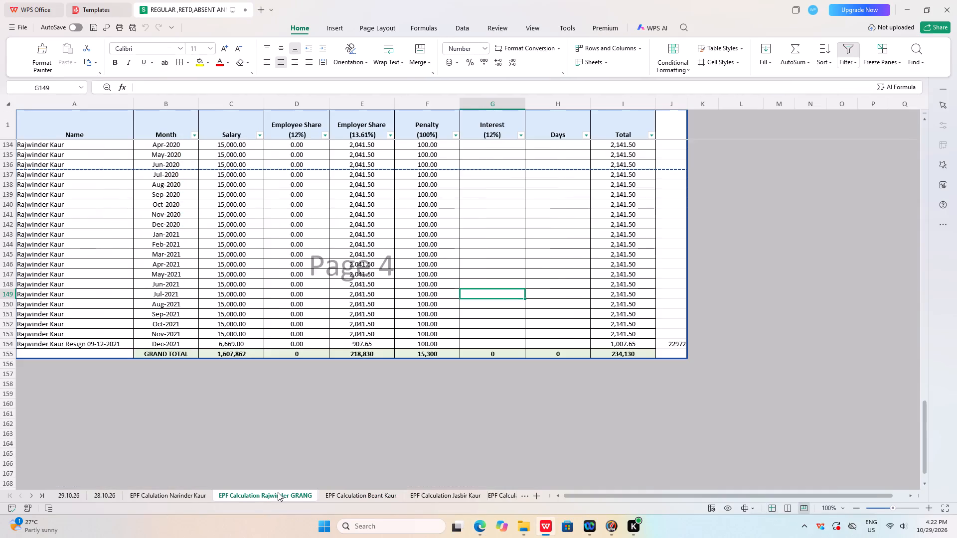
Examine the monthly salary, employer share and total rows on the open EPF calculation sheet and the next employee's sheet.
scroll(464, 371, up, 10)
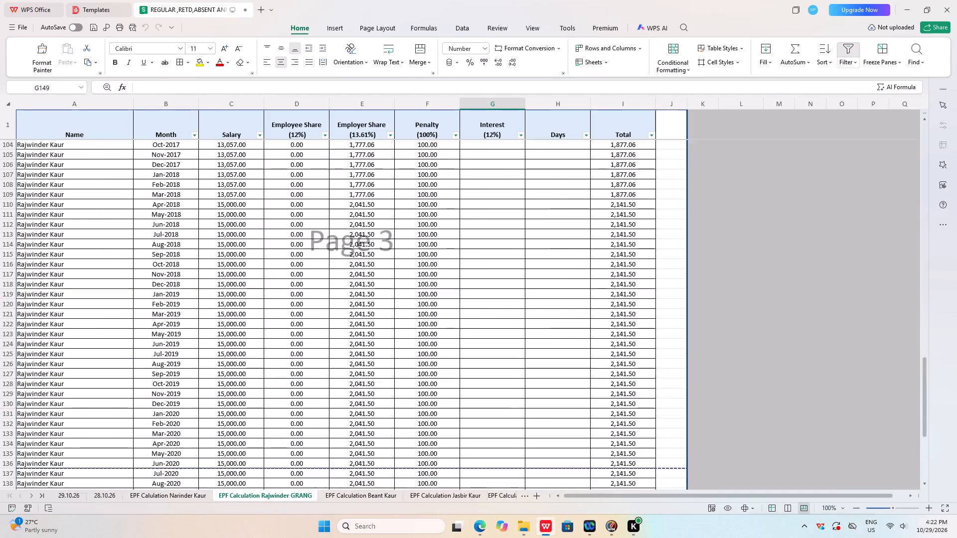
scroll(473, 360, up, 20)
scroll(473, 360, up, 13)
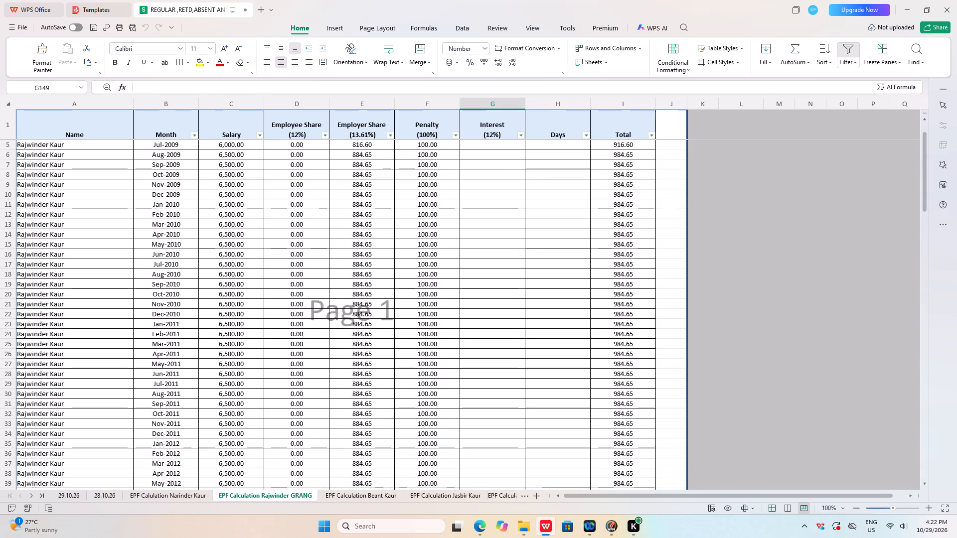
scroll(474, 358, up, 15)
click(371, 496)
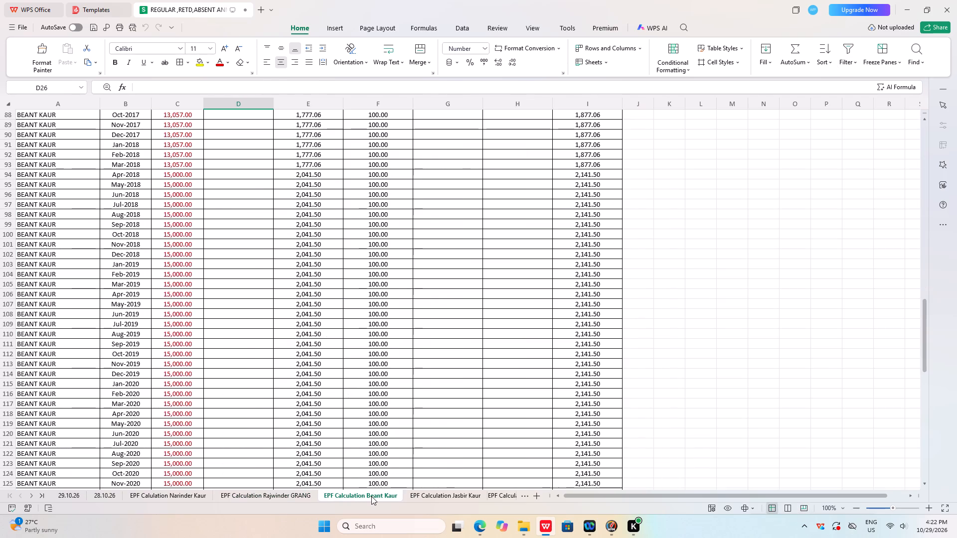
scroll(444, 461, up, 20)
scroll(444, 461, up, 2)
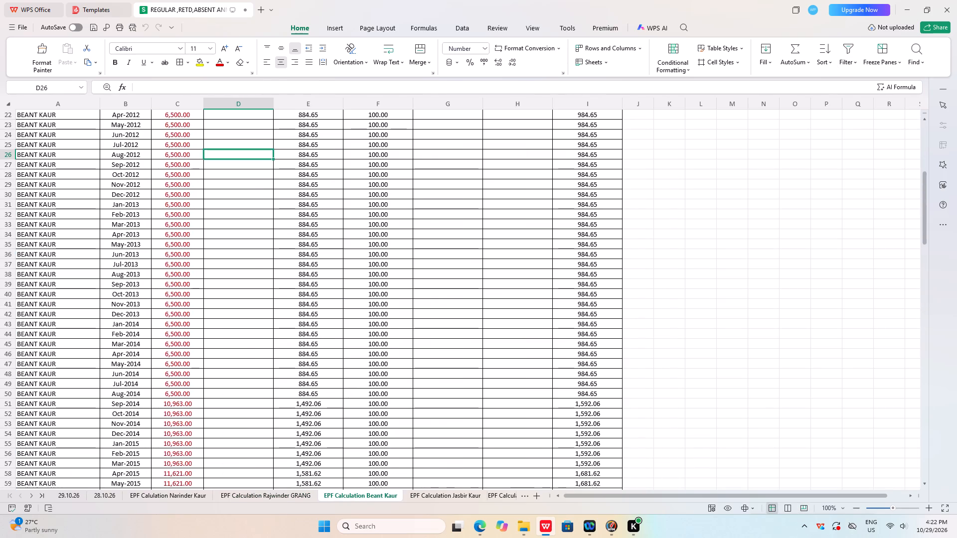
scroll(453, 459, up, 6)
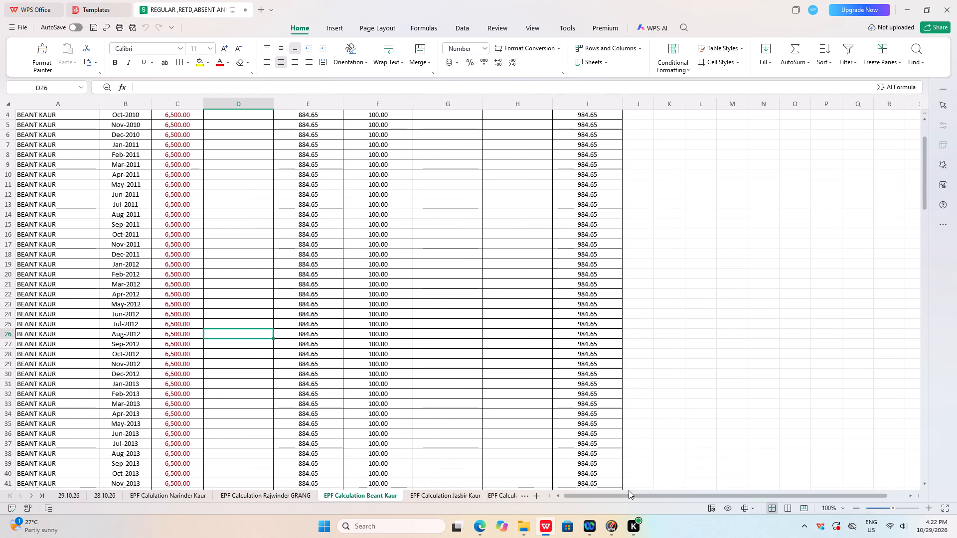
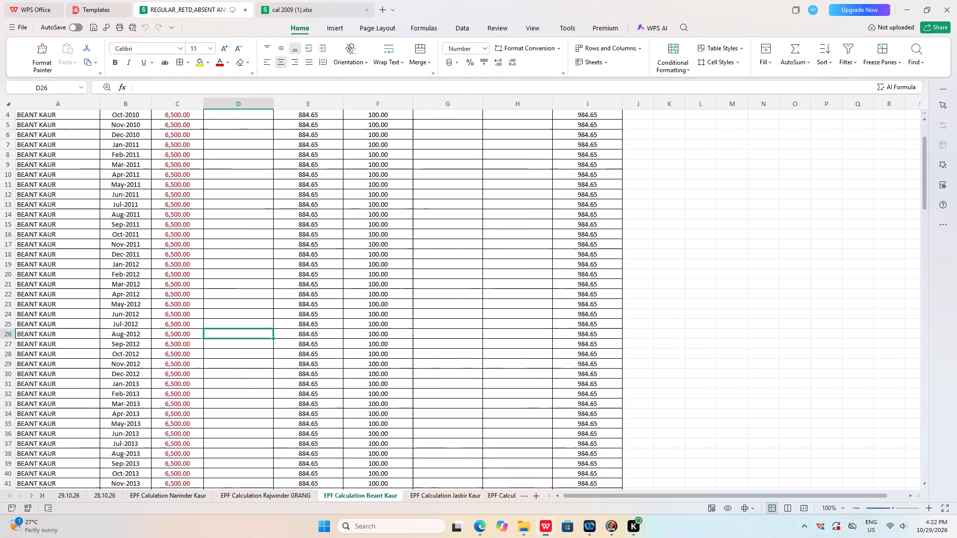
Close all open workbooks together, saving the changes to "cal 2009 (1).xlsx".
click(952, 8)
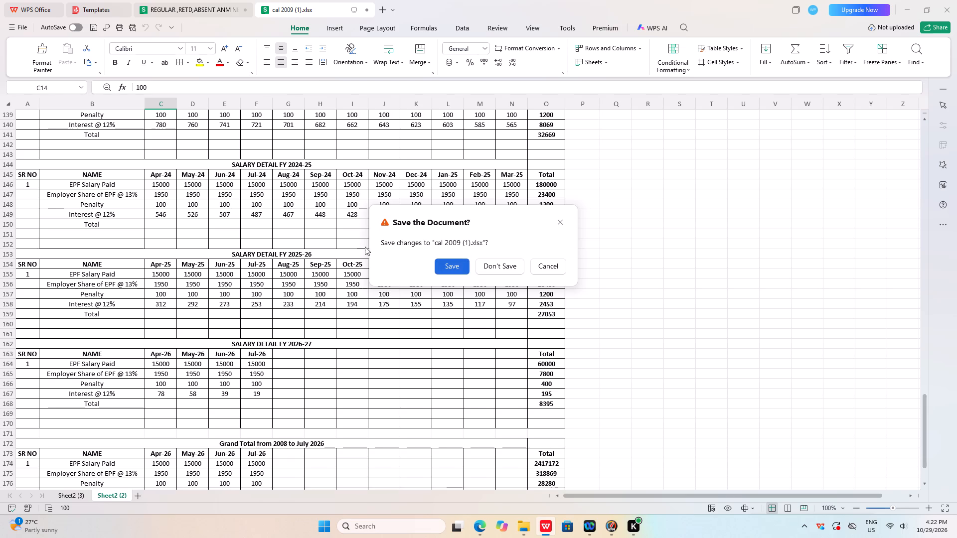
click(456, 262)
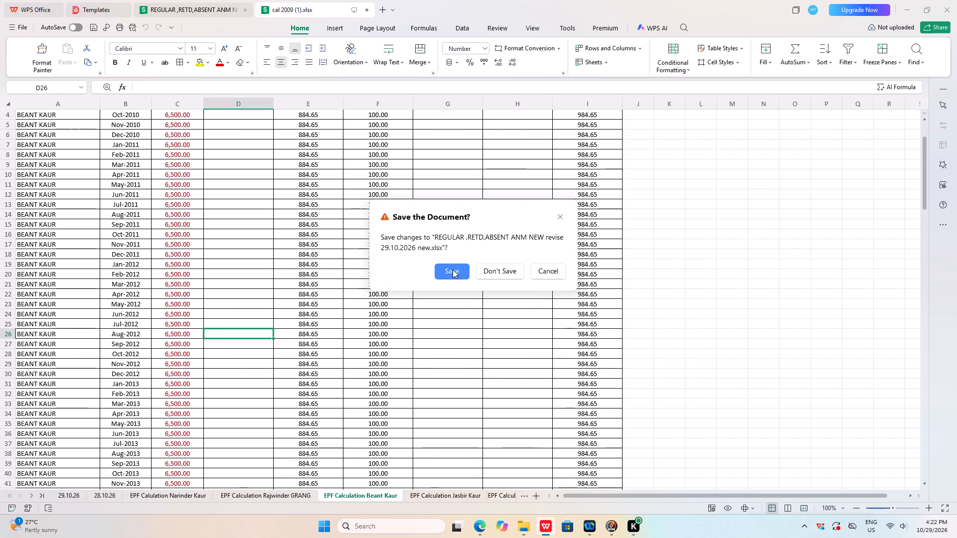
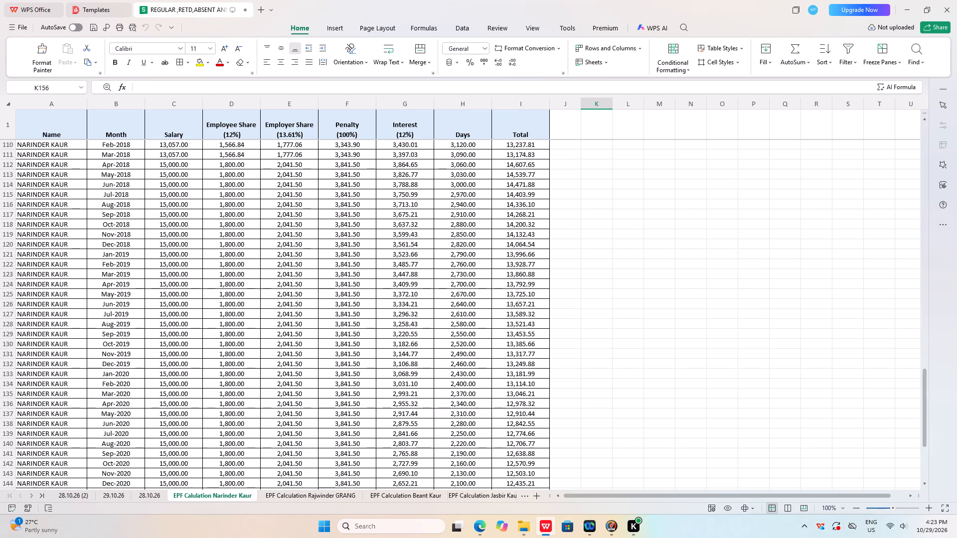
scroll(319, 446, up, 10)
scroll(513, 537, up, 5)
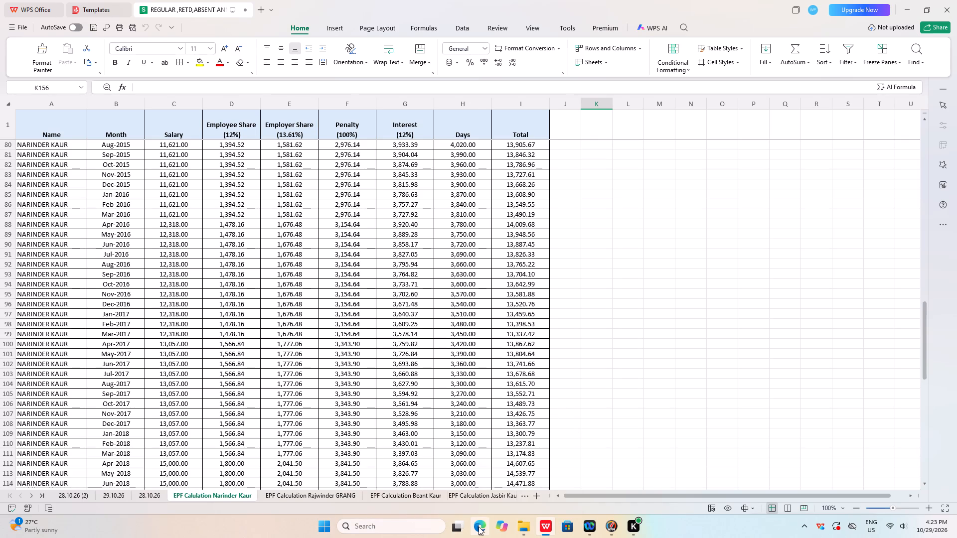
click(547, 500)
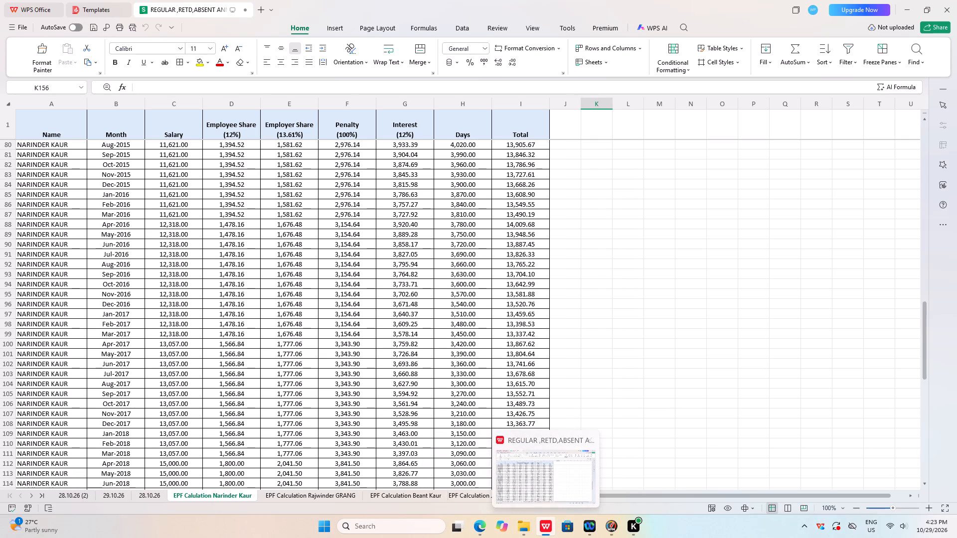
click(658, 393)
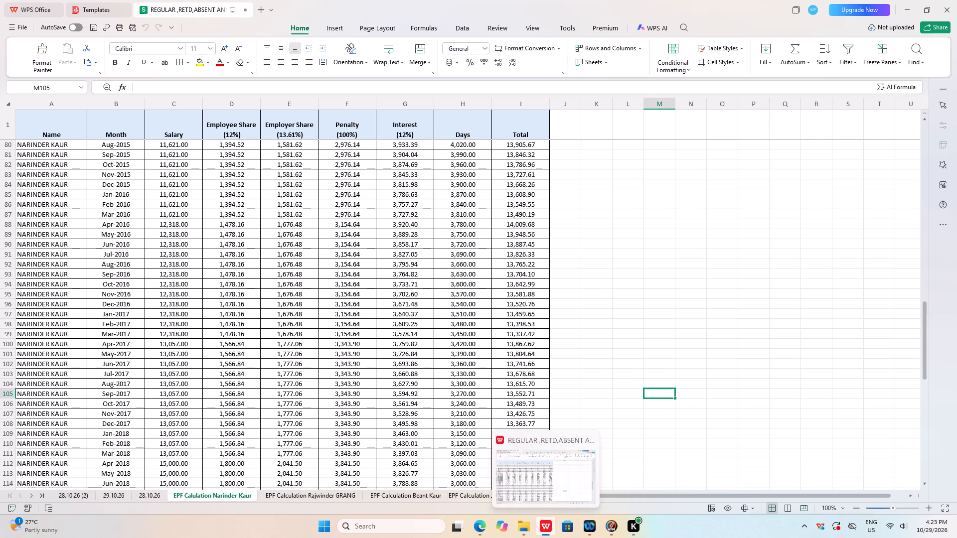
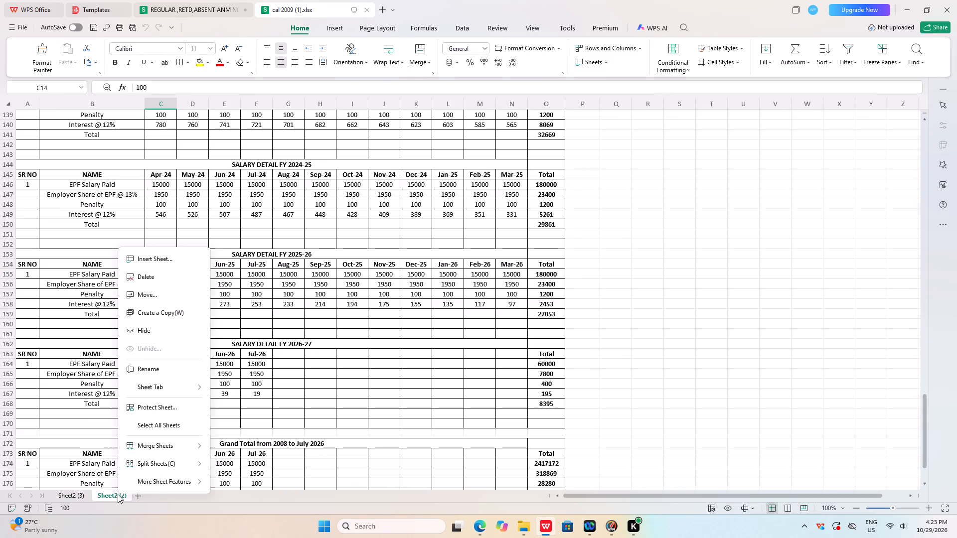
Copy Sheet2 (2) from cal 2009 (1).xlsx into the REGULAR ,RETD,ABSENT ANM NEW workbook, before its 28.10.26 (2) sheet.
click(143, 296)
click(410, 331)
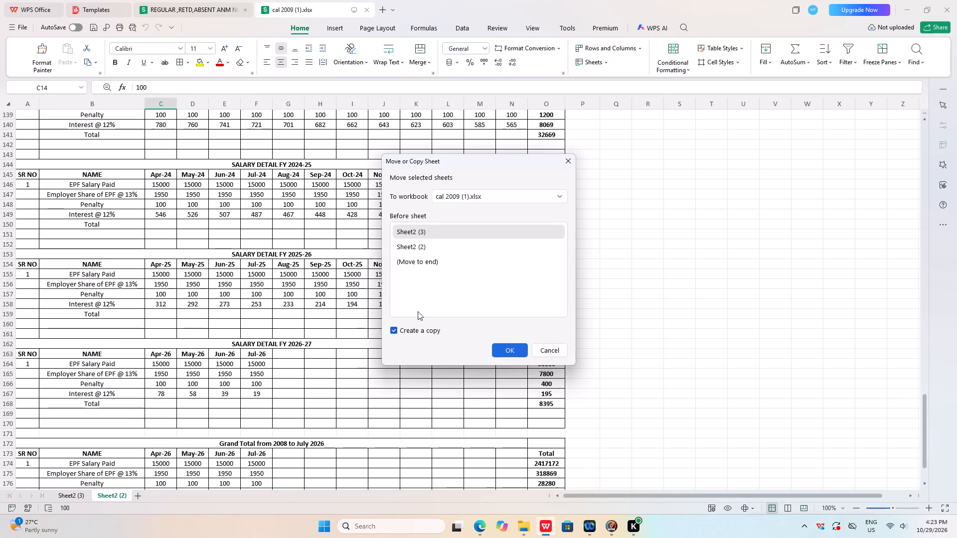
click(440, 196)
click(459, 219)
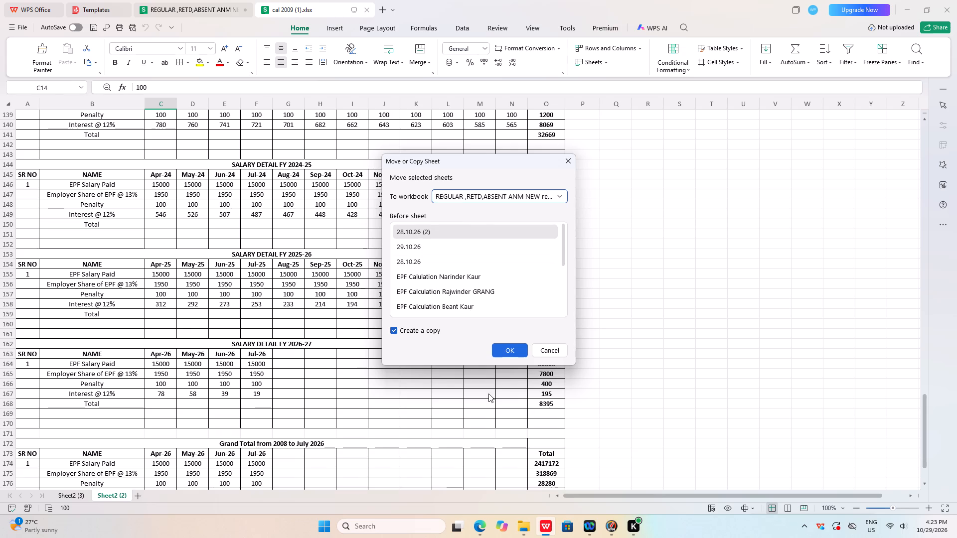
click(500, 346)
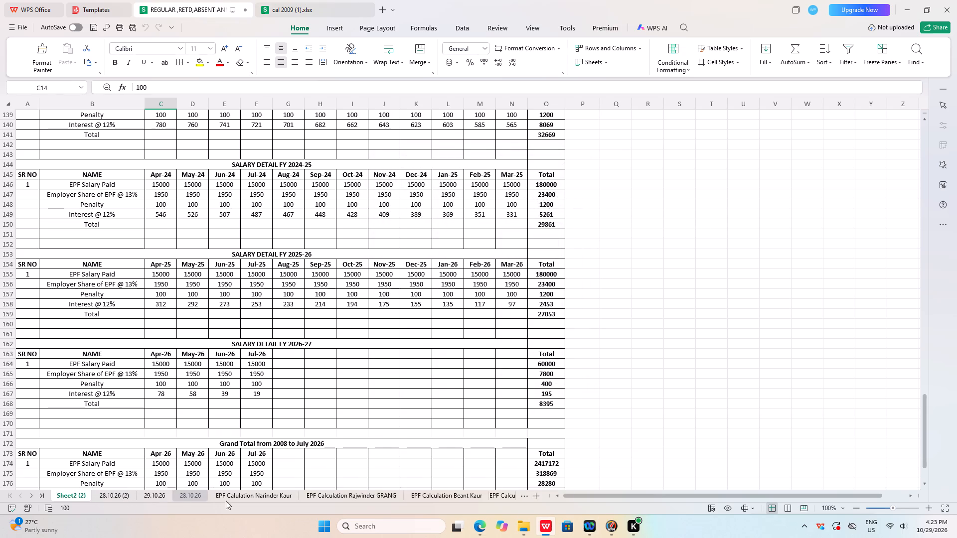
Reorder the sheets so that 29.10.26, 28.10.26 (2) and 28.10.26 come before Sheet2 (2).
drag(121, 493, 74, 483)
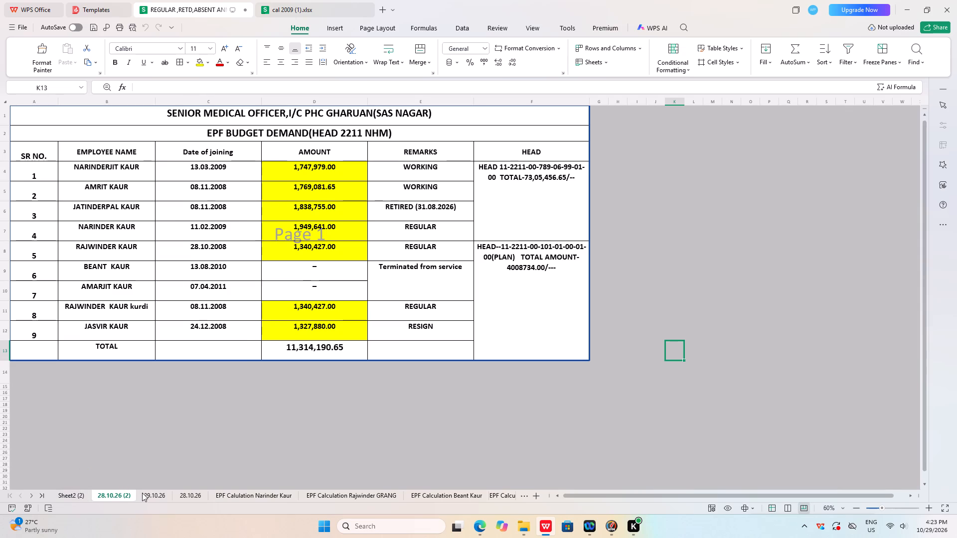
drag(125, 493, 76, 487)
drag(153, 497, 114, 491)
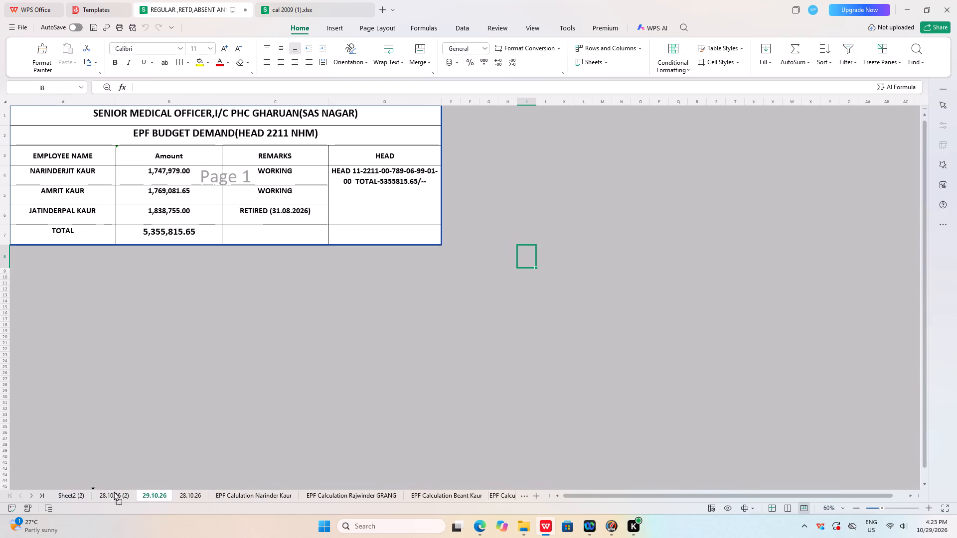
drag(114, 491, 68, 488)
drag(109, 495, 66, 490)
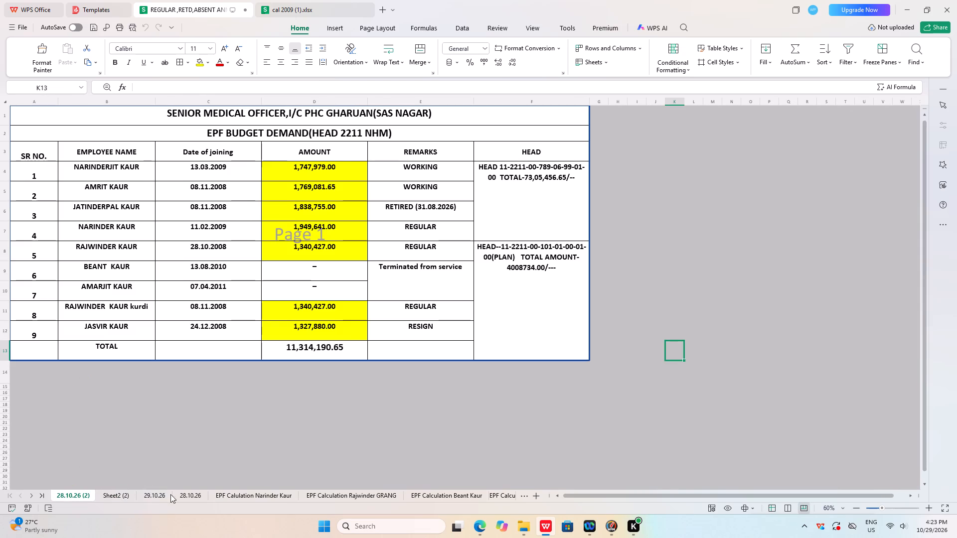
drag(158, 494, 77, 490)
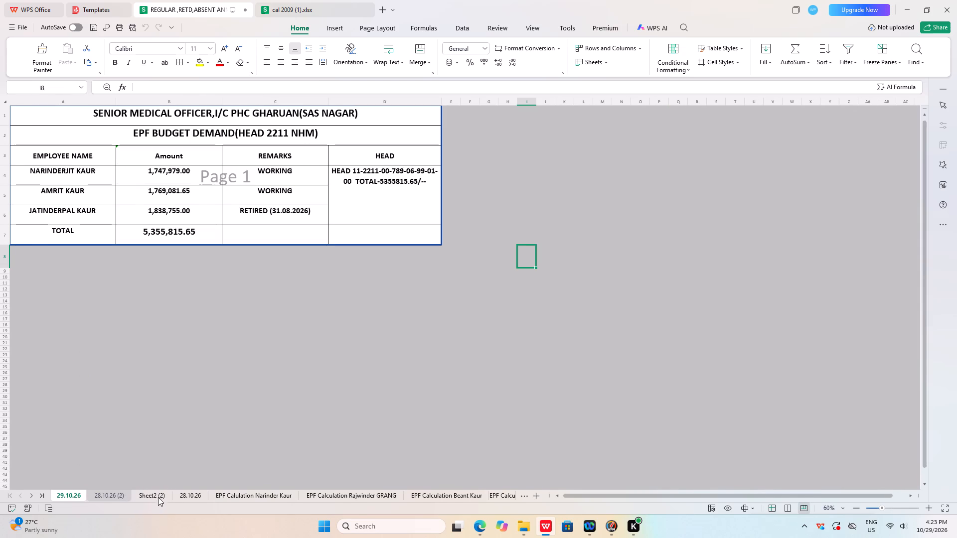
click(159, 497)
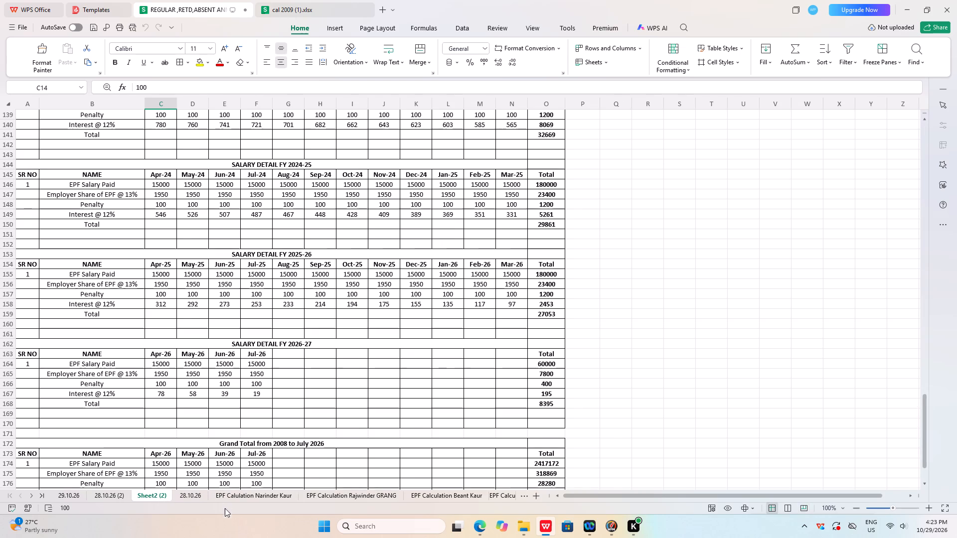
click(228, 498)
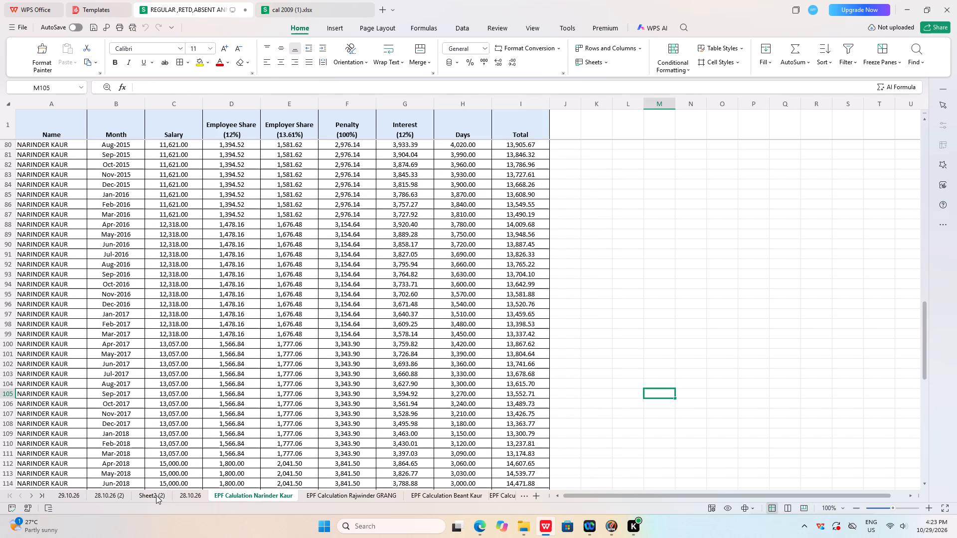
click(147, 495)
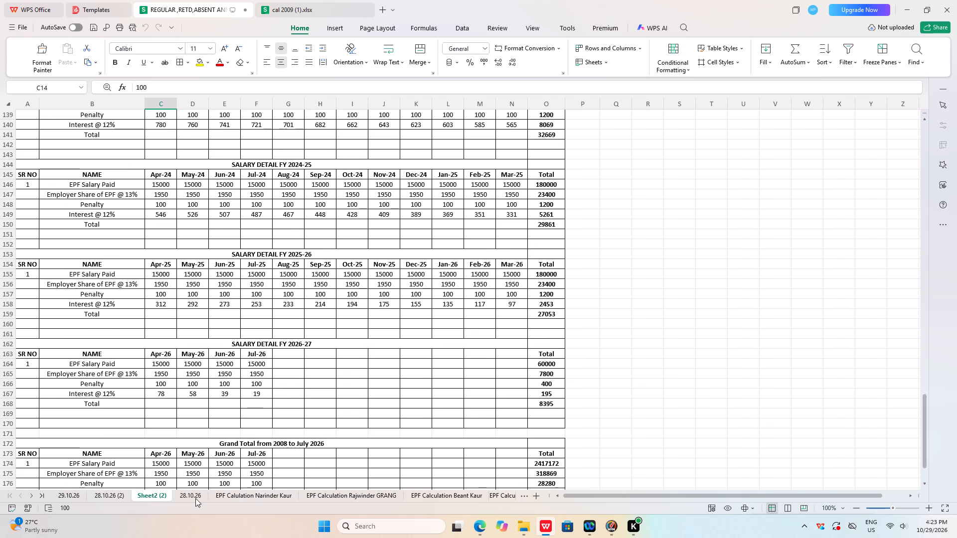
drag(195, 495, 133, 490)
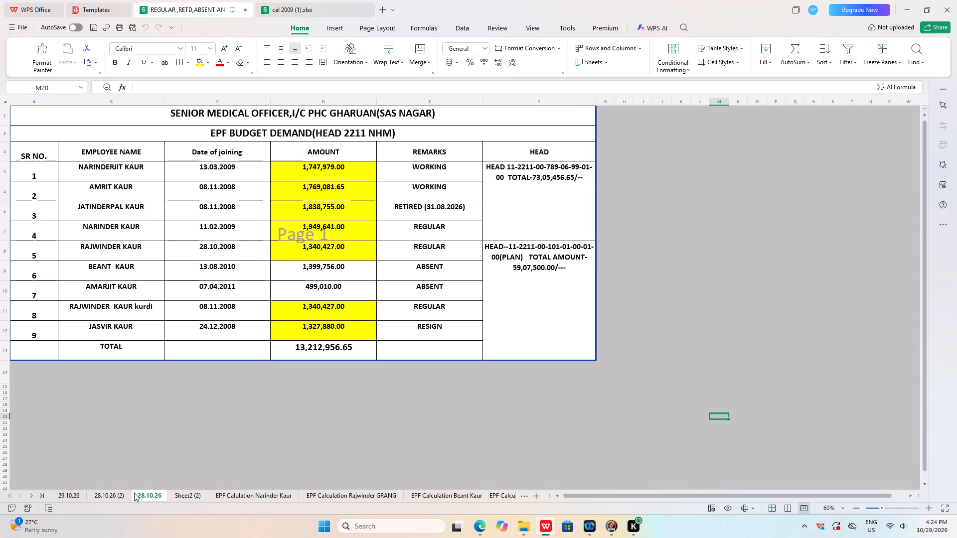
Compare the yearly salary details in Sheet2 (2) with the monthly figures in the adjacent employee's EPF calculation sheet.
click(196, 495)
scroll(221, 452, up, 17)
scroll(222, 451, up, 10)
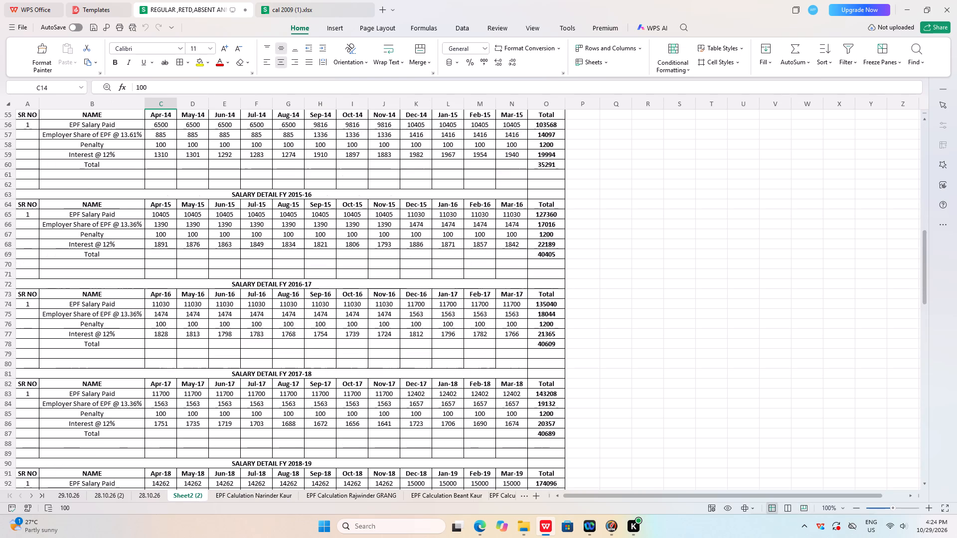
scroll(223, 449, up, 20)
scroll(223, 449, up, 4)
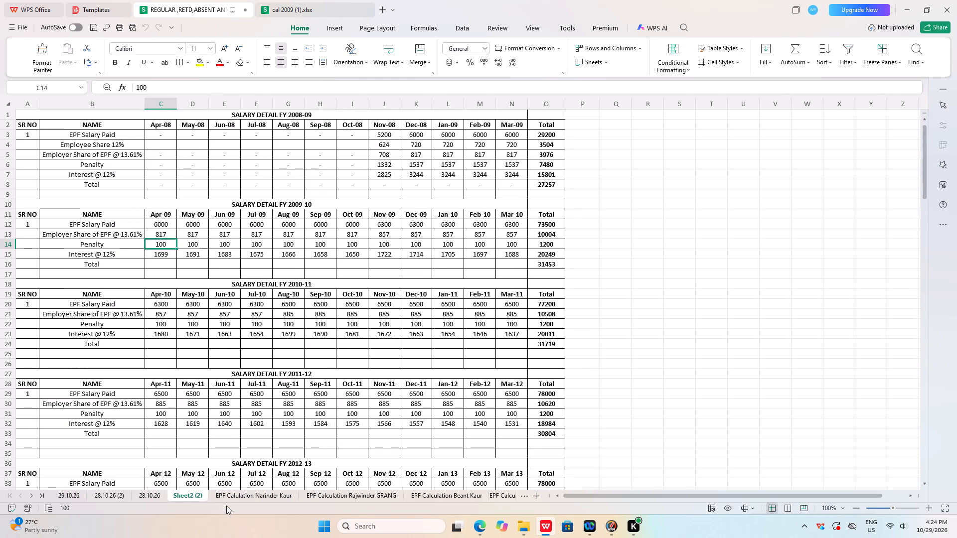
click(243, 497)
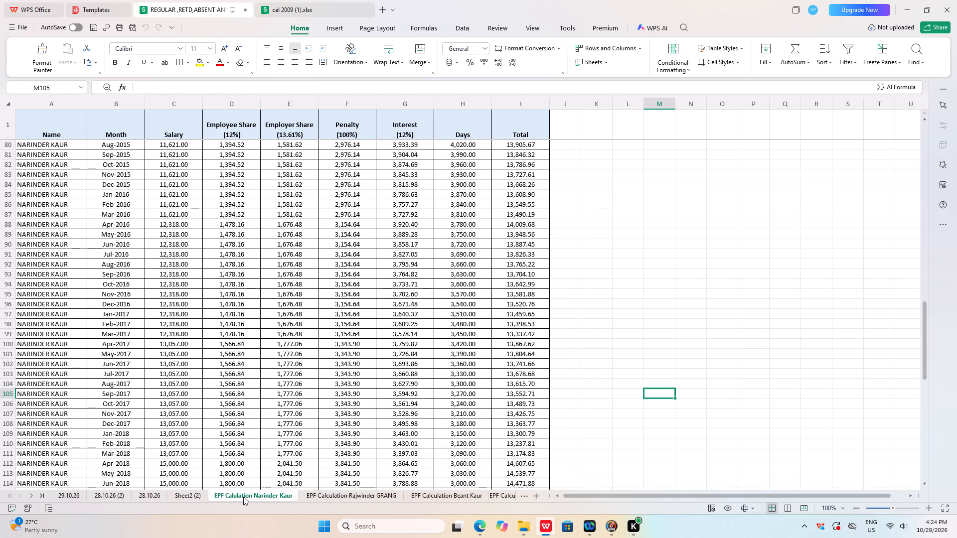
scroll(171, 413, up, 20)
scroll(171, 413, up, 5)
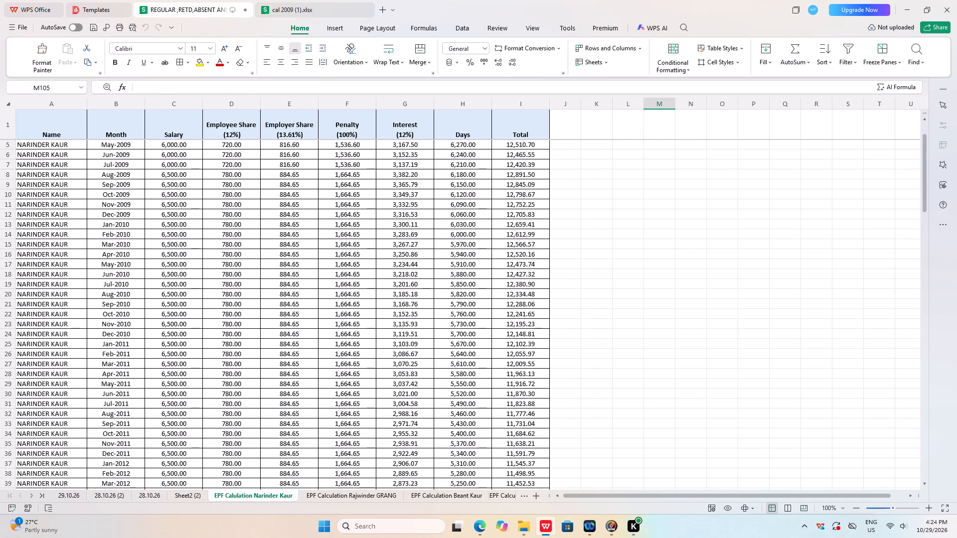
drag(924, 203, 913, 135)
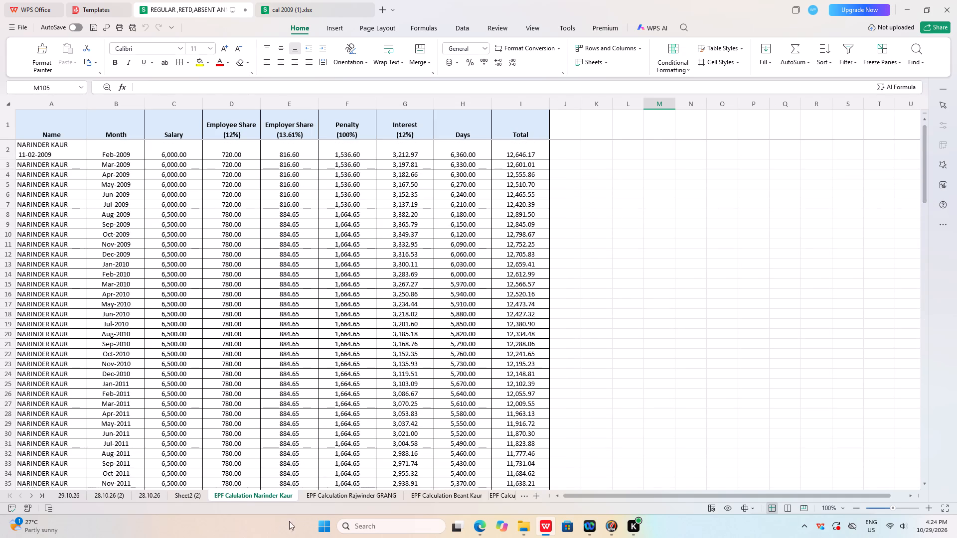
click(186, 496)
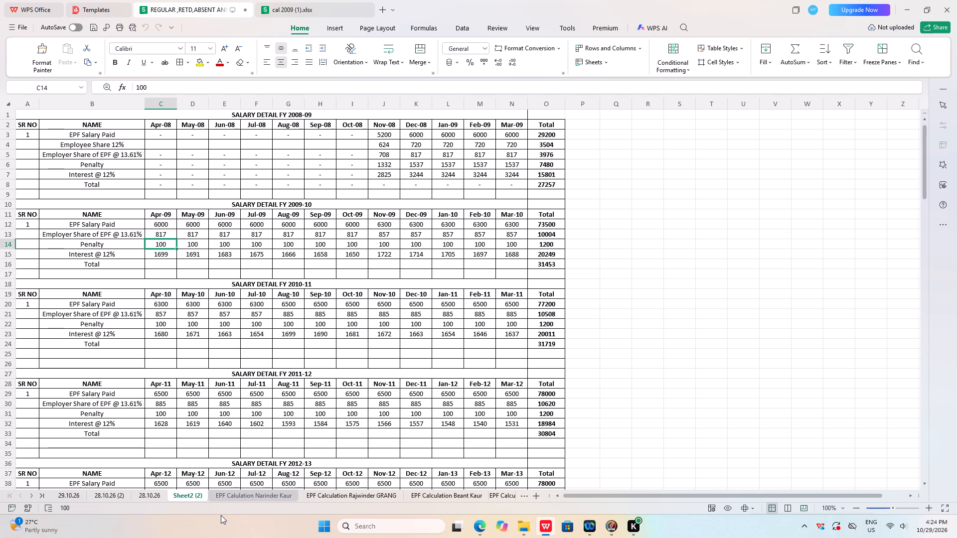
click(227, 497)
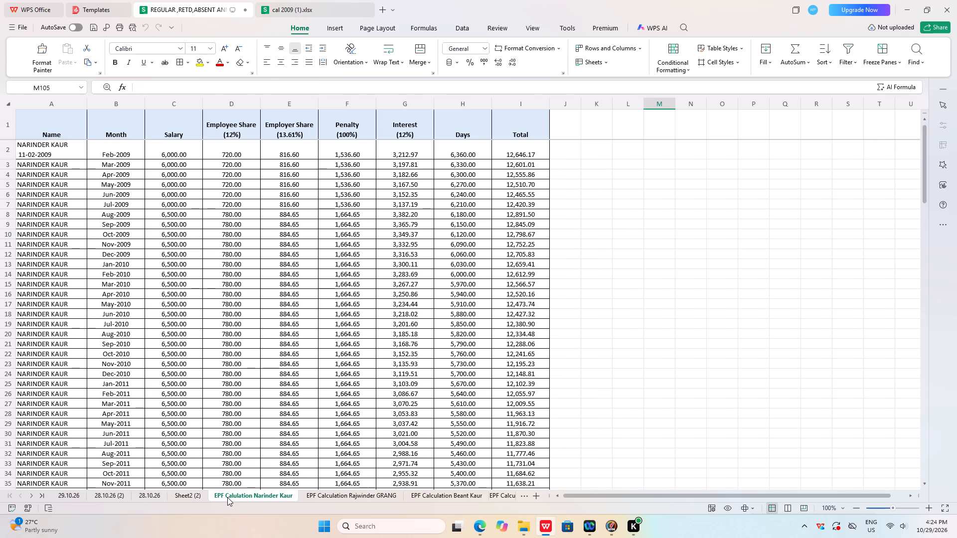
click(196, 493)
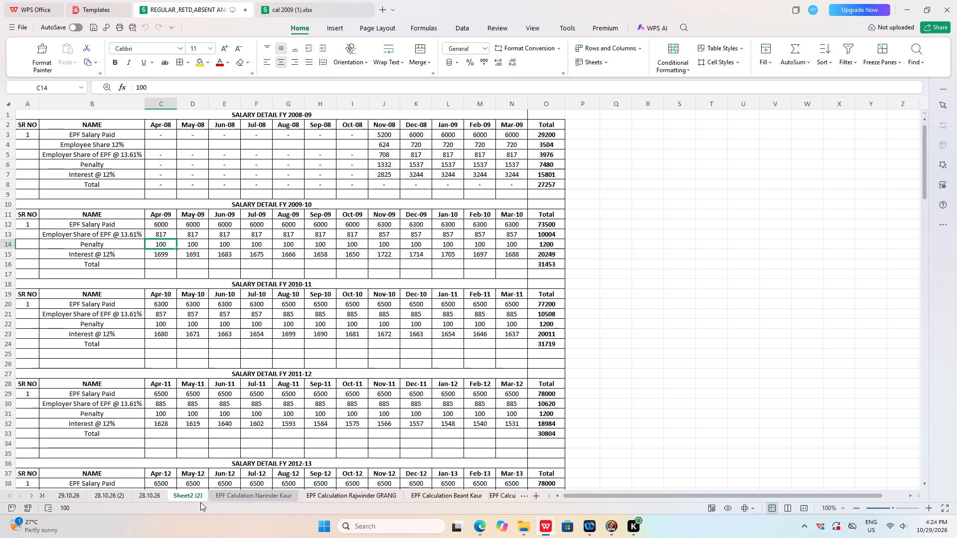
click(246, 498)
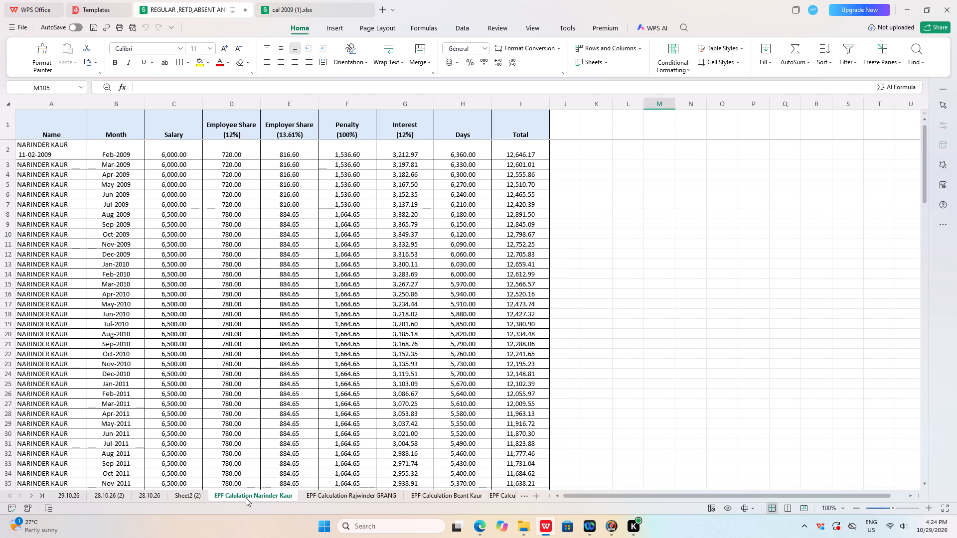
click(195, 493)
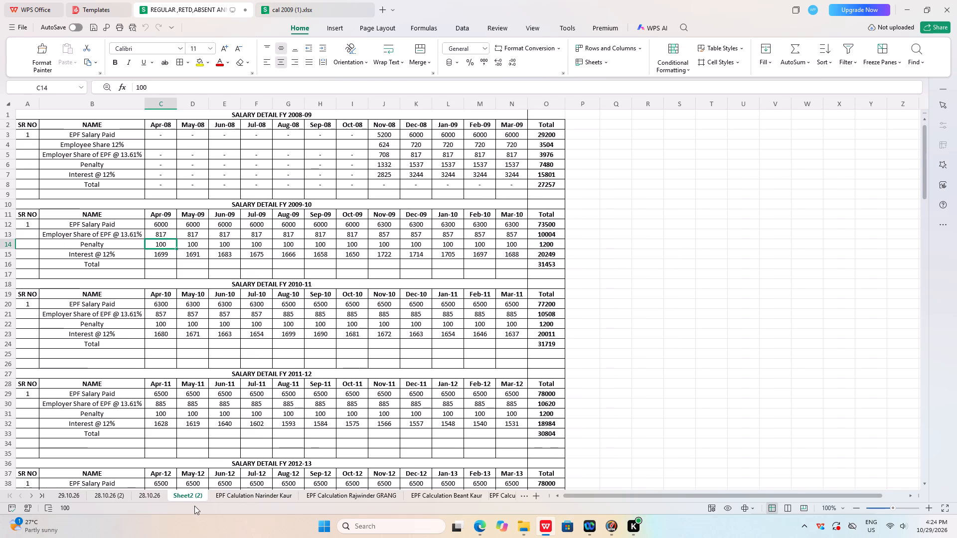
Save a copy of the workbook to the Desktop under its existing file name as an Excel workbook.
click(26, 26)
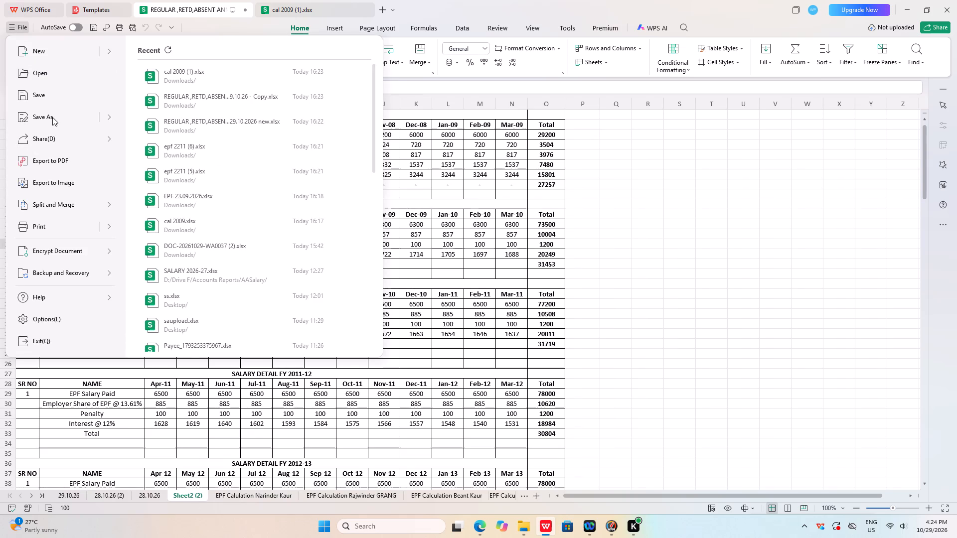
click(52, 117)
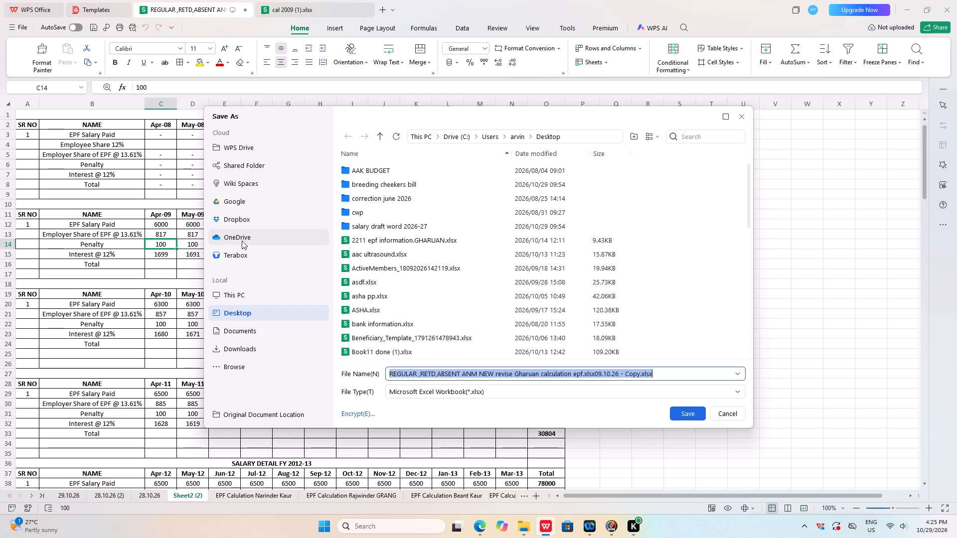
scroll(241, 230, up, 6)
click(255, 312)
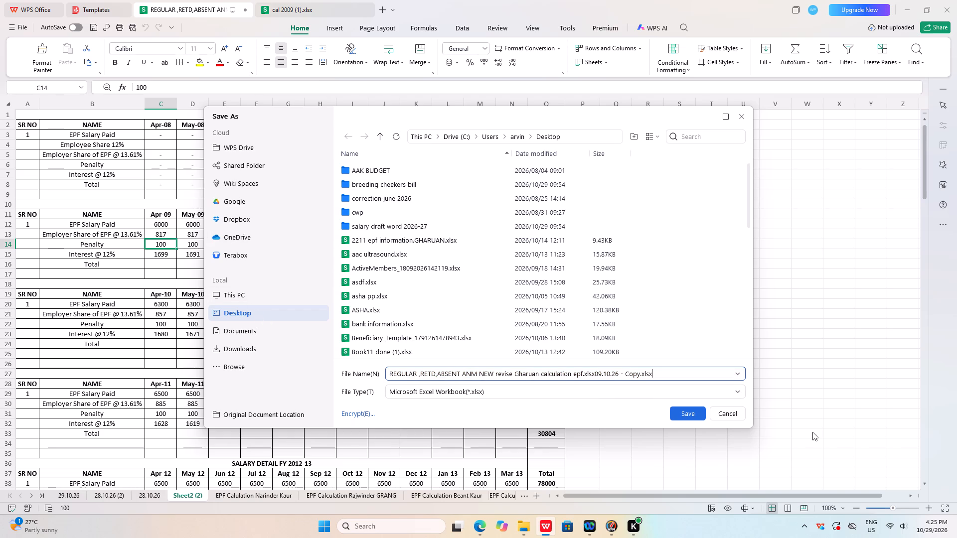
click(684, 408)
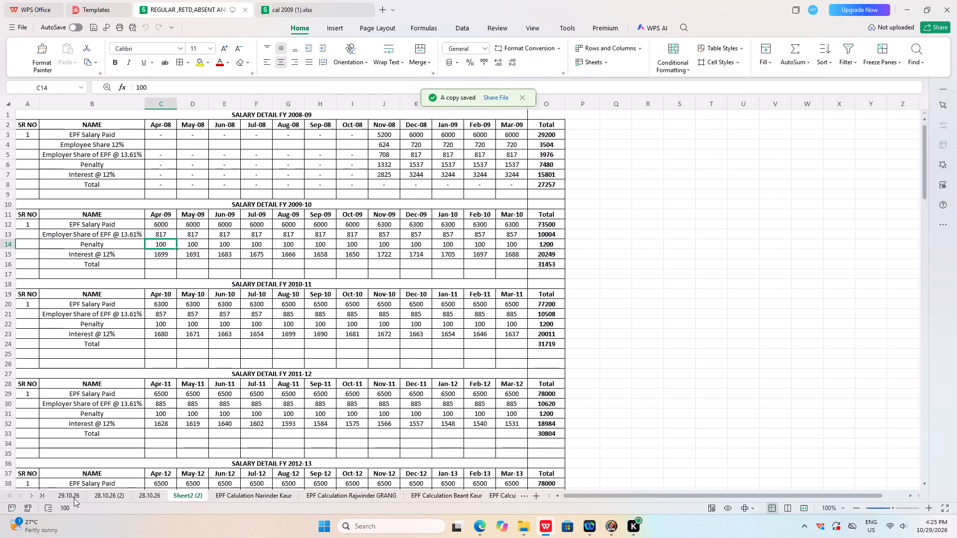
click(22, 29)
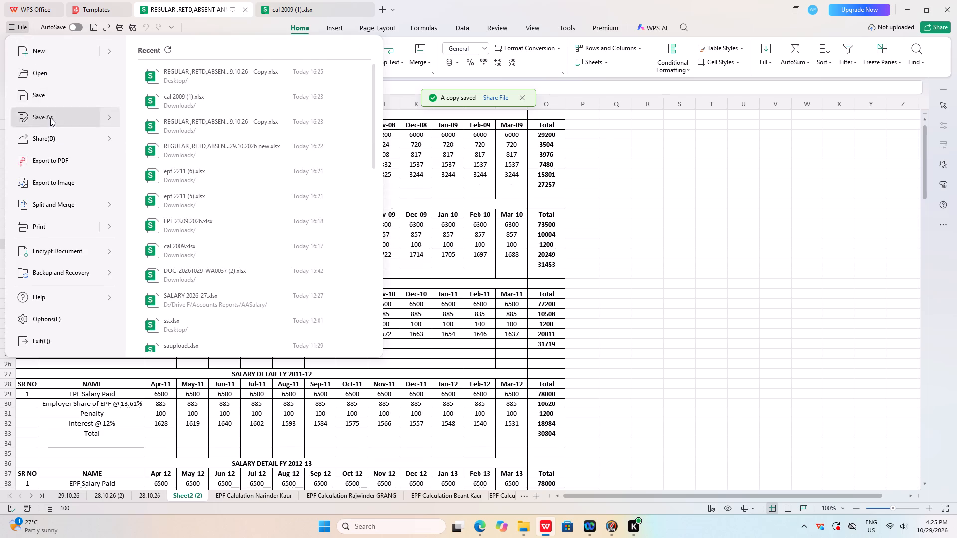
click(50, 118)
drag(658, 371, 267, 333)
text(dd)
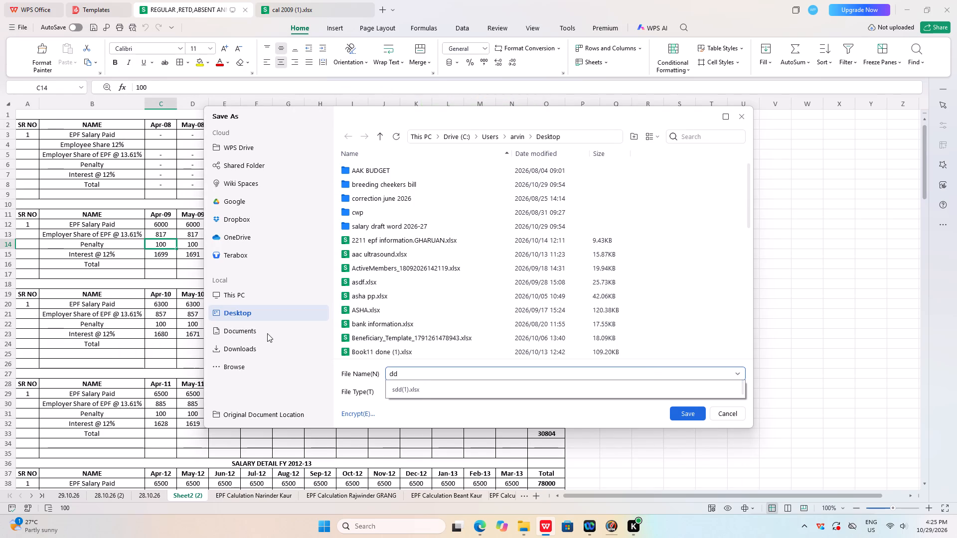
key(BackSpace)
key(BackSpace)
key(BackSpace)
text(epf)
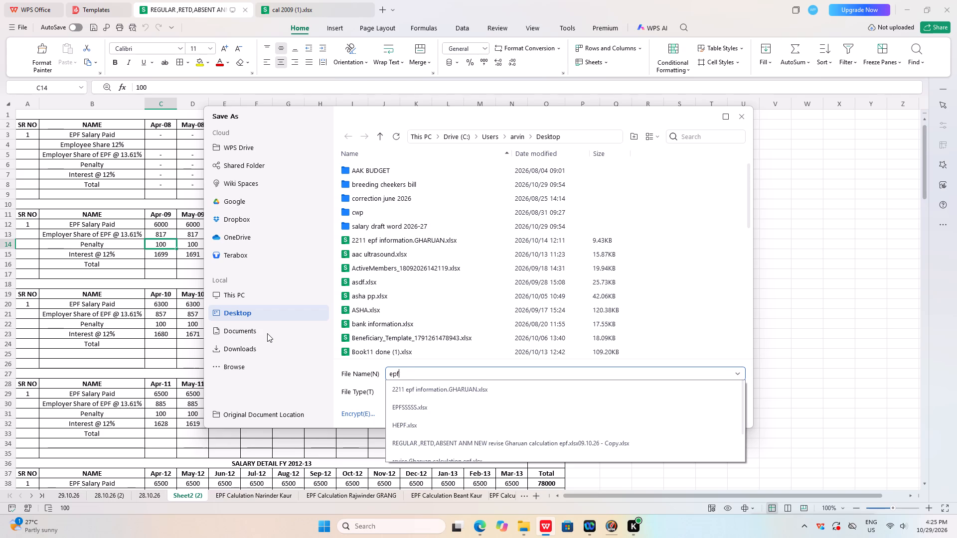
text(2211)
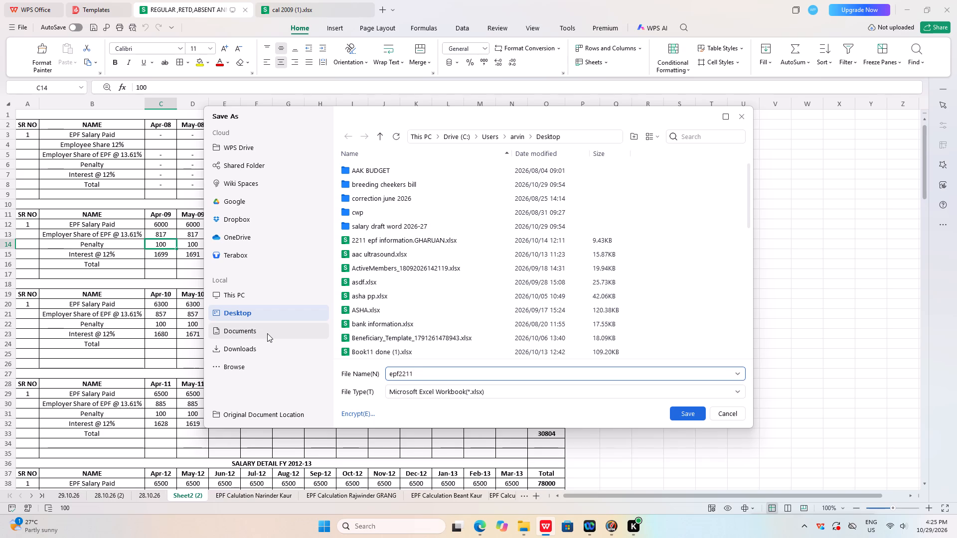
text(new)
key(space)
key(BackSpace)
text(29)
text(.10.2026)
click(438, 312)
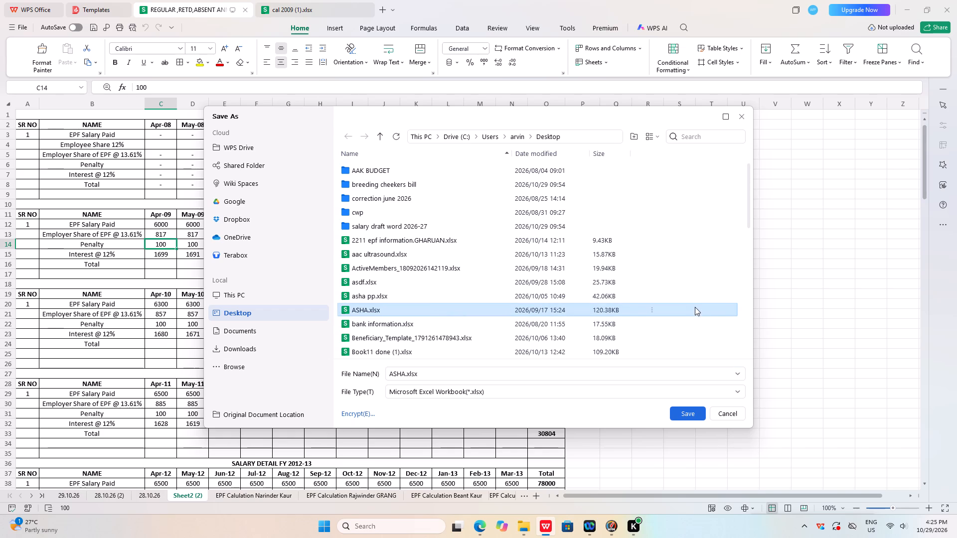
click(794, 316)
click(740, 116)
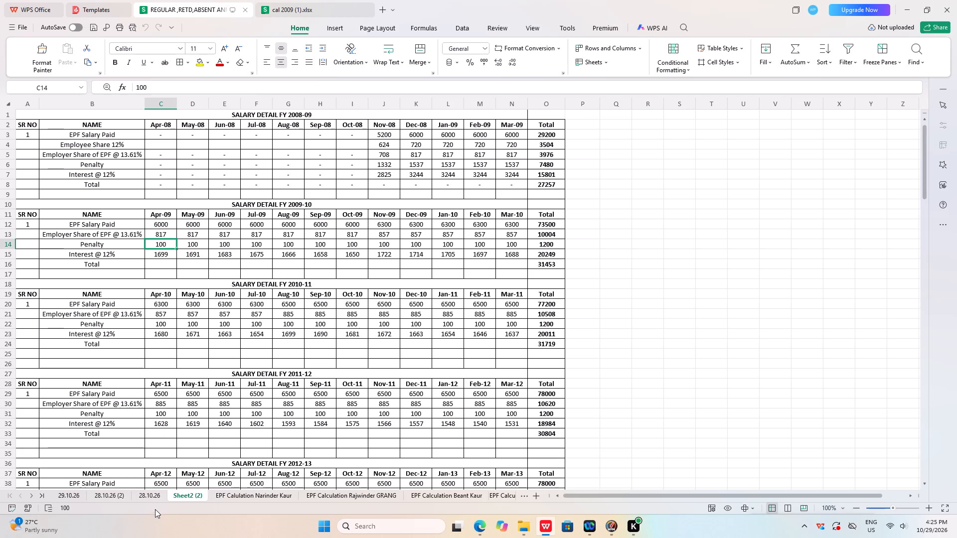
Delete the budget demand sheets 28.10.26, 28.10.26 (2) and 29.10.26 from the workbook.
right_click(148, 493)
click(192, 280)
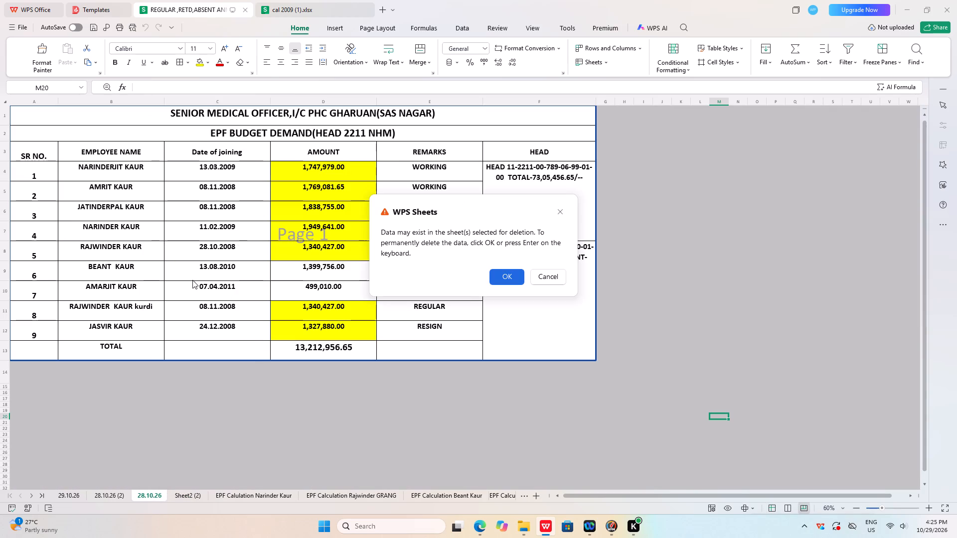
click(514, 281)
right_click(104, 495)
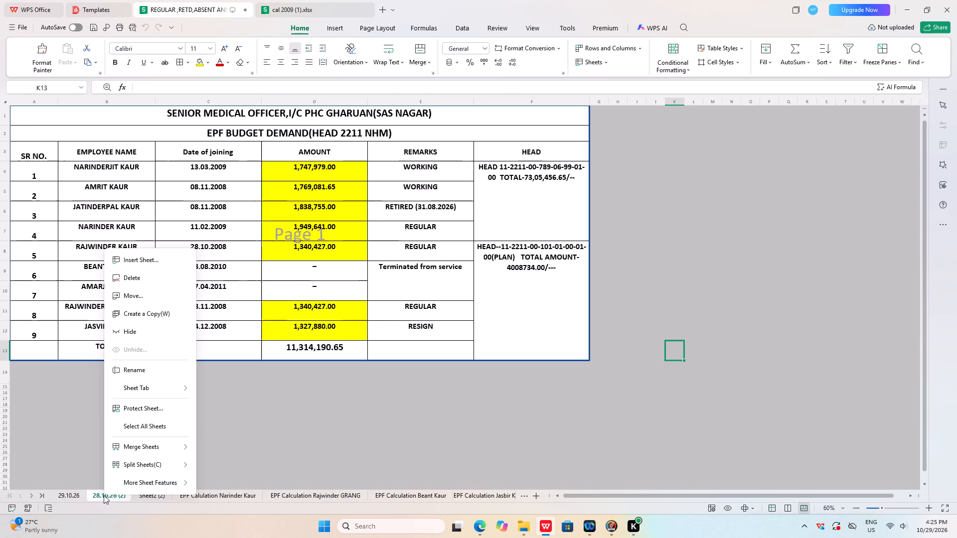
click(137, 279)
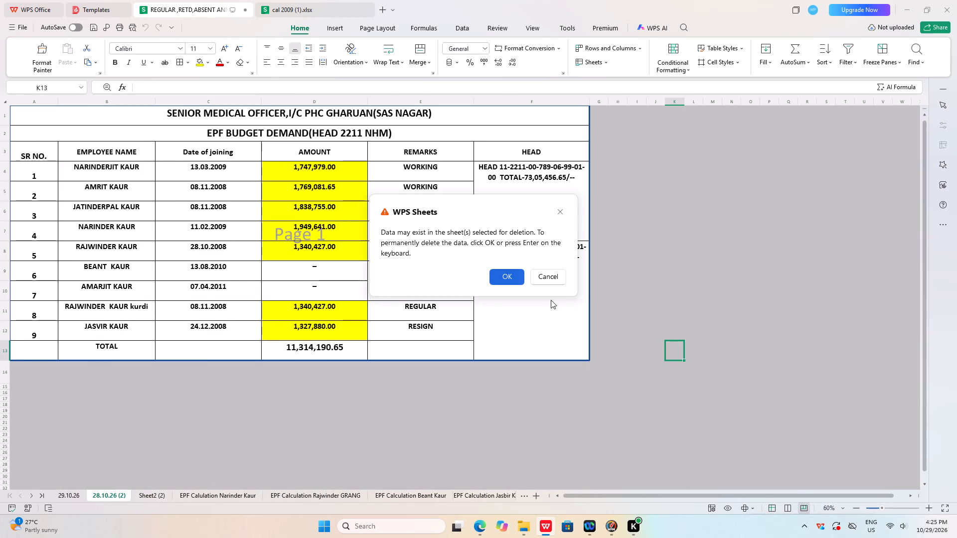
click(500, 278)
right_click(77, 495)
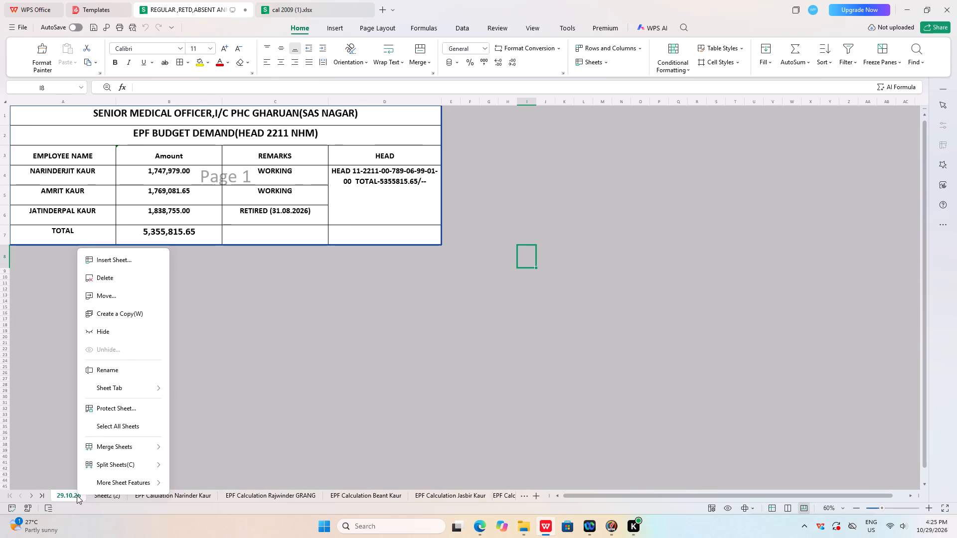
click(113, 278)
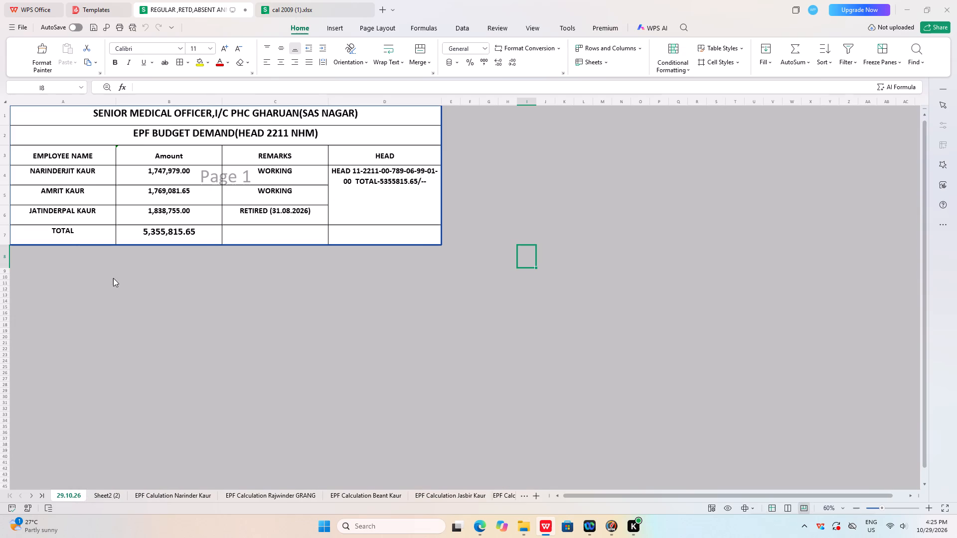
Finish deleting the 29.10.26 budget demand sheet from the workbook.
click(499, 281)
click(237, 429)
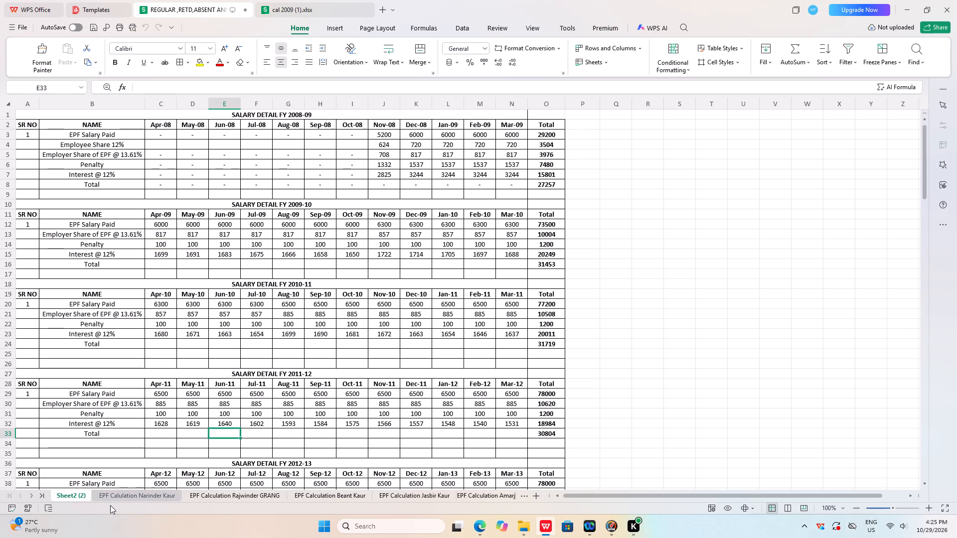
Bring up the file commands for the workbook that holds the EPF calculation sheets.
click(23, 27)
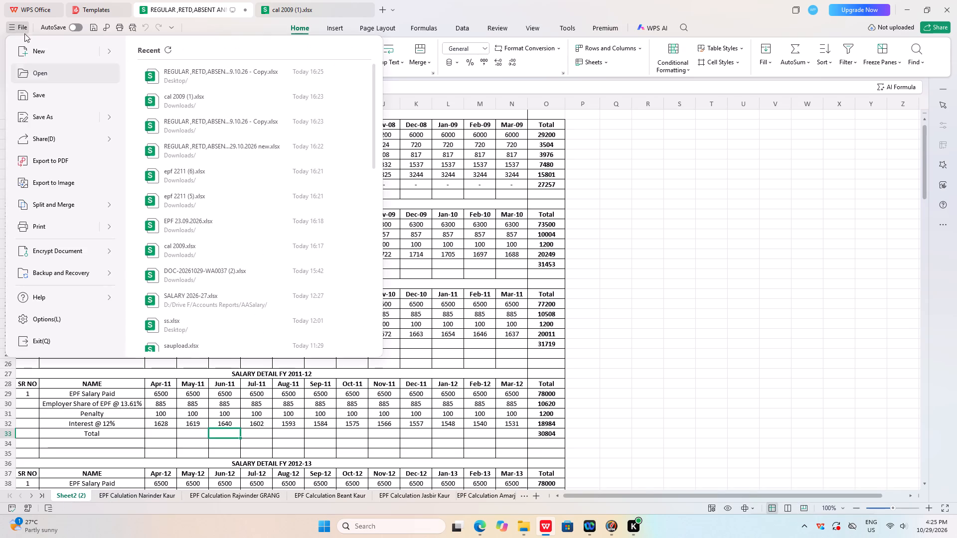
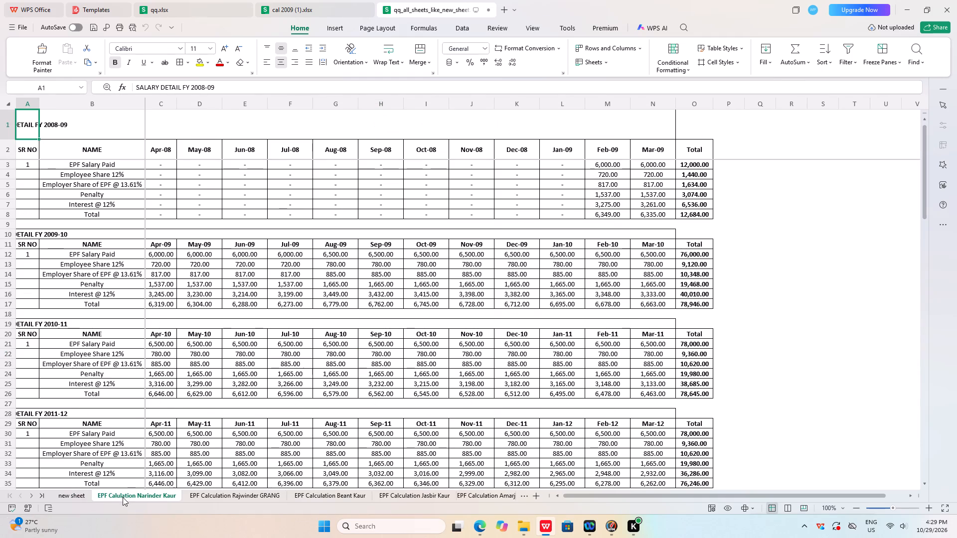
click(213, 497)
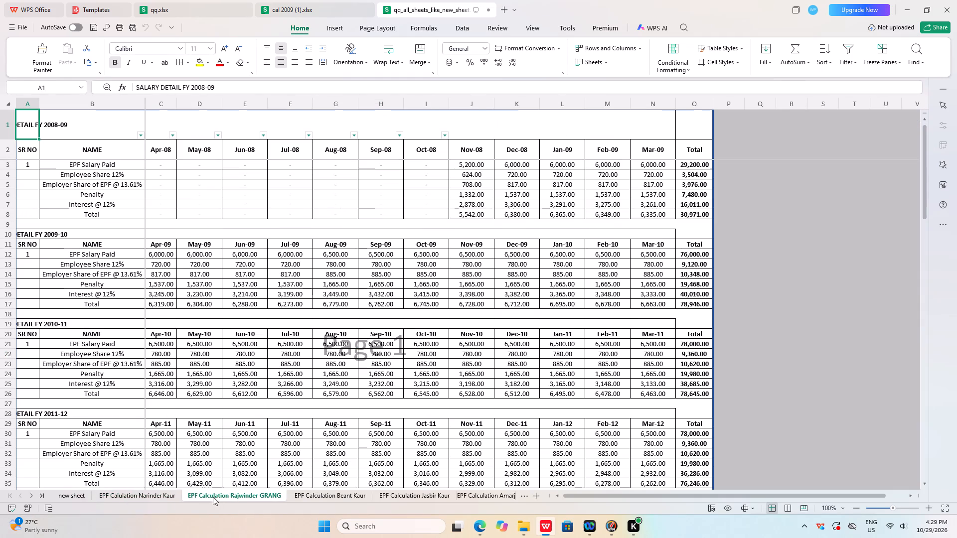
click(310, 493)
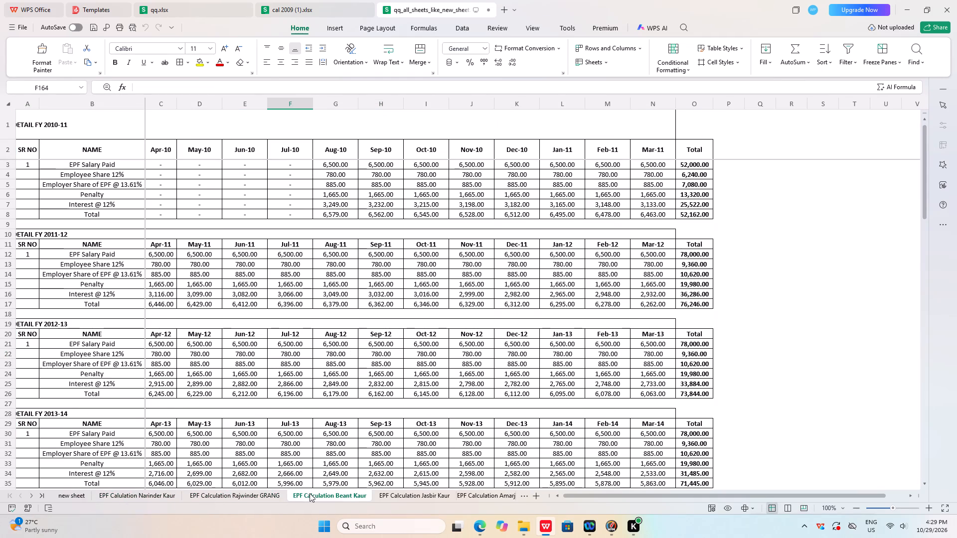
click(391, 497)
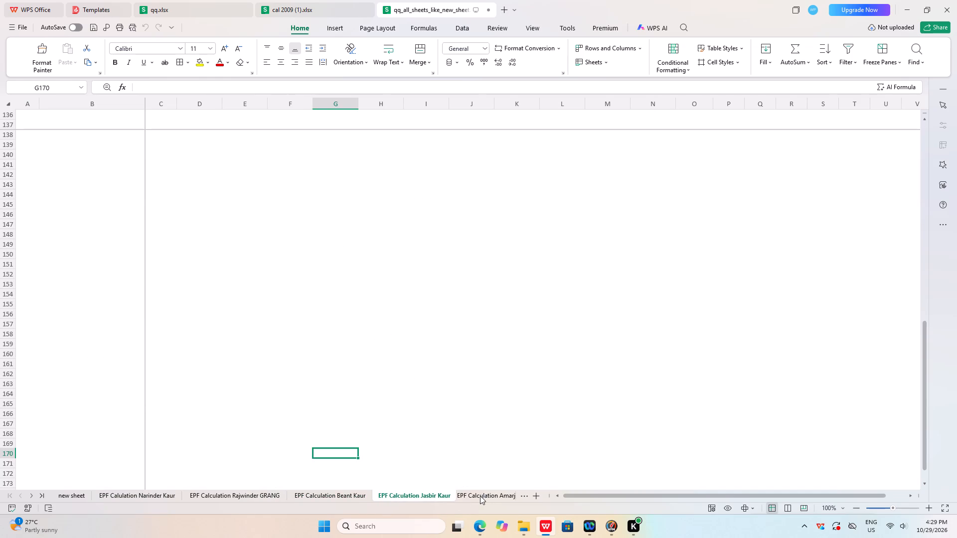
click(427, 495)
scroll(316, 346, up, 10)
drag(927, 364, 927, 360)
drag(926, 344, 940, 101)
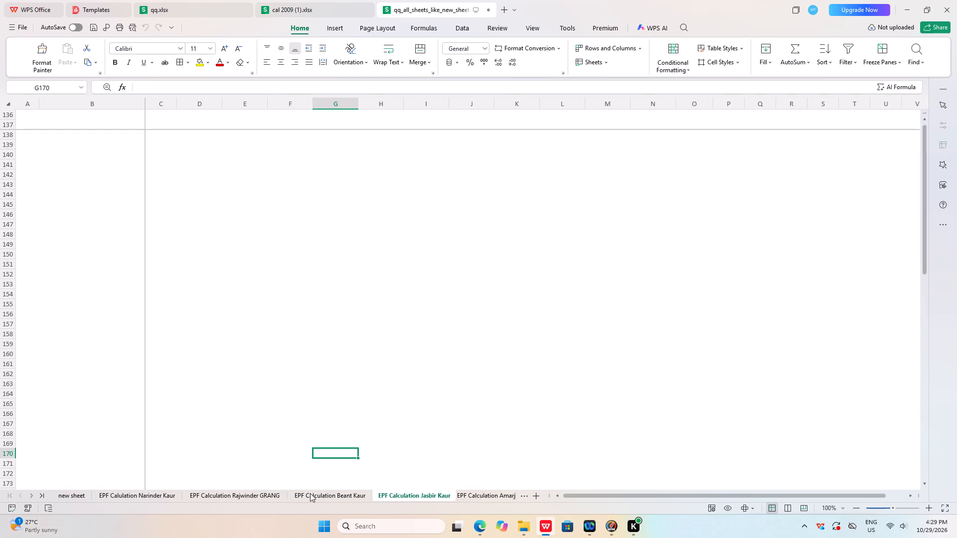
click(319, 493)
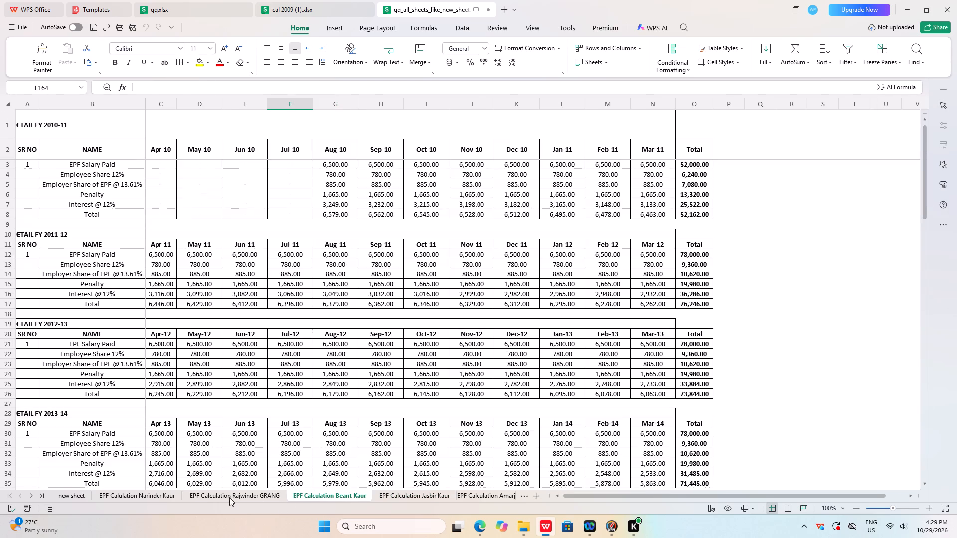
click(229, 497)
click(58, 494)
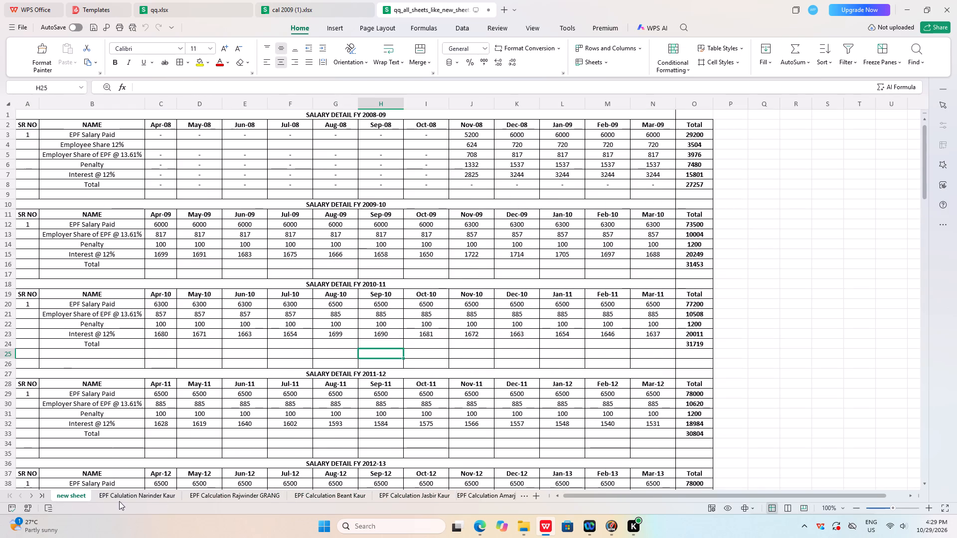
Go through the employee calculation sheets in order up to the Calculation Notes sheet, checking the yearly salary detail layout.
click(138, 495)
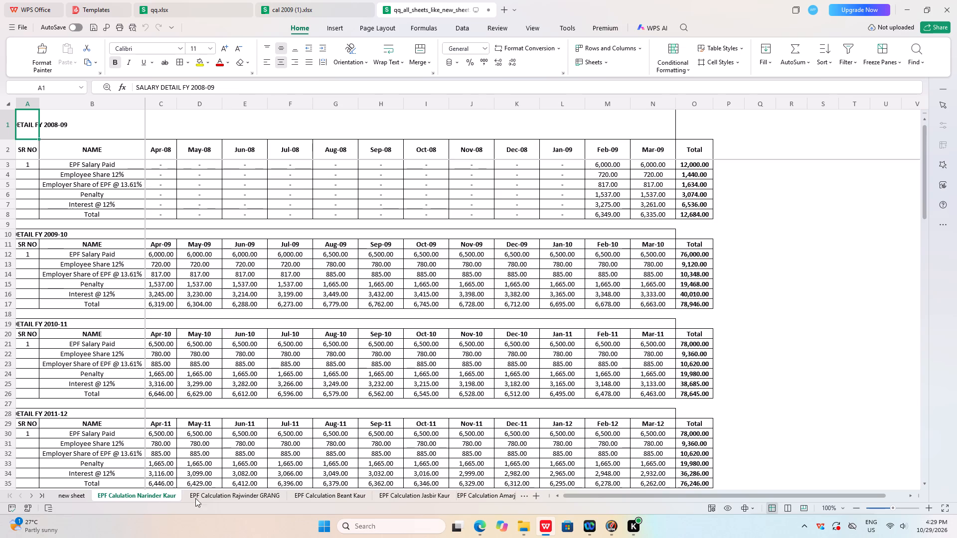
click(208, 495)
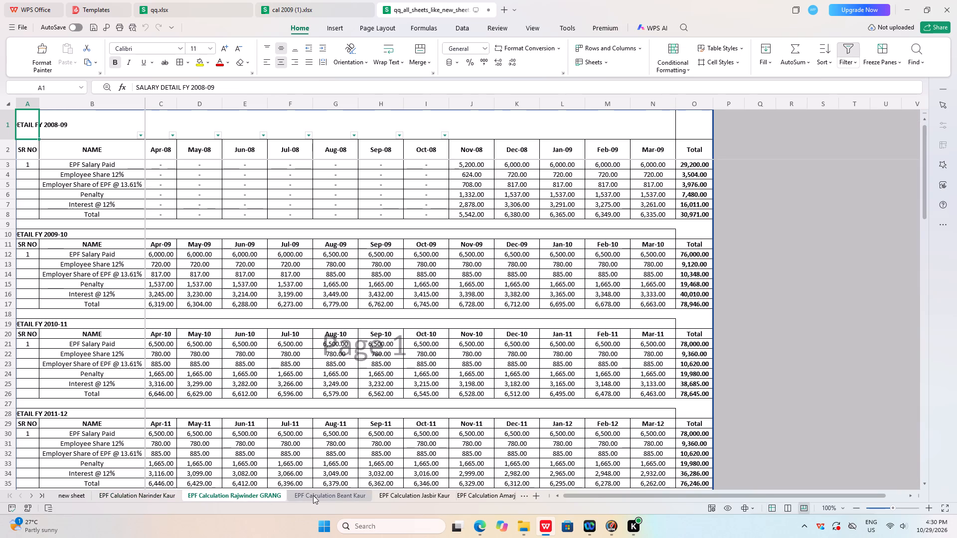
click(313, 495)
click(398, 495)
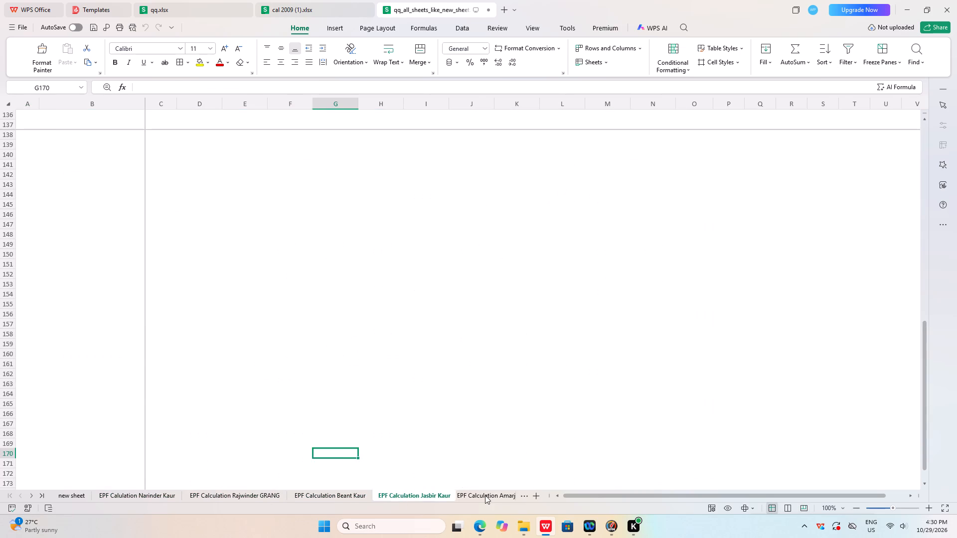
click(485, 495)
click(511, 495)
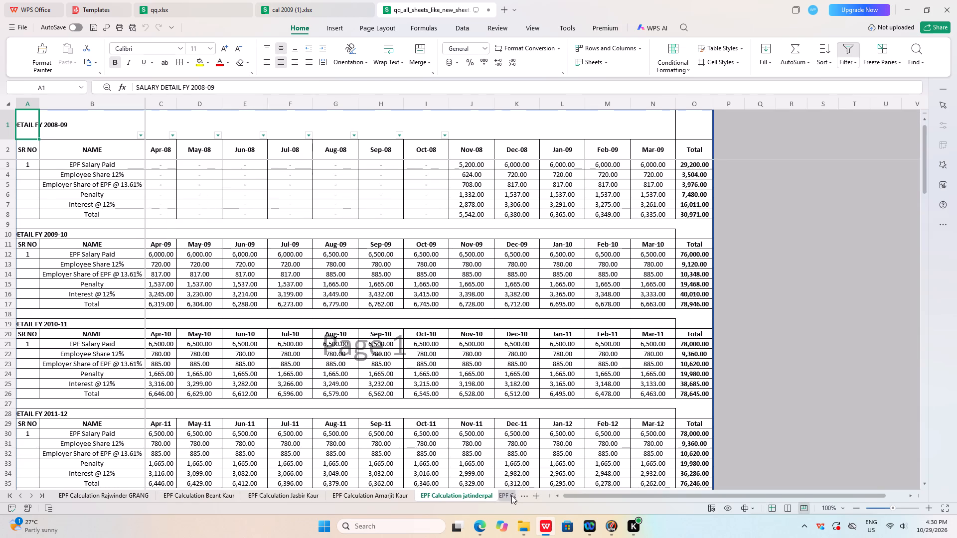
click(510, 495)
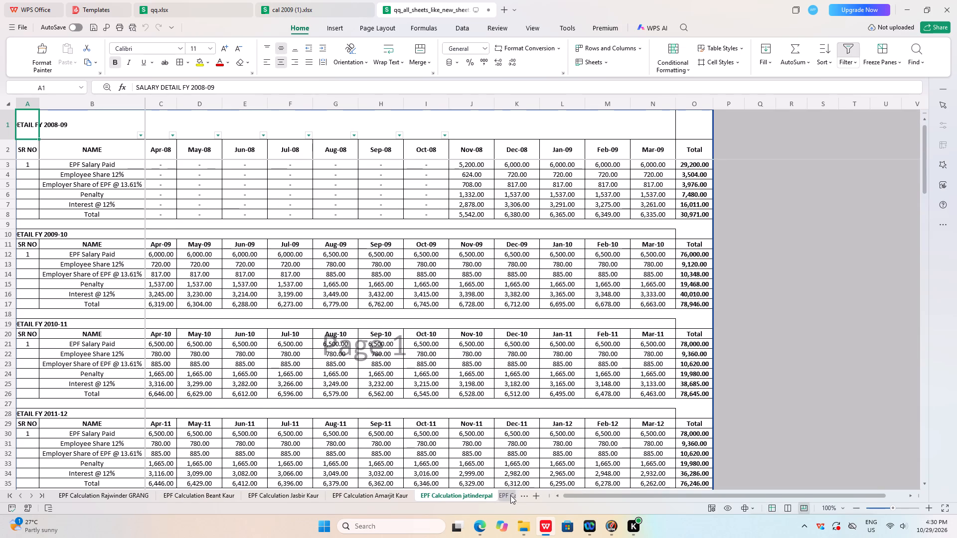
click(510, 495)
click(510, 495)
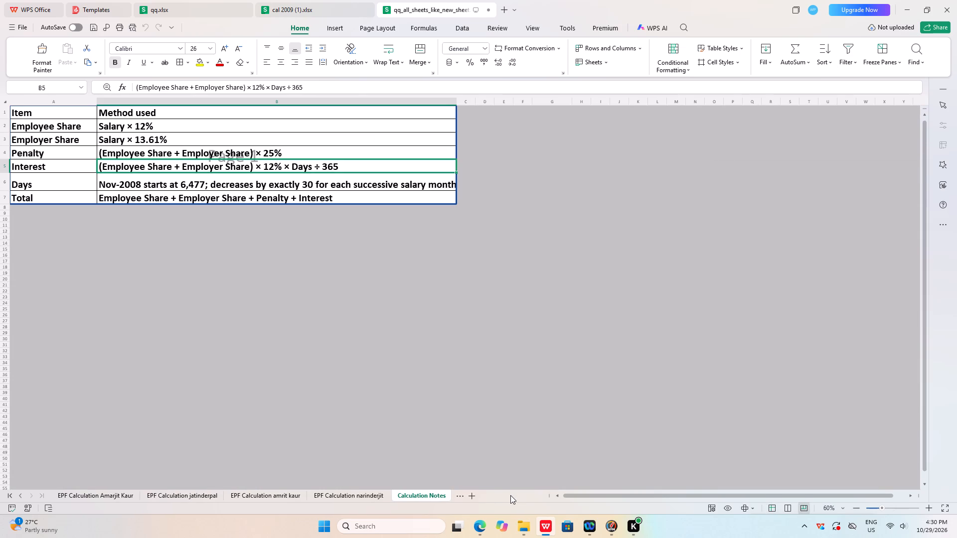
Compare the FY 2008-09 employer share and penalty rows on the new sheet with the first employee's calculation sheet.
drag(737, 494, 426, 491)
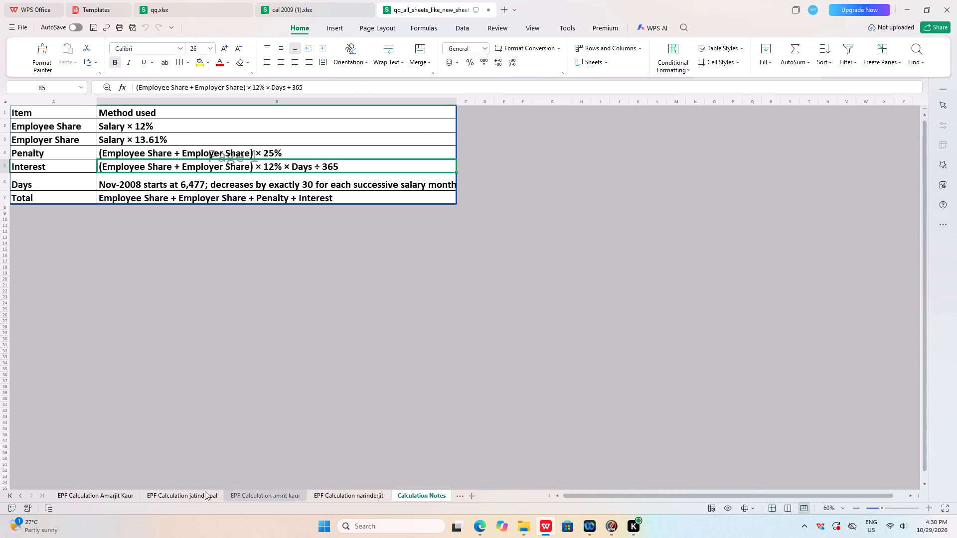
triple_click(22, 497)
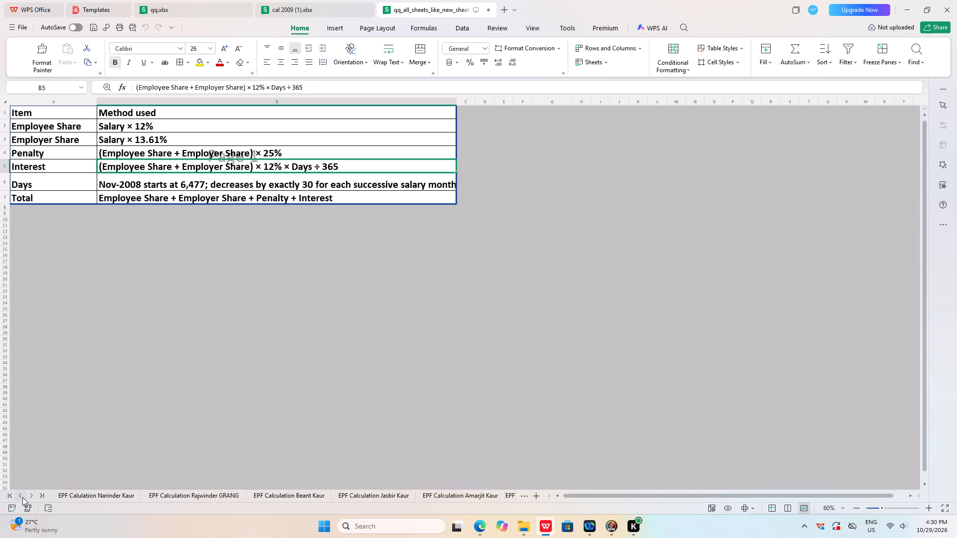
click(82, 497)
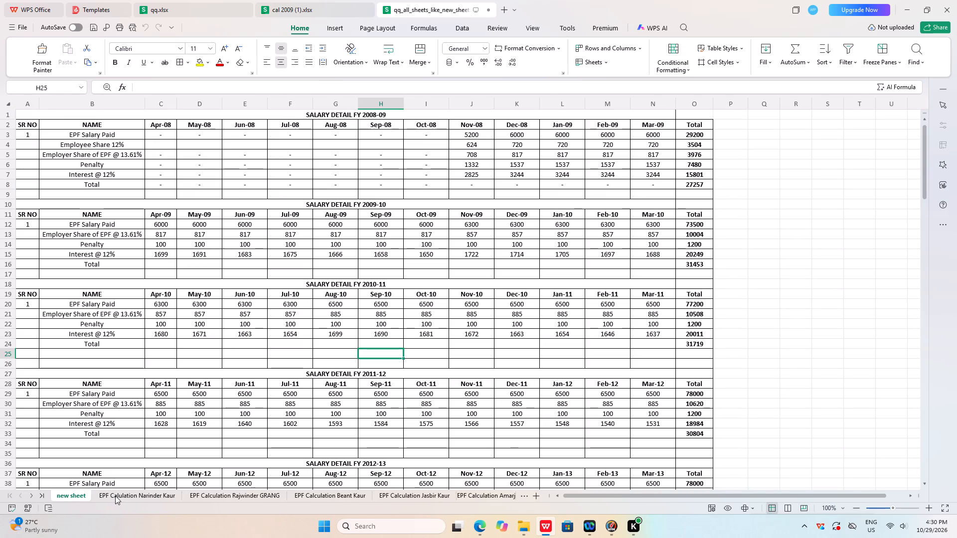
click(32, 159)
click(7, 155)
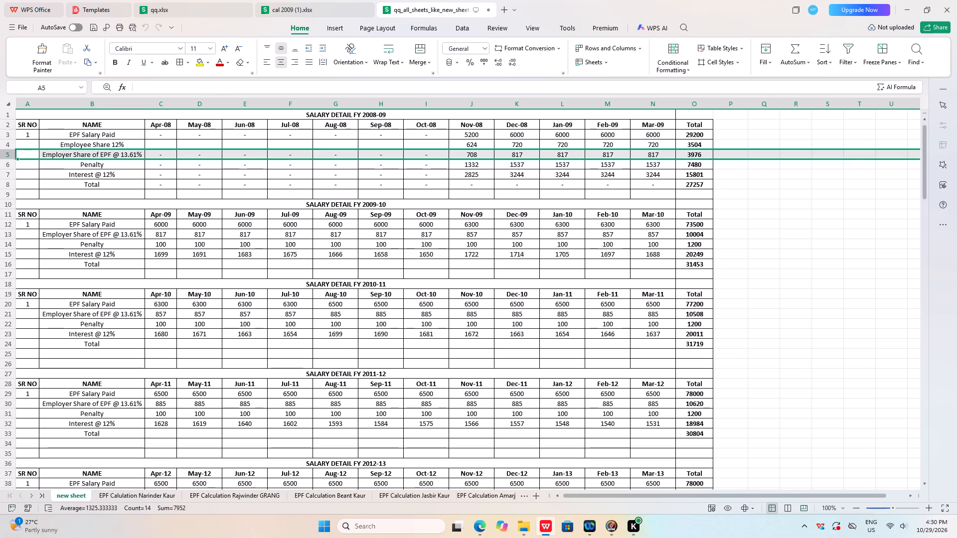
click(5, 164)
click(133, 497)
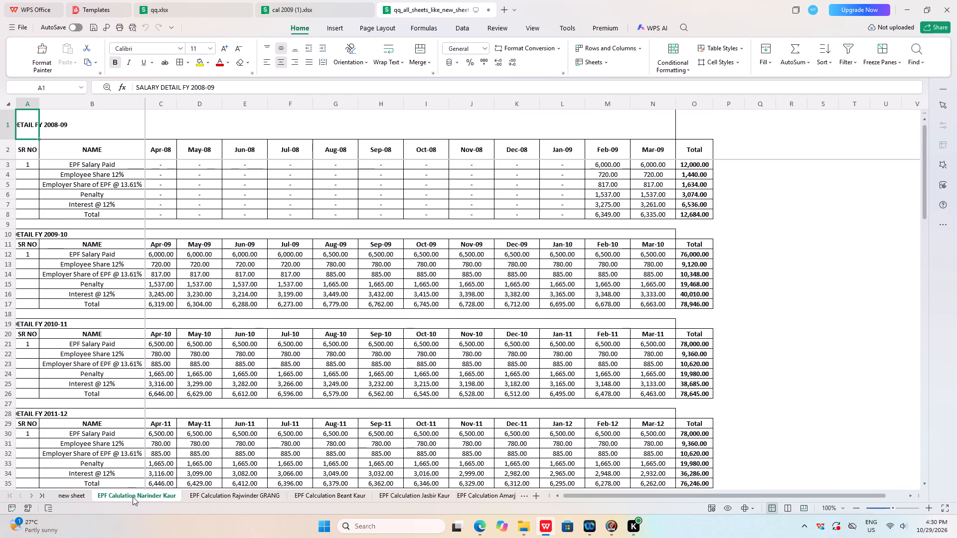
click(70, 492)
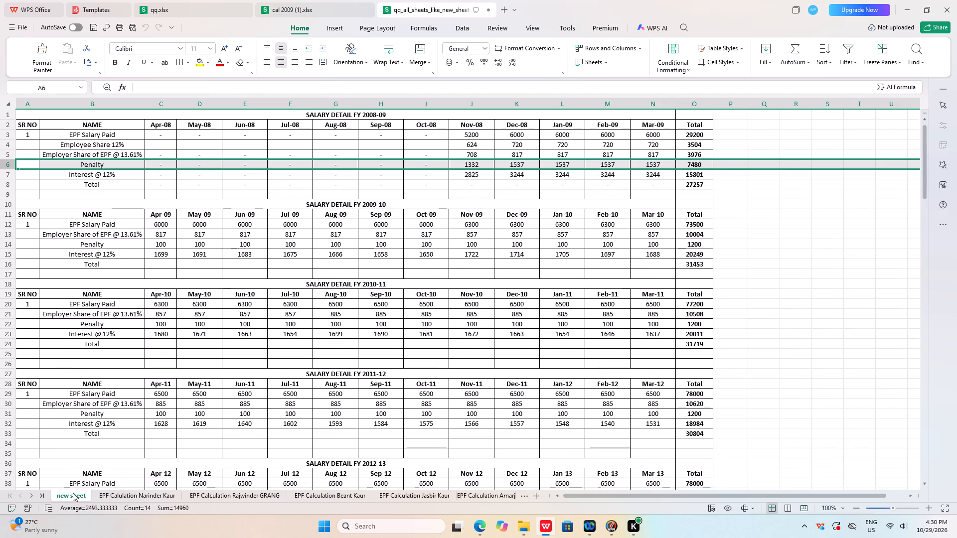
click(137, 496)
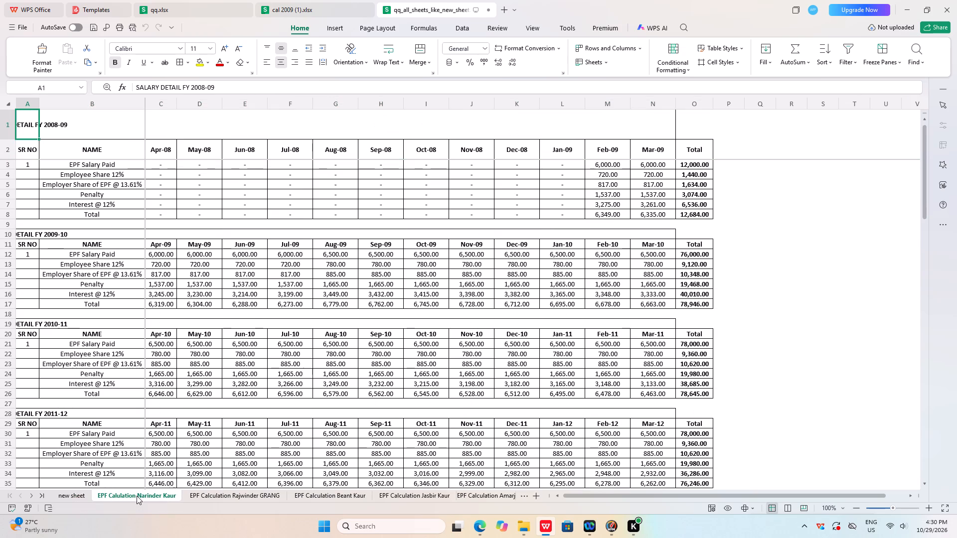
click(83, 492)
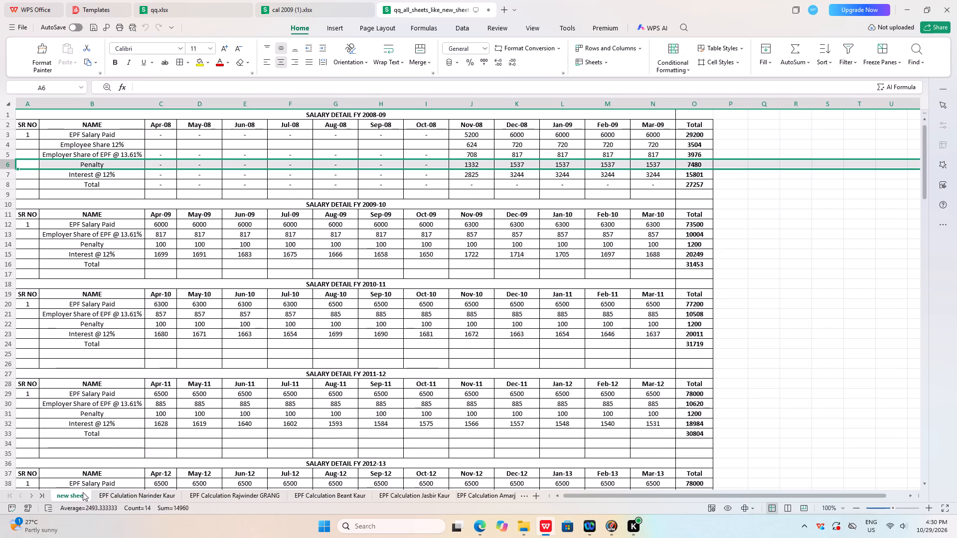
click(114, 495)
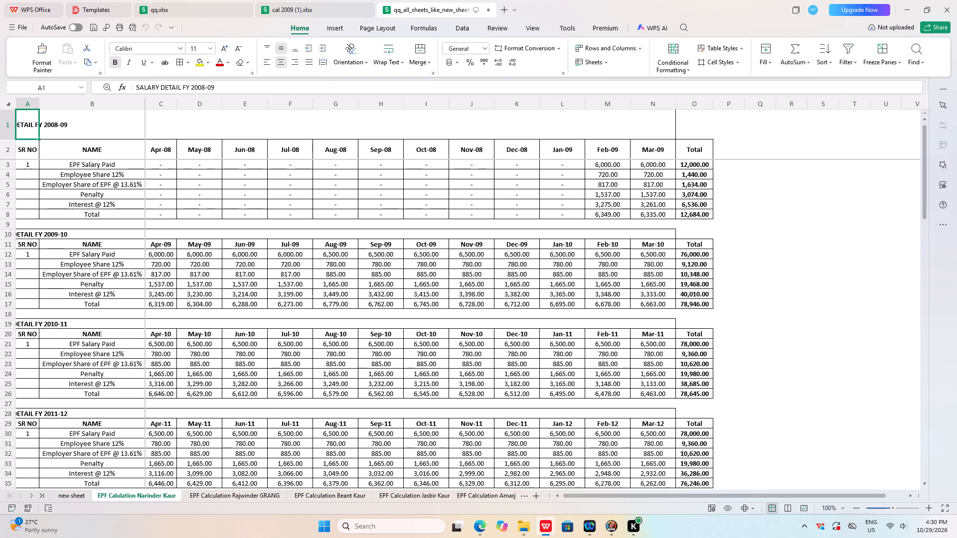
Examine the April 2009 penalty formula and all yearly blocks through FY 2021-22 on the first employee's sheet.
click(166, 284)
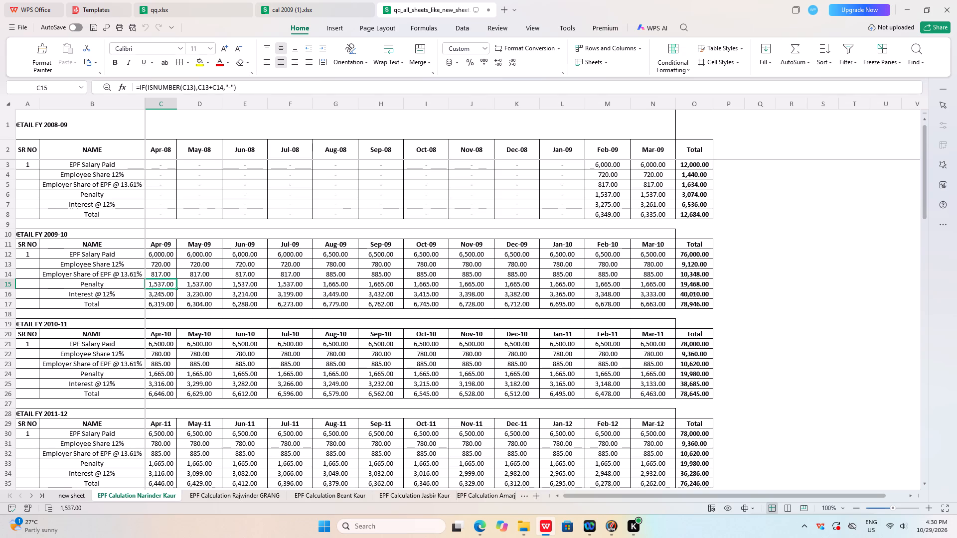
scroll(684, 348, down, 11)
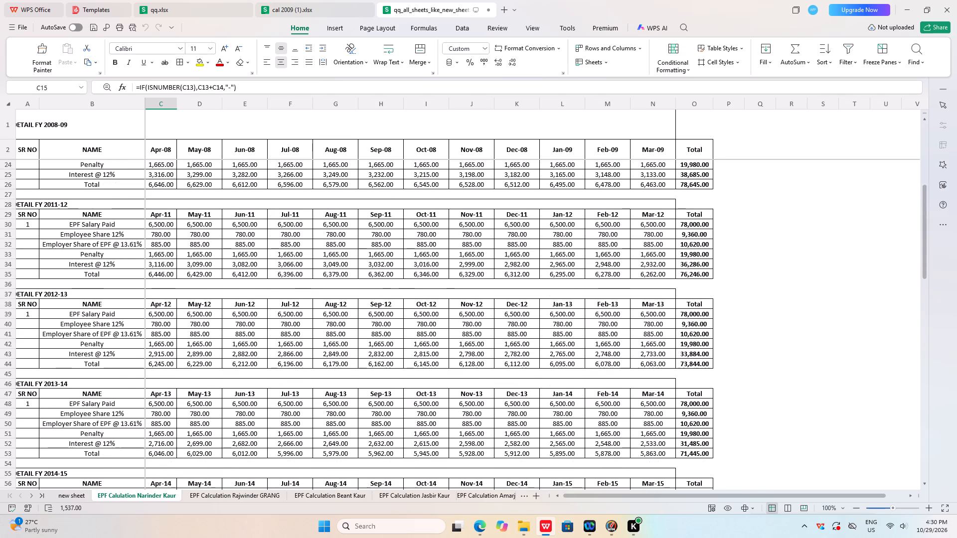
scroll(684, 348, down, 15)
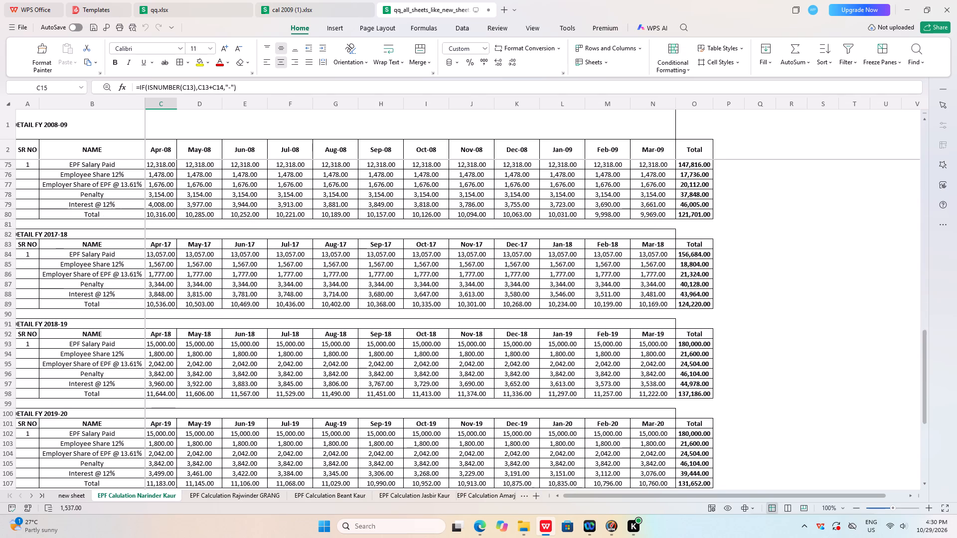
scroll(684, 348, down, 9)
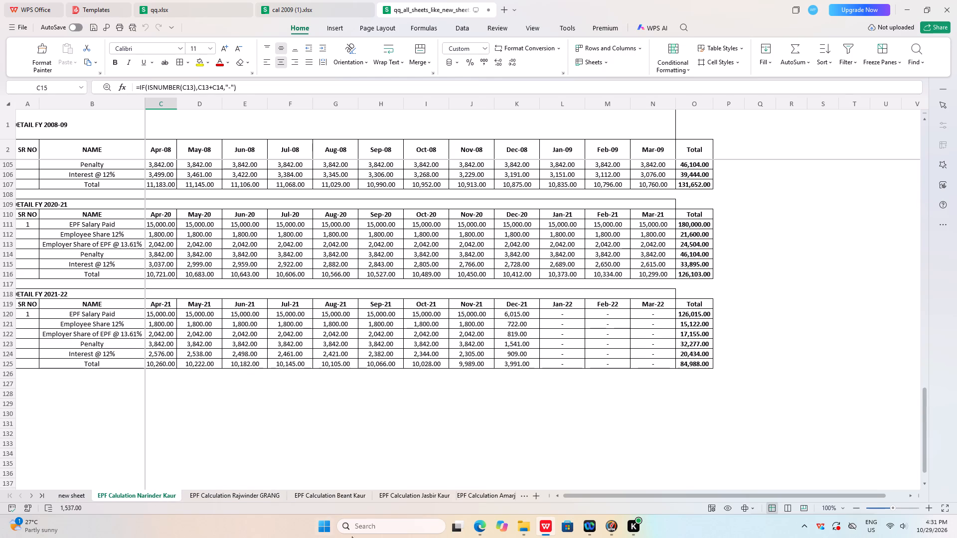
Save the converted workbook in its current location.
click(24, 29)
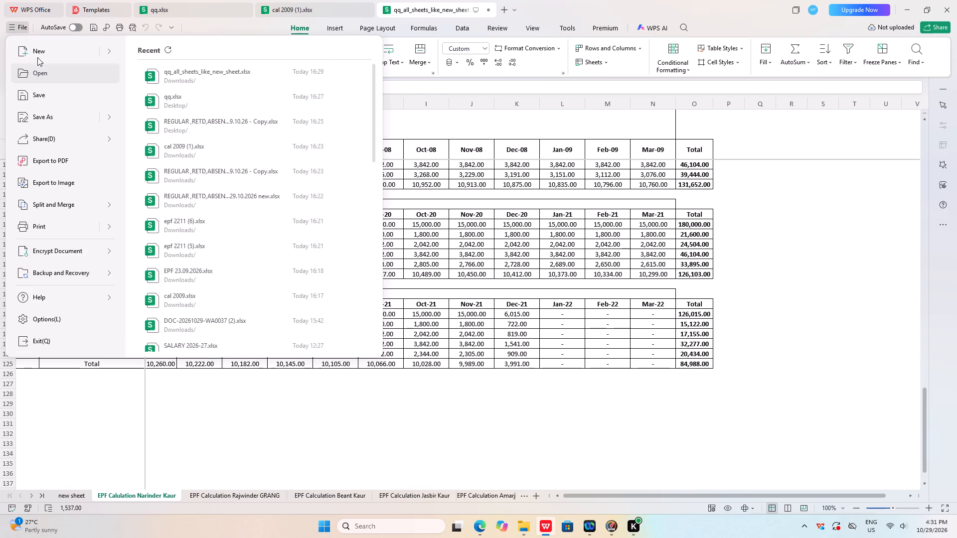
click(48, 96)
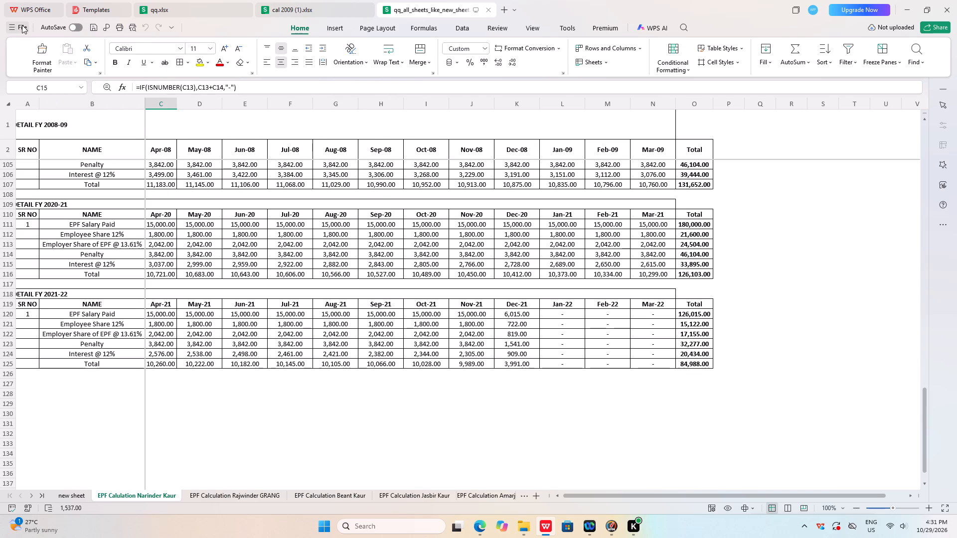
Save a copy of the converted workbook to the Desktop under the name ww as an .xlsx file.
click(22, 25)
click(44, 113)
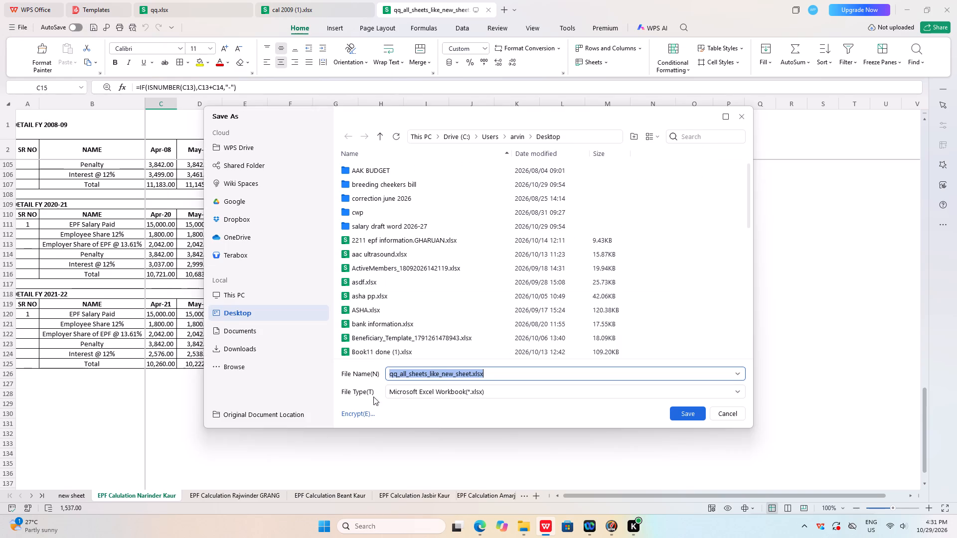
drag(498, 374, 341, 374)
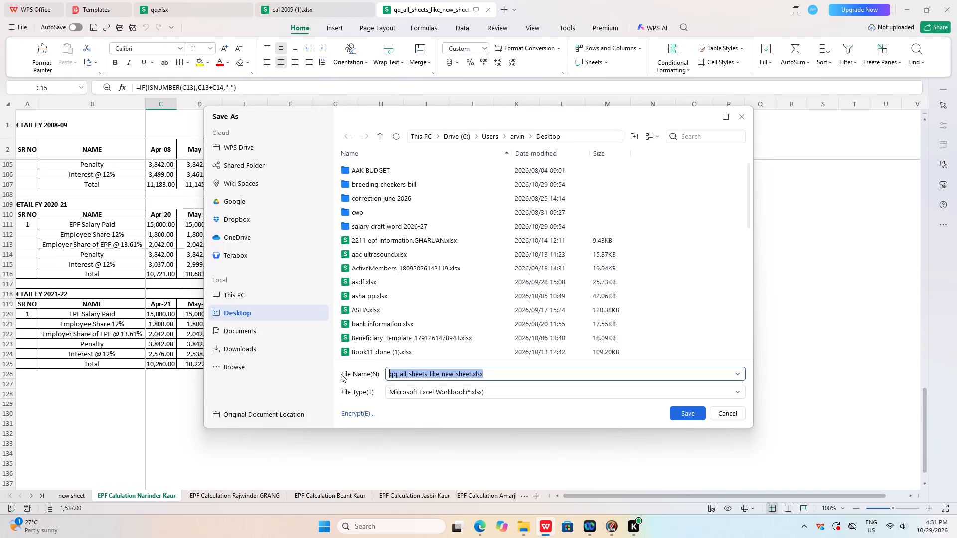
text(ww)
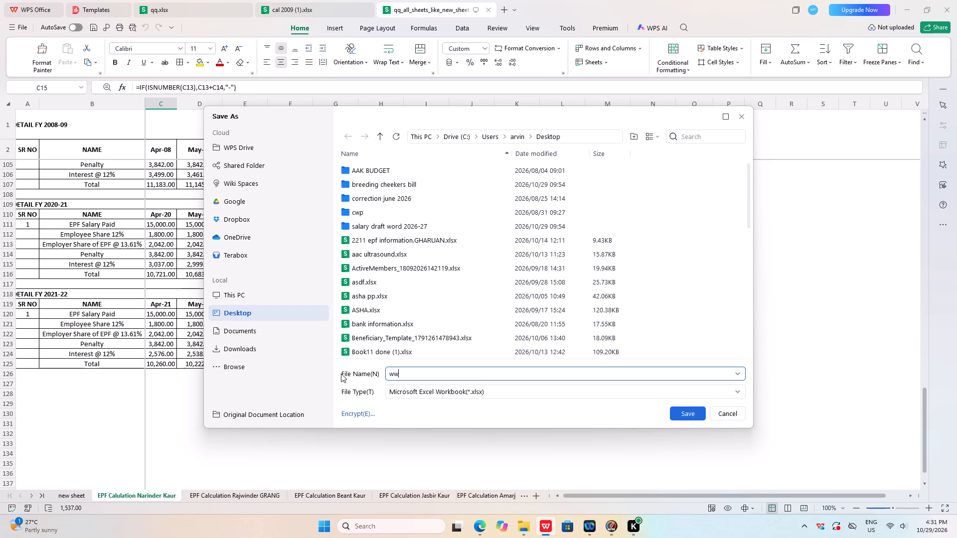
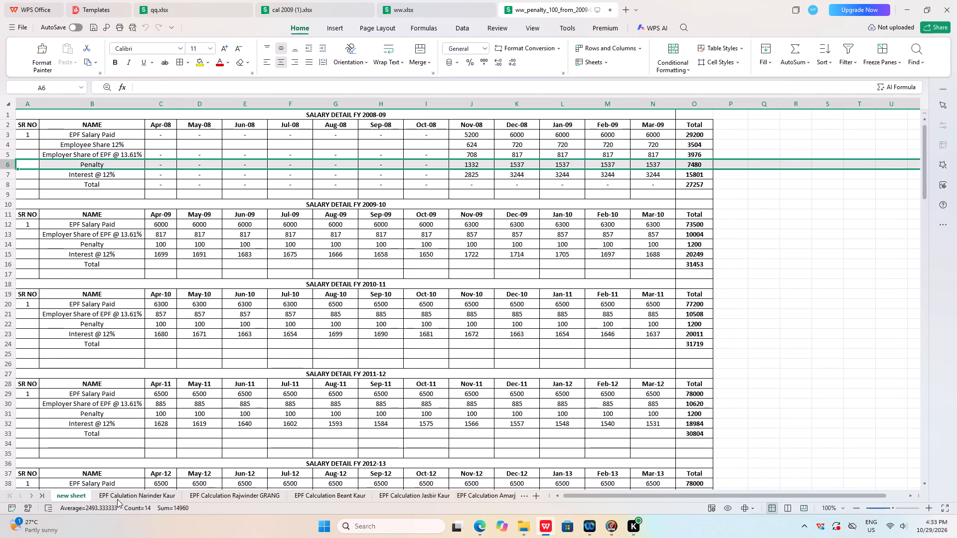
click(122, 498)
scroll(420, 433, up, 4)
scroll(421, 433, down, 4)
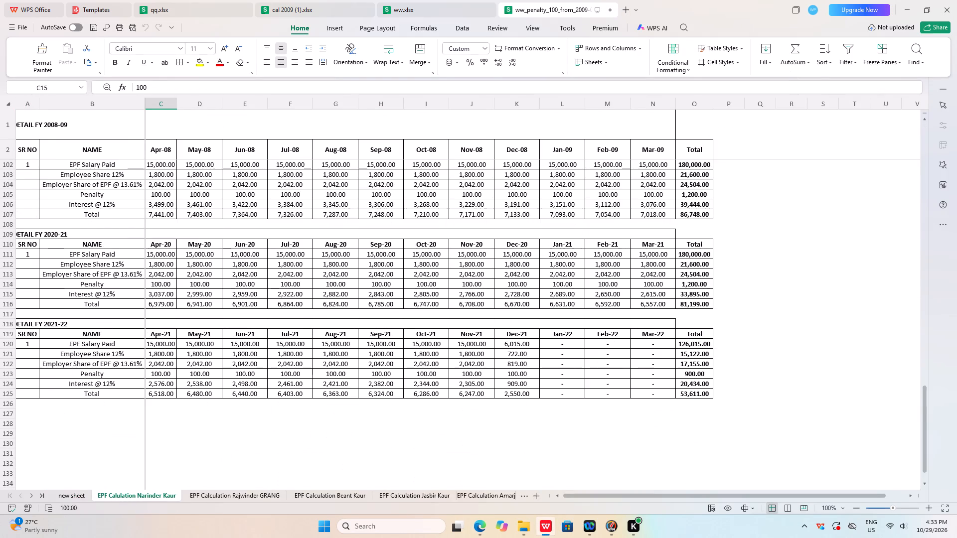
scroll(421, 433, up, 3)
scroll(421, 433, down, 3)
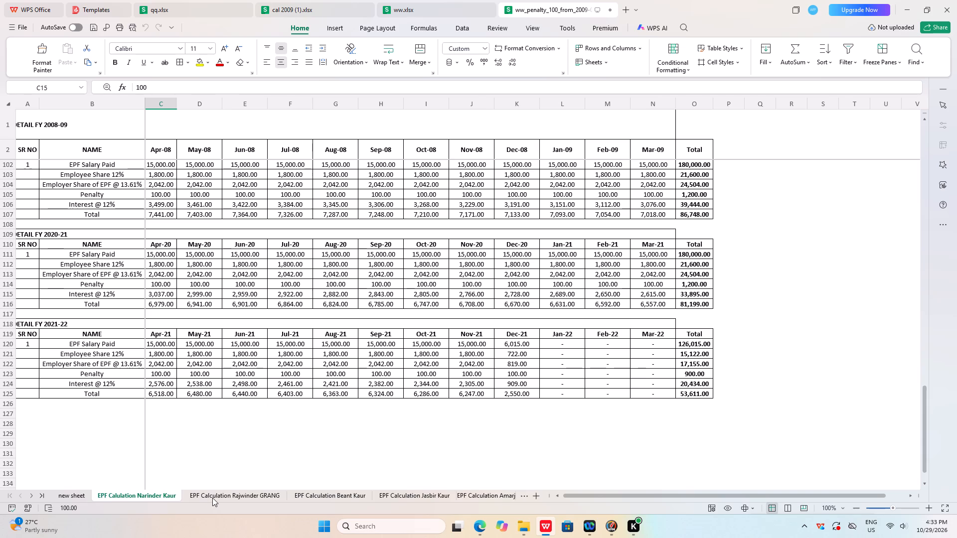
scroll(215, 454, up, 16)
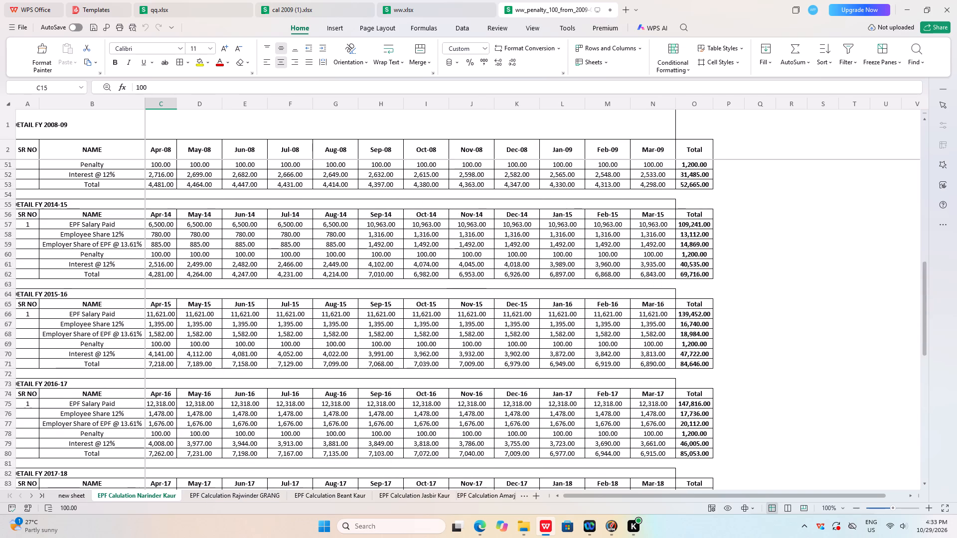
scroll(216, 454, up, 17)
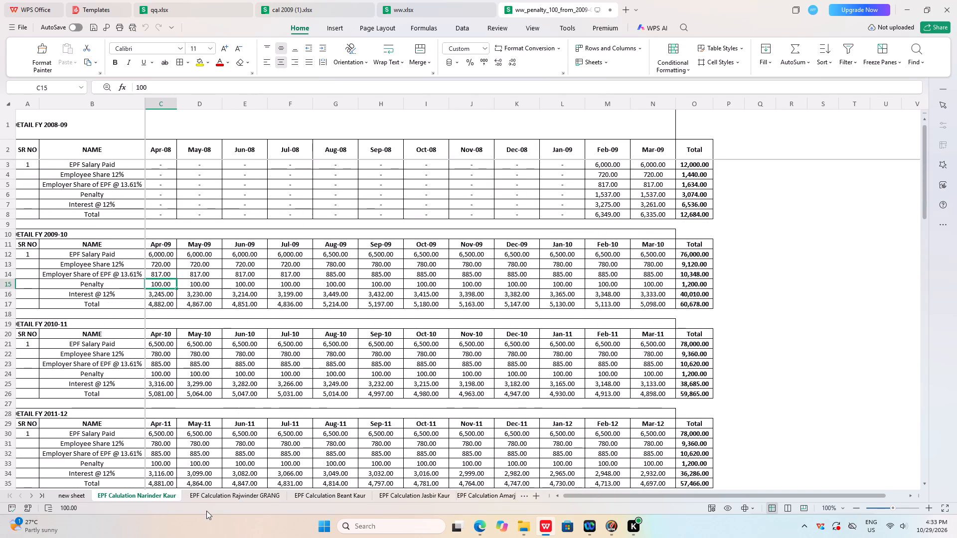
click(214, 490)
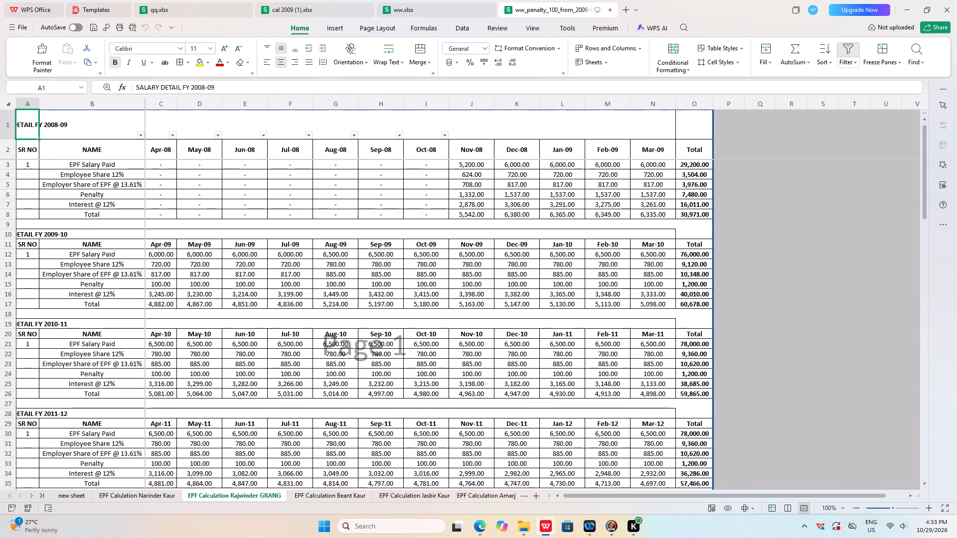
scroll(364, 351, down, 8)
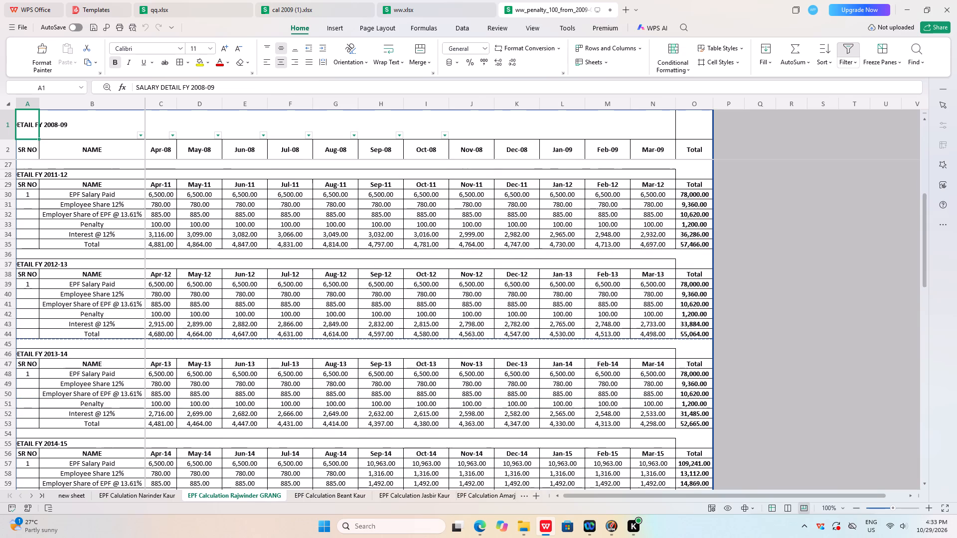
scroll(364, 351, down, 10)
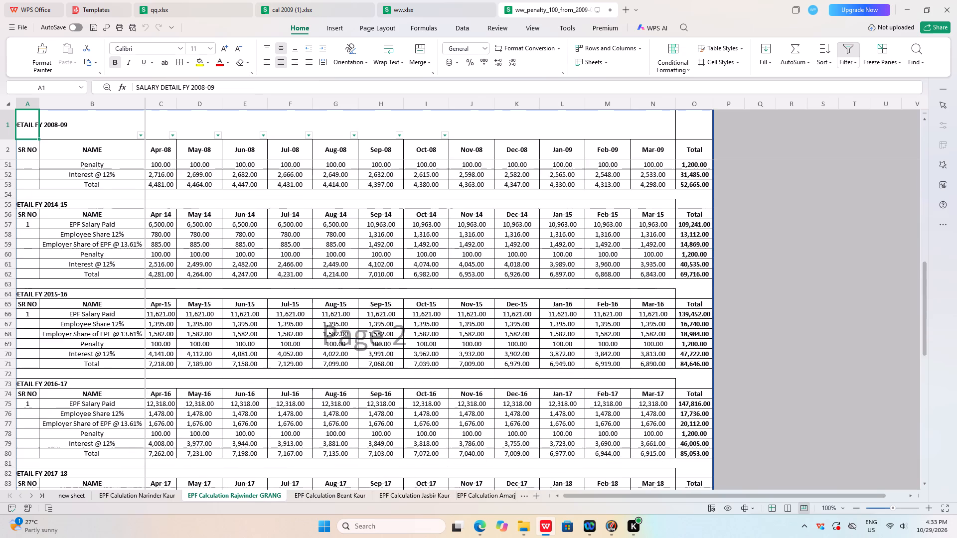
scroll(364, 351, down, 9)
scroll(364, 351, up, 14)
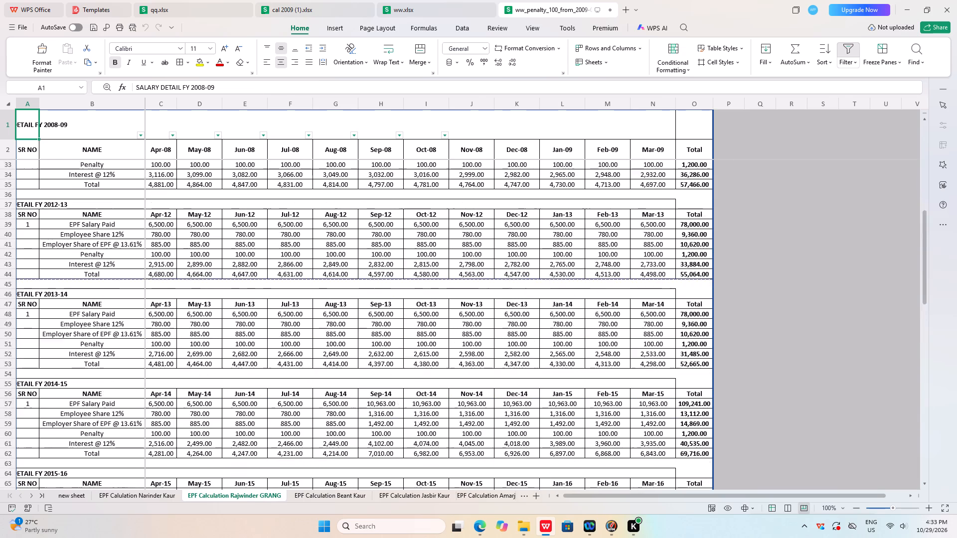
scroll(364, 351, up, 20)
scroll(364, 351, up, 3)
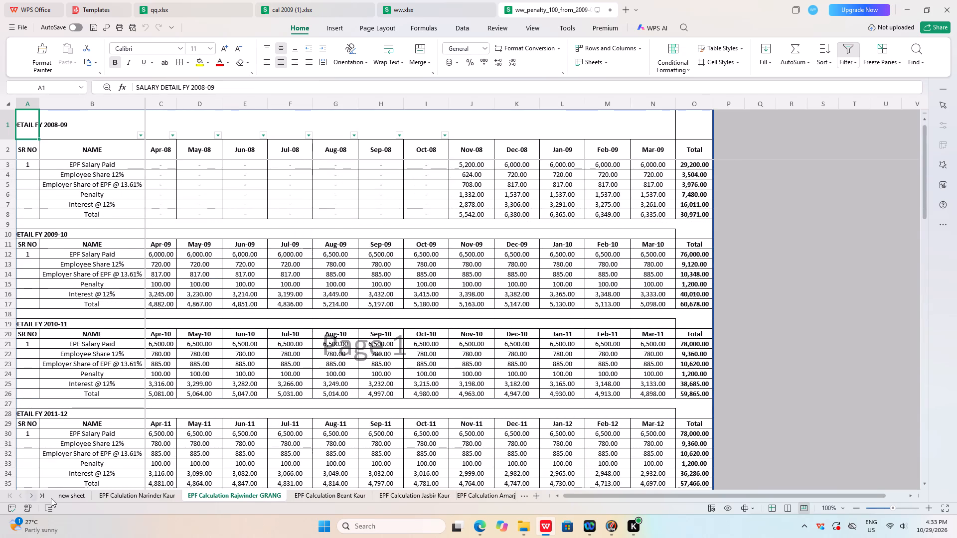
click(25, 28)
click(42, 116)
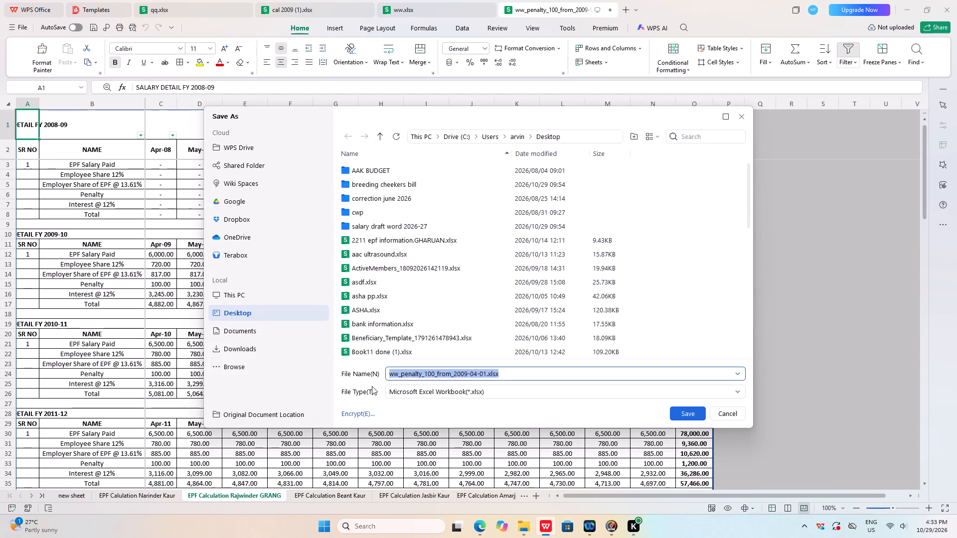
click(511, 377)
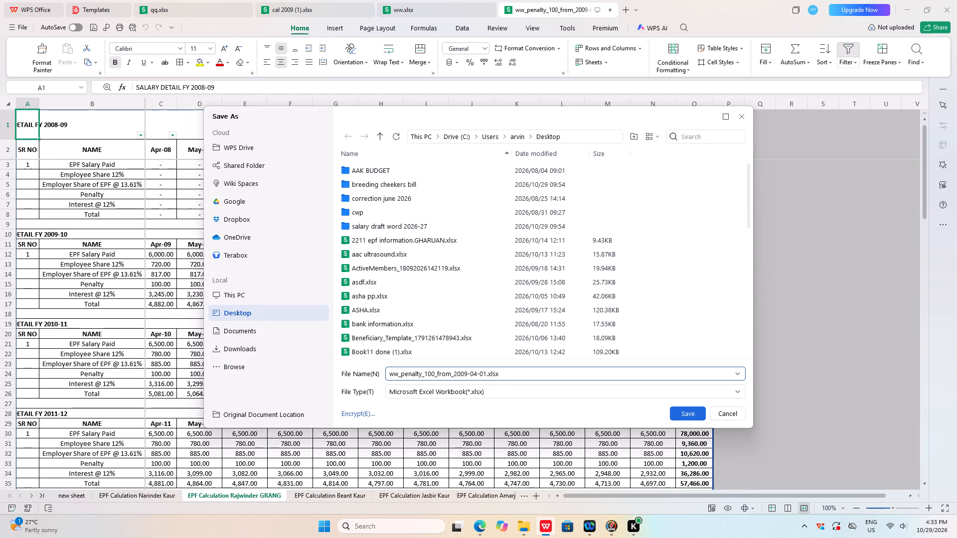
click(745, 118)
Check the EPF calculation sheets of the third, fourth and fifth employees.
click(339, 493)
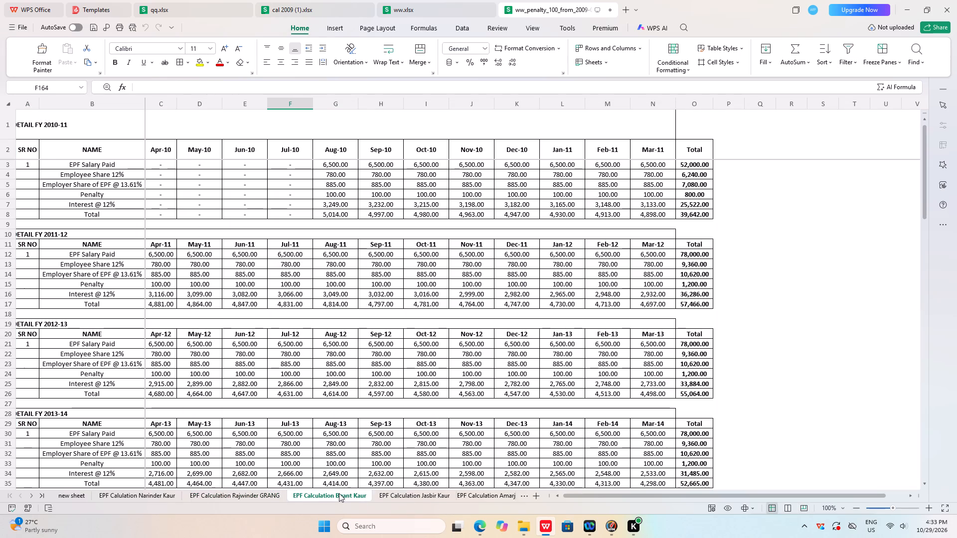
click(398, 497)
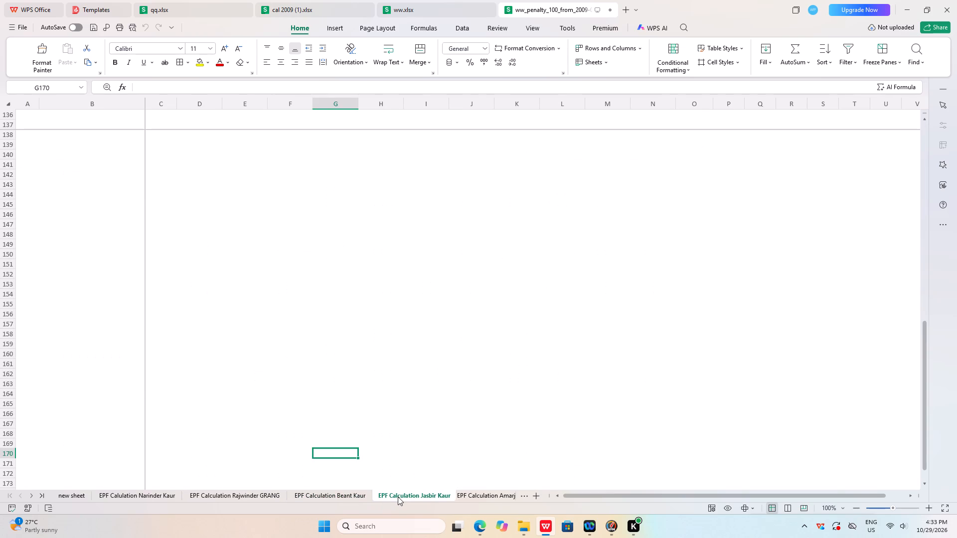
scroll(468, 405, up, 13)
click(489, 498)
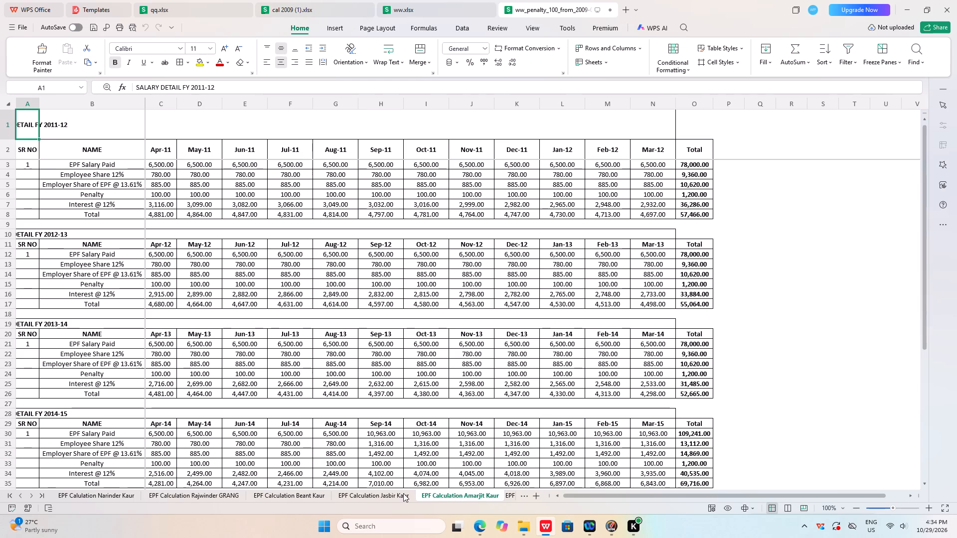
Return to the fourth employee's EPF calculation sheet and try to bring its top rows into view.
click(402, 493)
scroll(426, 339, up, 8)
click(56, 118)
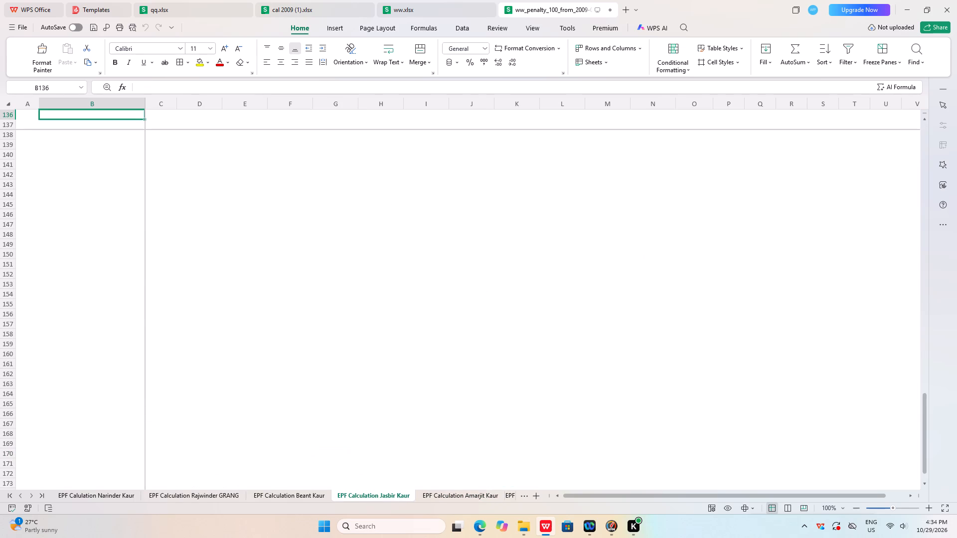
key(Up)
key(Up)
key(Up)
key(Up)
key(Up)
key(Up)
key(Up)
key(Up)
key(Up)
key(Up)
key(Up)
key(Up)
key(Up)
key(Up)
key(Up)
key(Up)
key(Up)
key(Up)
key(Up)
key(Up)
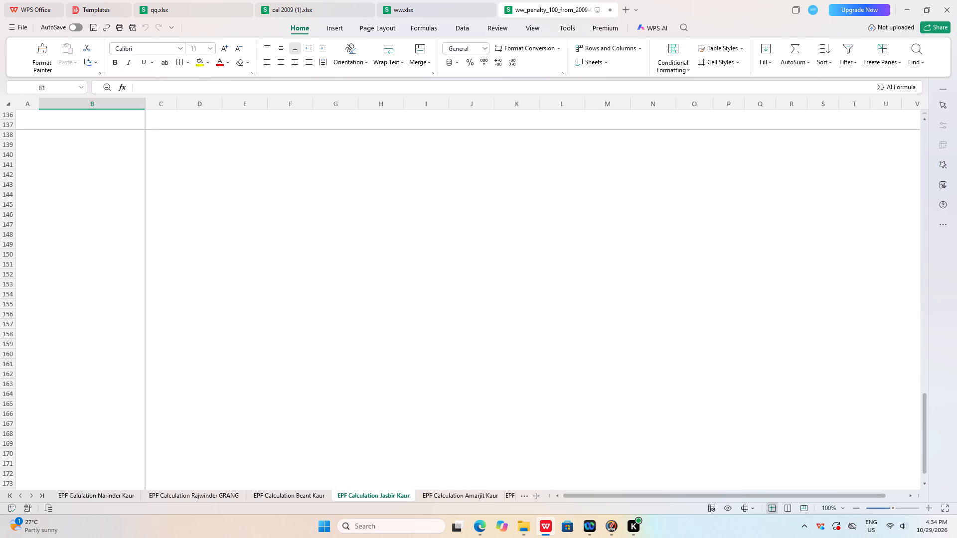
click(378, 496)
drag(926, 425, 944, 246)
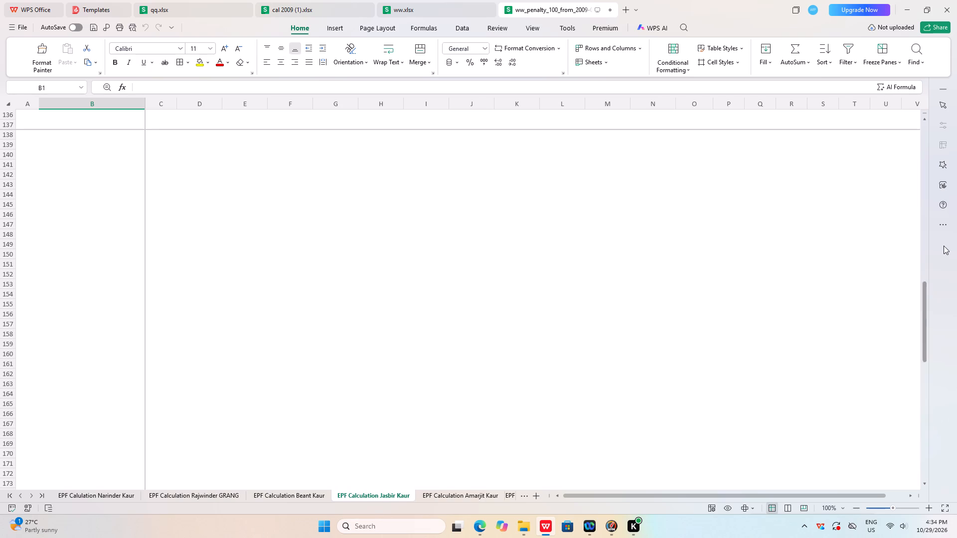
drag(944, 246, 949, 120)
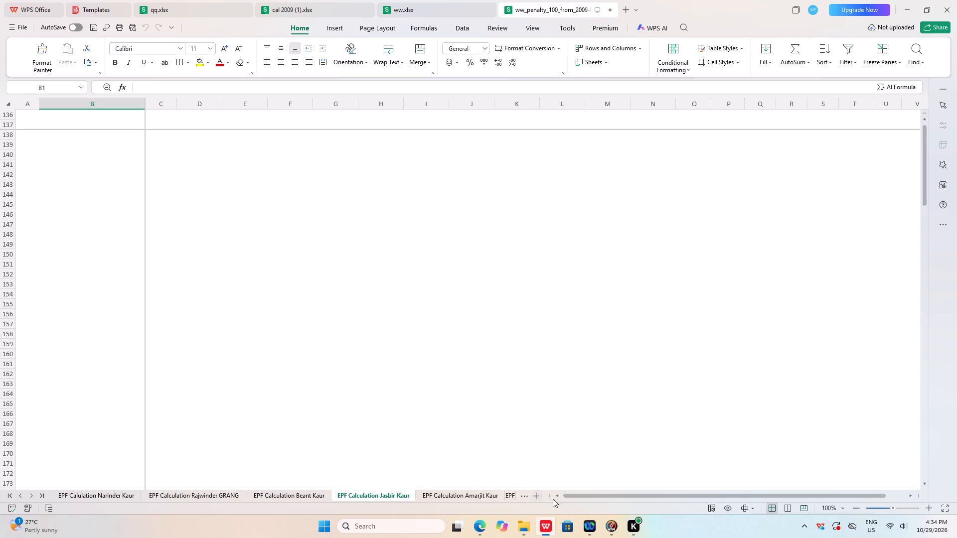
drag(572, 499, 559, 499)
click(469, 496)
click(403, 496)
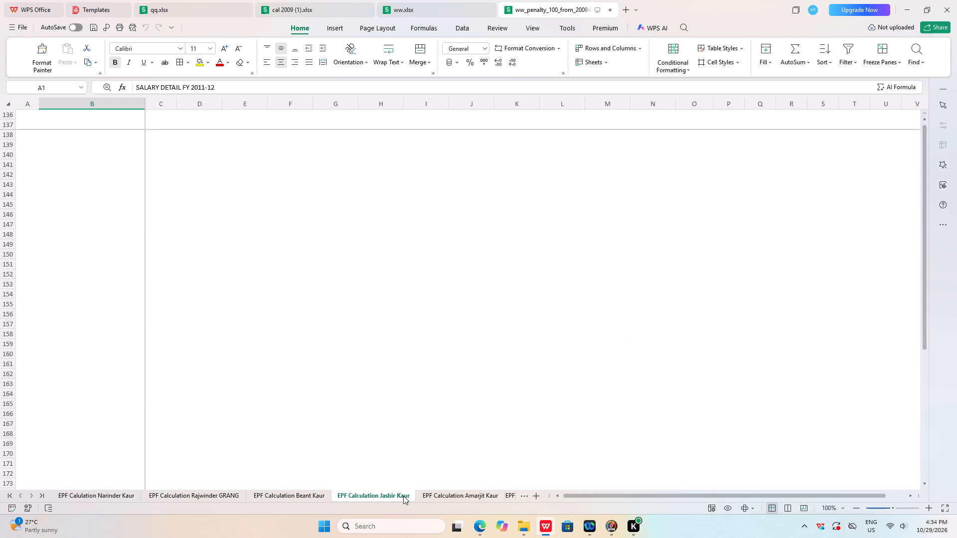
Check the penalty rows in the EPF calculation sheets of the fifth to eighth employees.
click(453, 496)
click(507, 495)
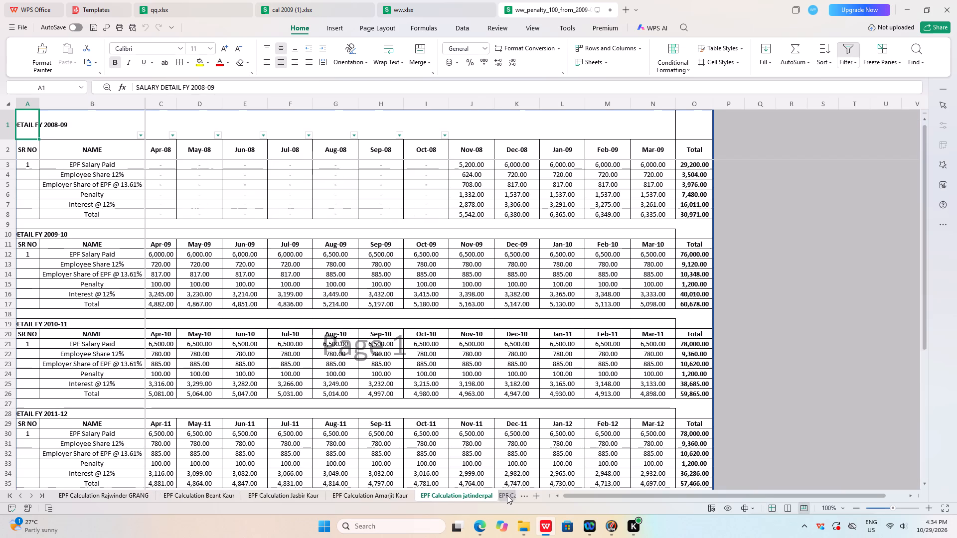
click(507, 495)
click(507, 495)
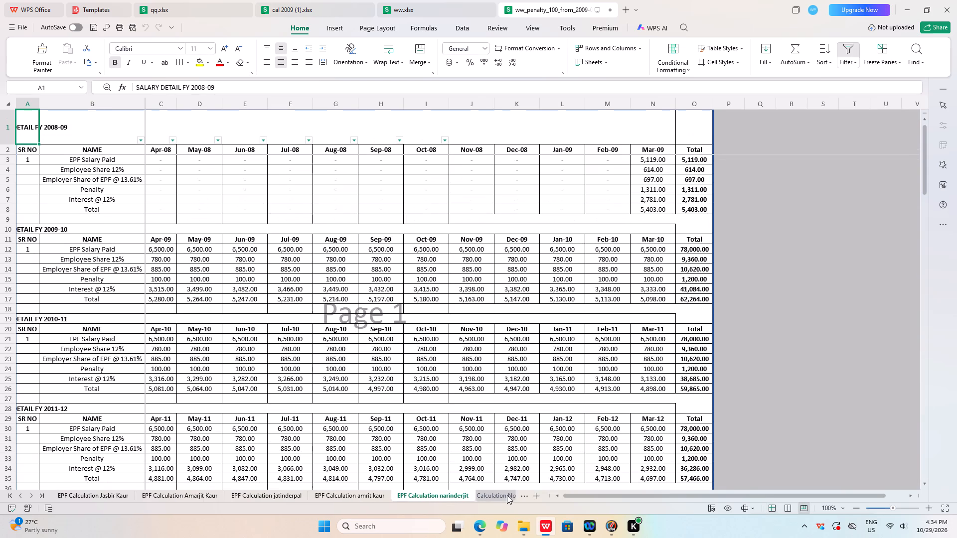
Delete the Calculation Notes sheet from the workbook.
click(507, 495)
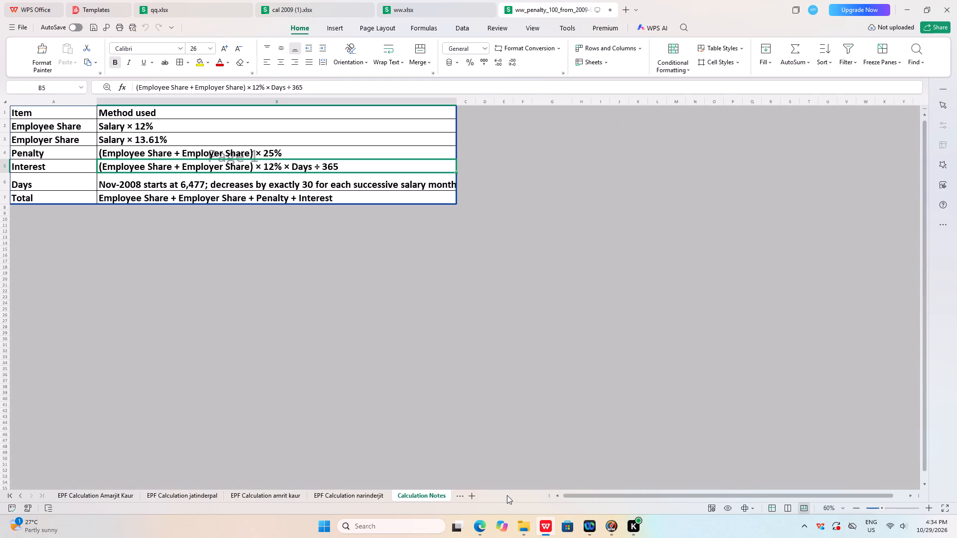
right_click(436, 497)
click(472, 284)
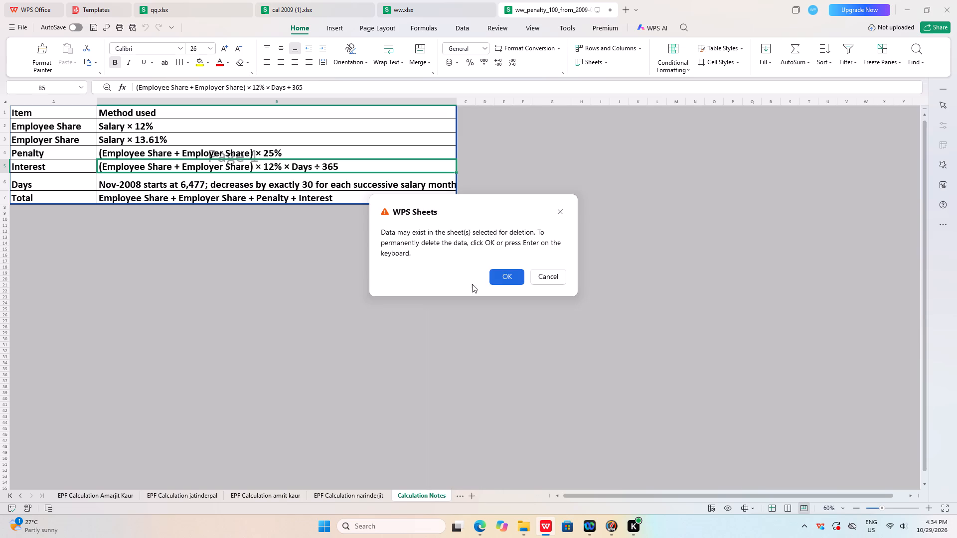
click(510, 278)
Go back through the employee sheets to the fourth employee's EPF calculation sheet.
drag(675, 496, 205, 521)
click(266, 495)
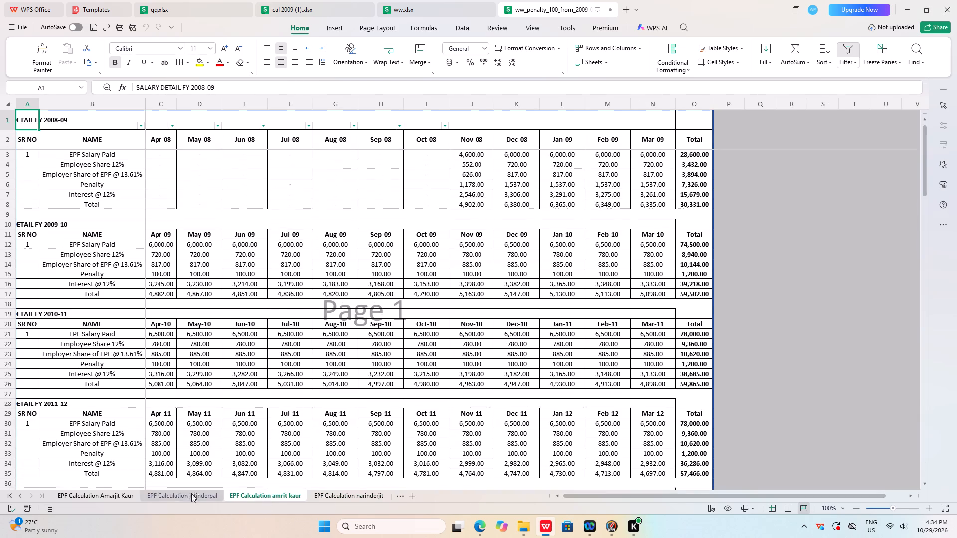
click(179, 491)
click(122, 498)
double_click(22, 496)
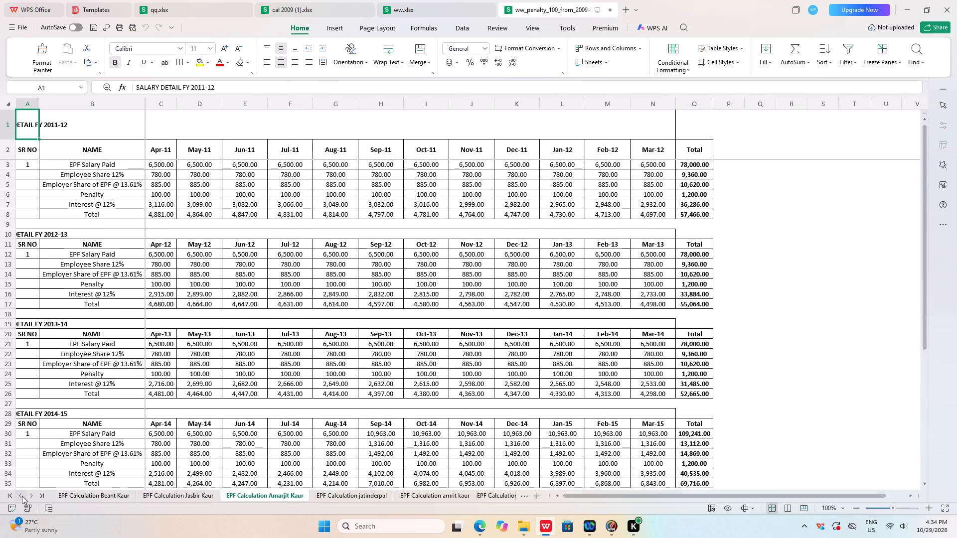
click(190, 494)
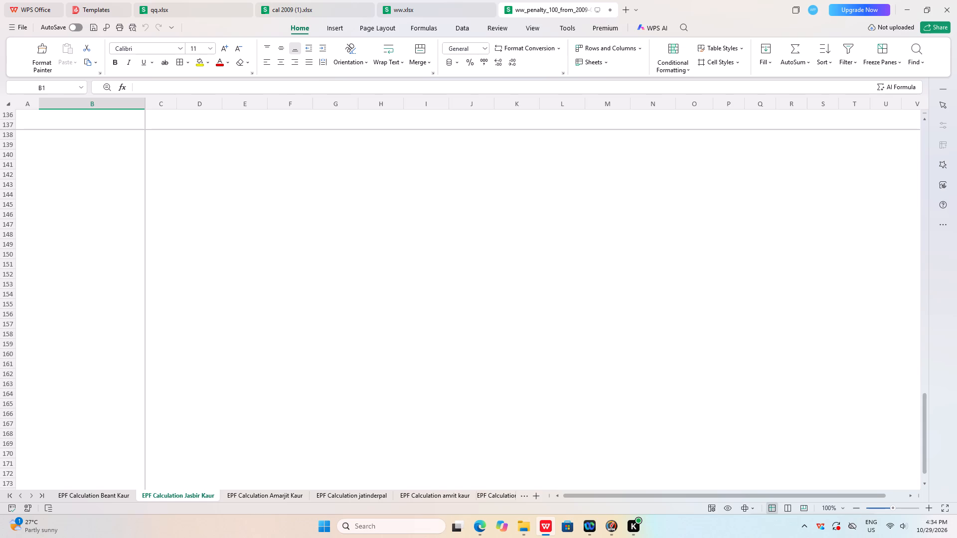
Try to bring the rows above row 136 into view in the fourth employee's EPF calculation sheet.
click(9, 115)
click(177, 226)
click(8, 100)
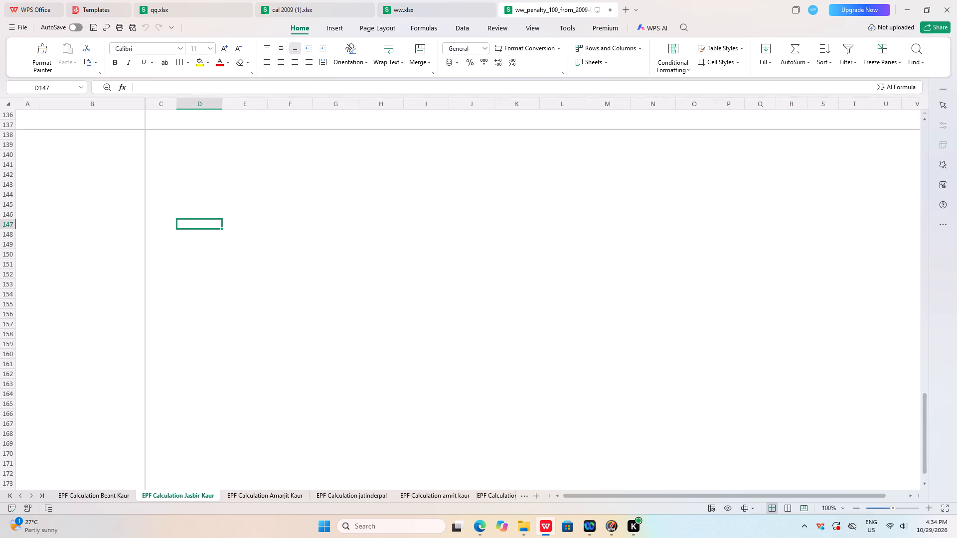
click(377, 256)
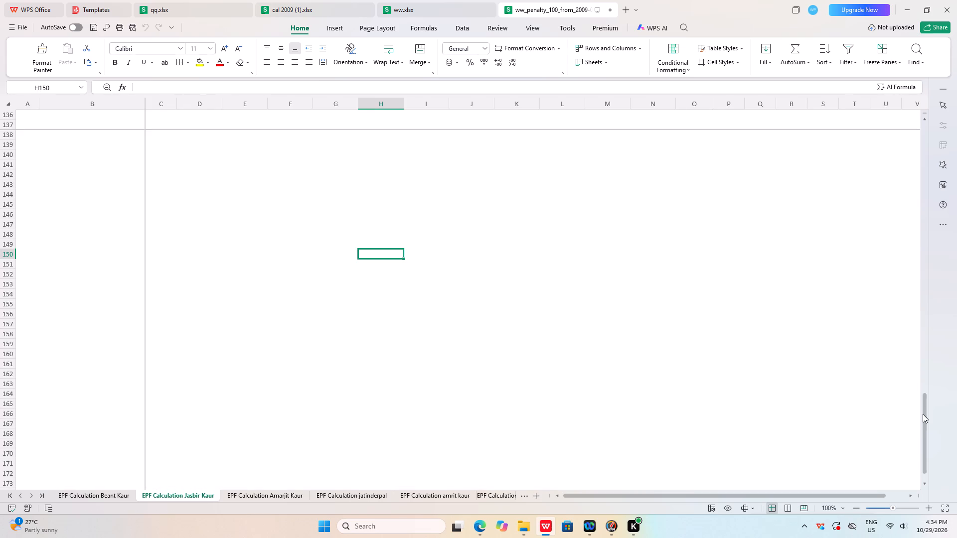
drag(923, 414, 927, 105)
click(538, 303)
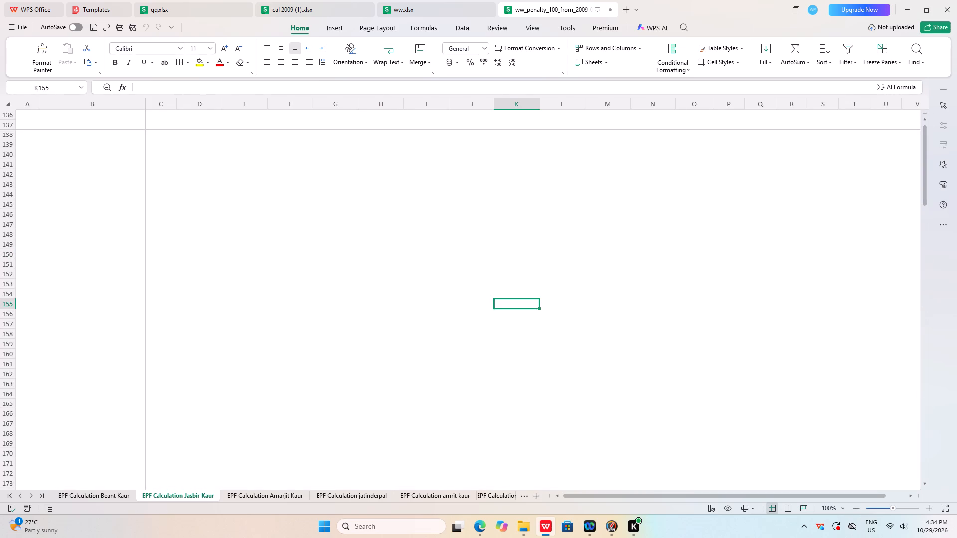
click(5, 105)
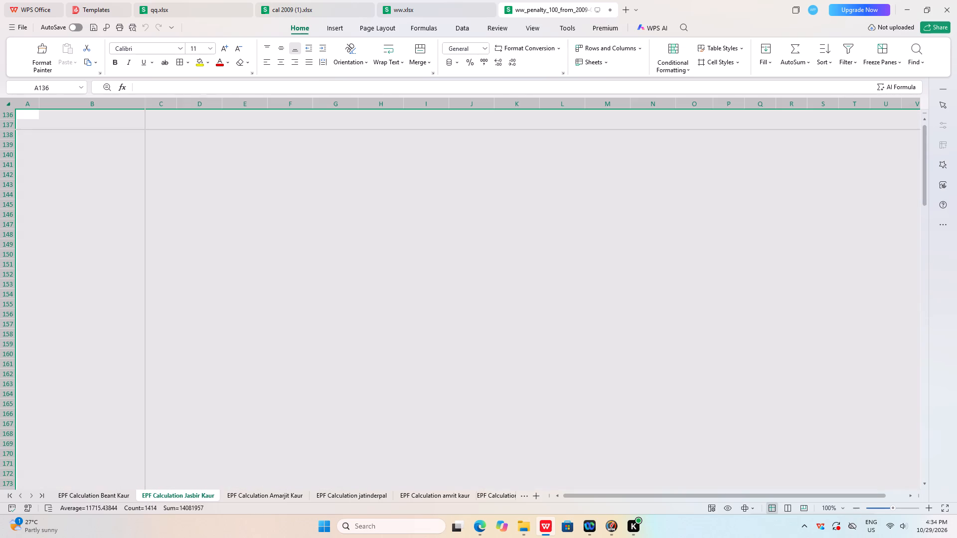
click(50, 199)
scroll(88, 404, up, 8)
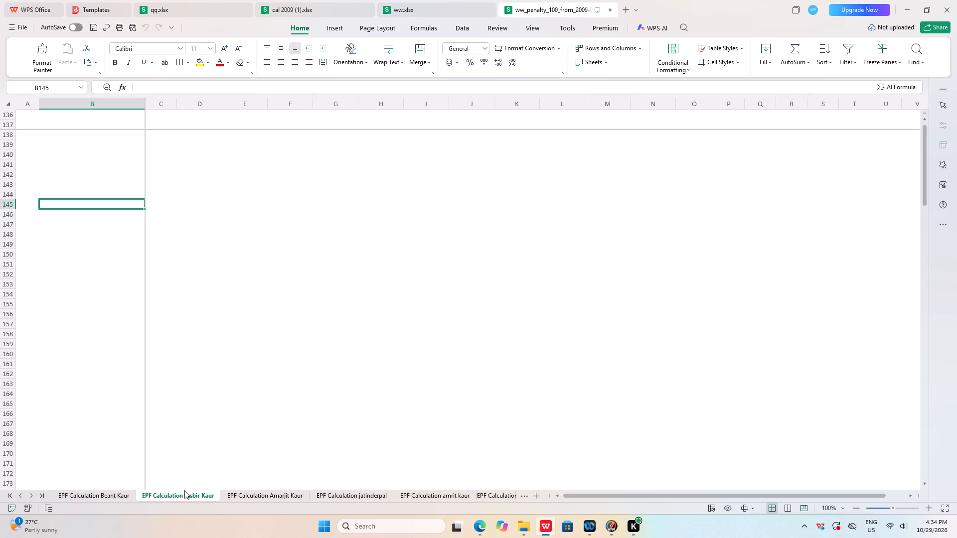
click(182, 492)
click(44, 224)
key(Up)
key(Up)
key(Up)
key(Up)
key(Up)
key(Up)
key(Up)
key(Up)
key(Up)
key(Up)
key(Up)
key(Up)
key(Up)
key(Up)
key(Up)
key(Up)
key(Up)
key(Up)
key(Up)
key(Up)
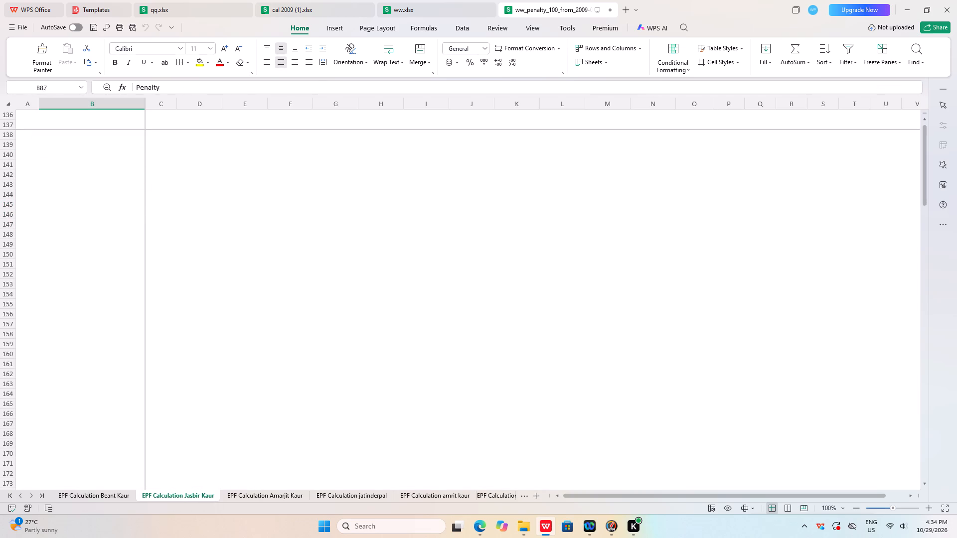
Set the font colour of all cells in the fourth employee's sheet to black.
click(11, 100)
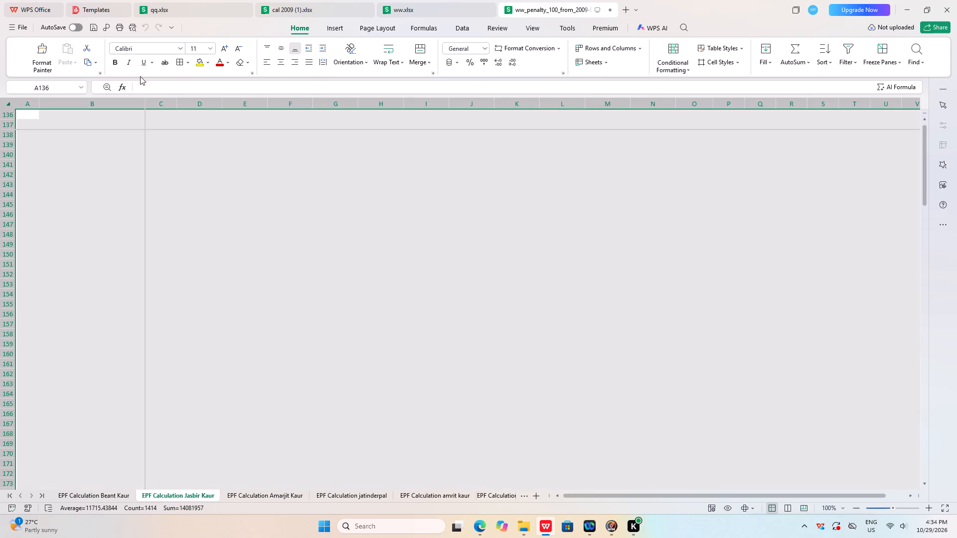
click(229, 63)
click(223, 77)
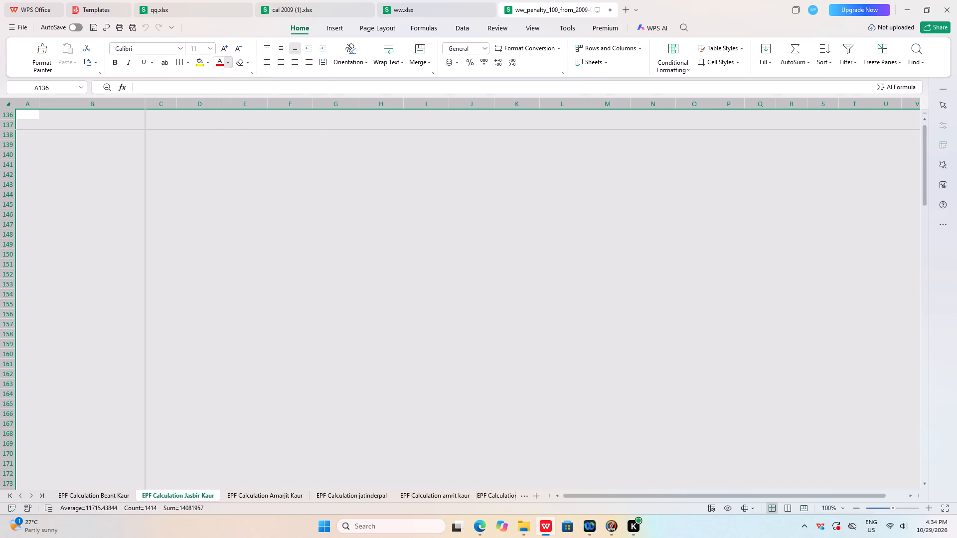
click(245, 246)
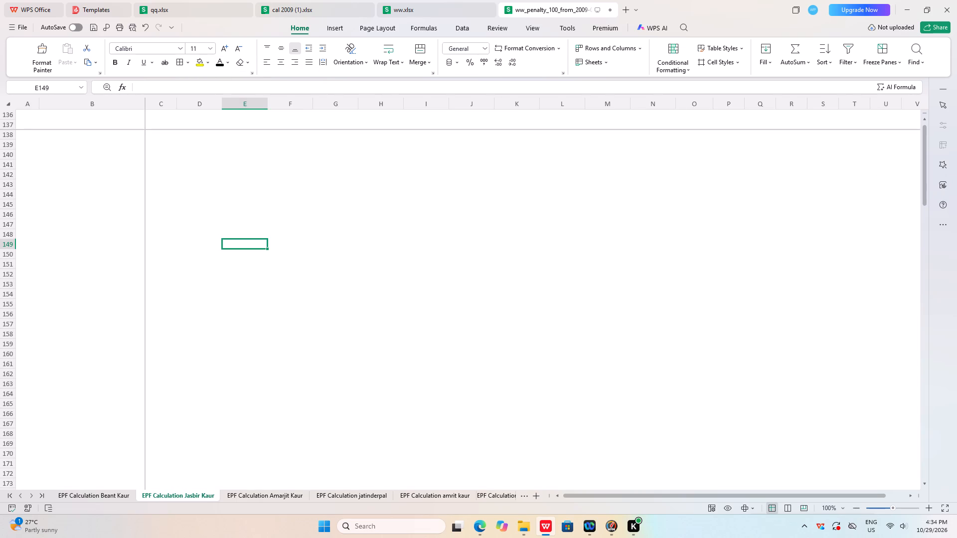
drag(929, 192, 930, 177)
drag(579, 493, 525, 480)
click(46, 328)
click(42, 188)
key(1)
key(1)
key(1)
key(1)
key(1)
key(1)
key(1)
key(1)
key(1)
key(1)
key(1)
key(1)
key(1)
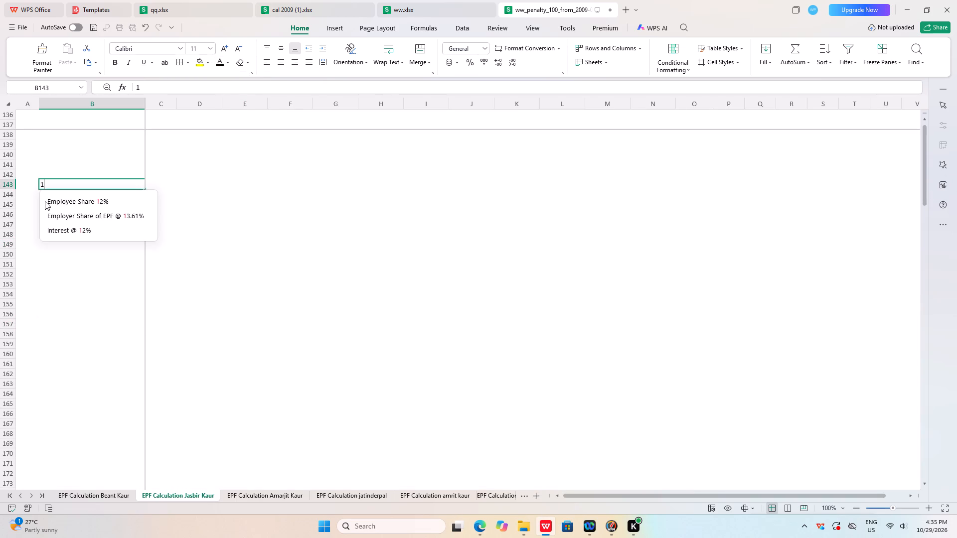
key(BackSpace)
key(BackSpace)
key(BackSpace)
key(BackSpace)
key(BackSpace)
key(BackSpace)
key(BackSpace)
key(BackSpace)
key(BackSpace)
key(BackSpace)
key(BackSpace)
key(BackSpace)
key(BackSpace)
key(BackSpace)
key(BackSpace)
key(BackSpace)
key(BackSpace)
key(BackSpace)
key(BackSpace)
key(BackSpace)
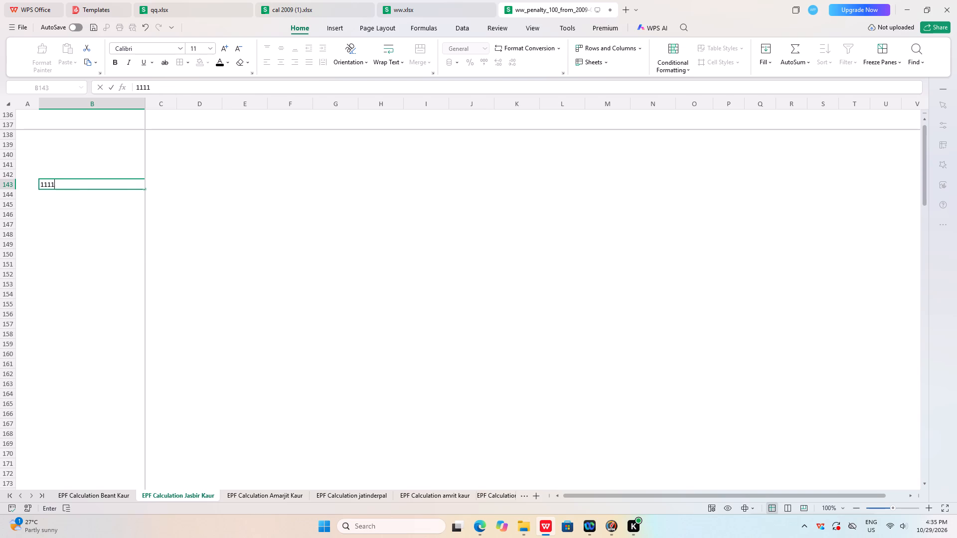
Try again to reach the rows above row 136, moving the active cell up column B and into column A.
key(Up)
key(Up)
key(Up)
key(Up)
key(Up)
key(Up)
key(Up)
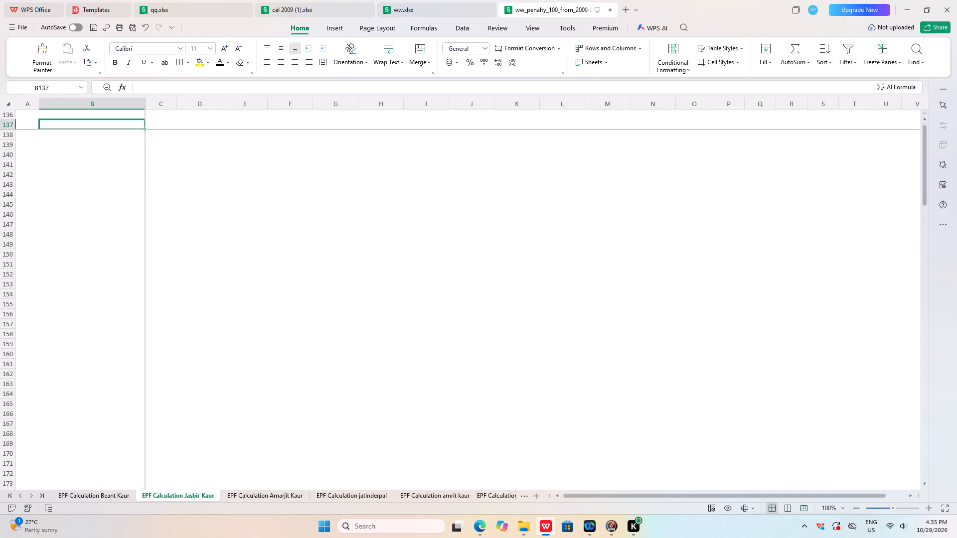
key(Up)
key(Up)
key(Up)
key(Up)
key(Up)
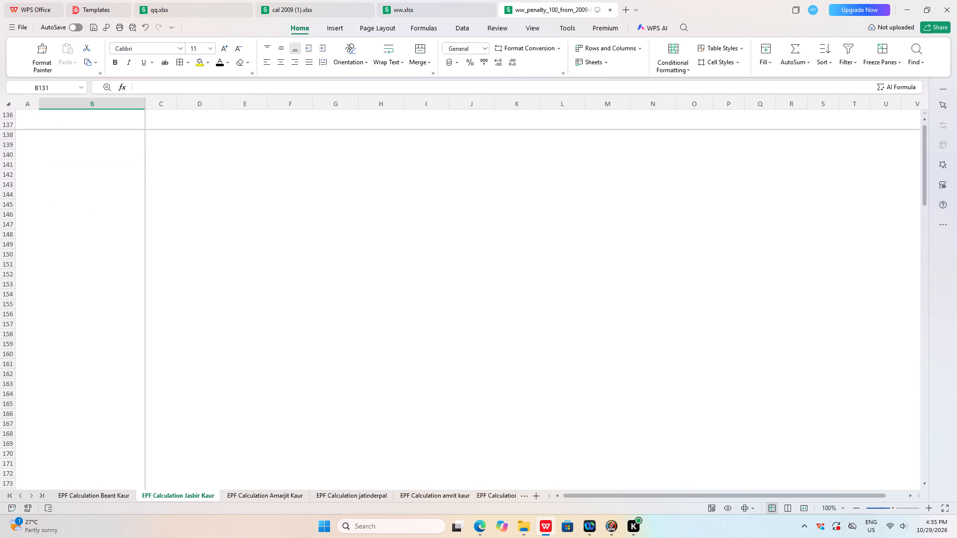
key(Up)
key(Up)
key(Up)
key(Up)
key(Up)
key(Up)
key(Up)
key(Up)
key(Up)
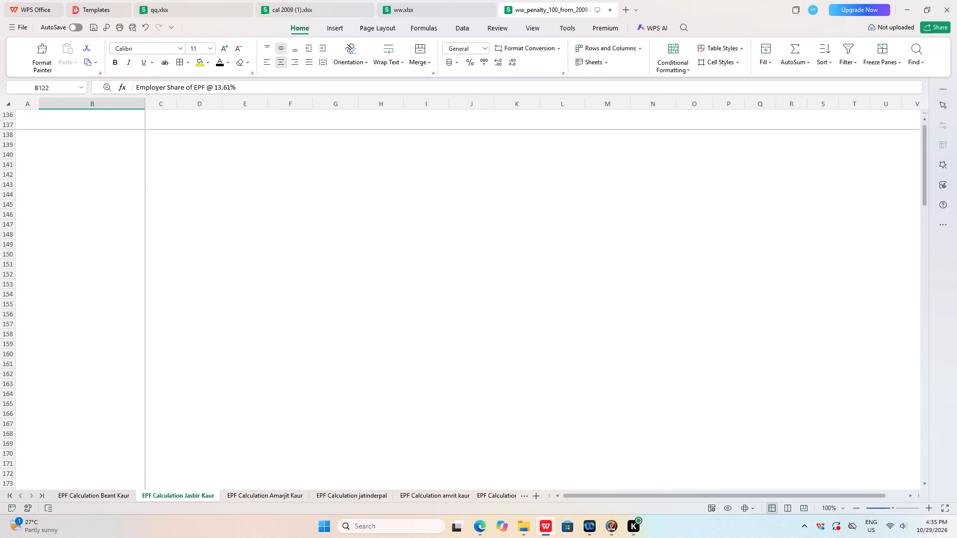
key(Left)
key(Left)
key(Left)
key(Left)
key(Left)
key(Left)
key(Left)
key(Left)
key(Left)
key(Left)
key(Left)
key(Left)
key(Left)
key(Left)
key(Left)
key(Left)
key(Left)
key(Left)
key(Left)
key(Left)
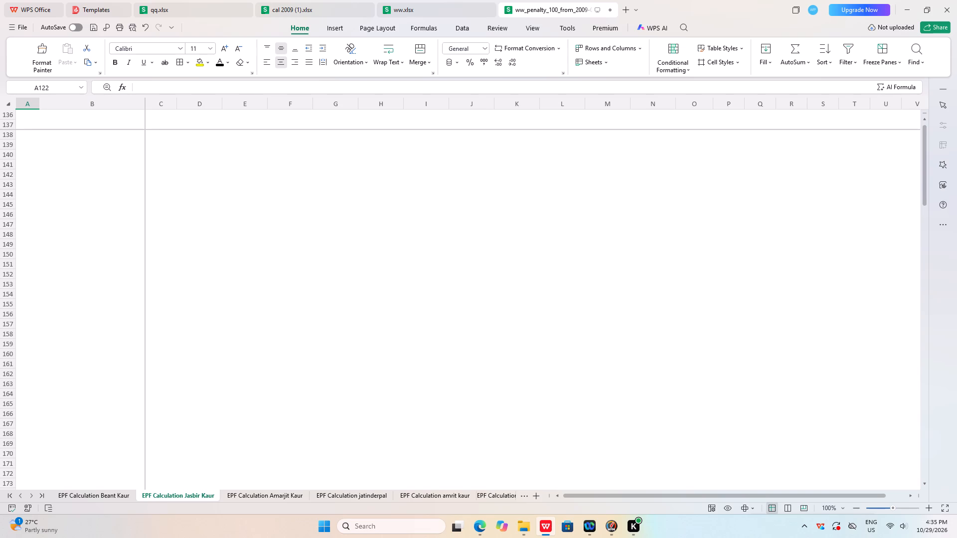
scroll(178, 204, up, 6)
click(605, 231)
drag(926, 191, 931, 220)
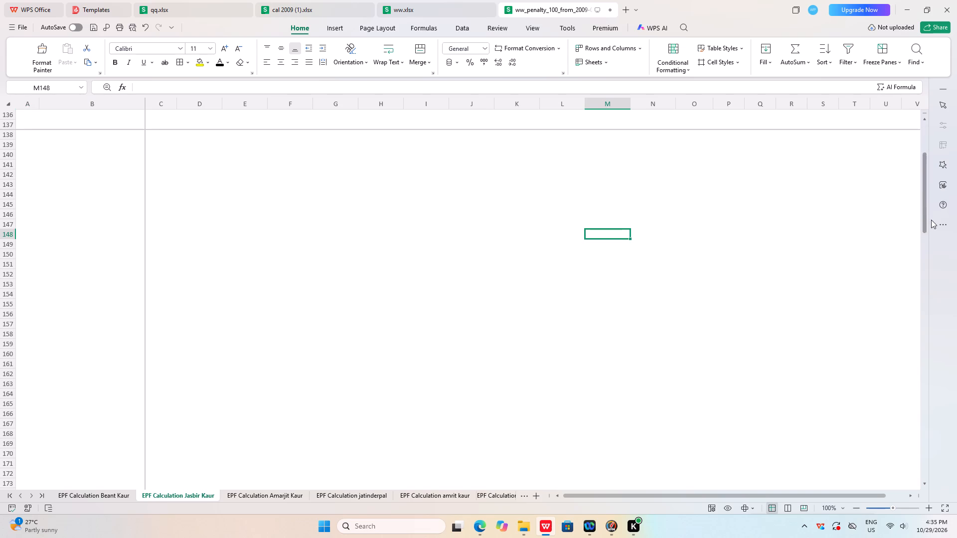
drag(931, 220, 903, 96)
click(26, 238)
click(8, 232)
click(68, 230)
click(77, 196)
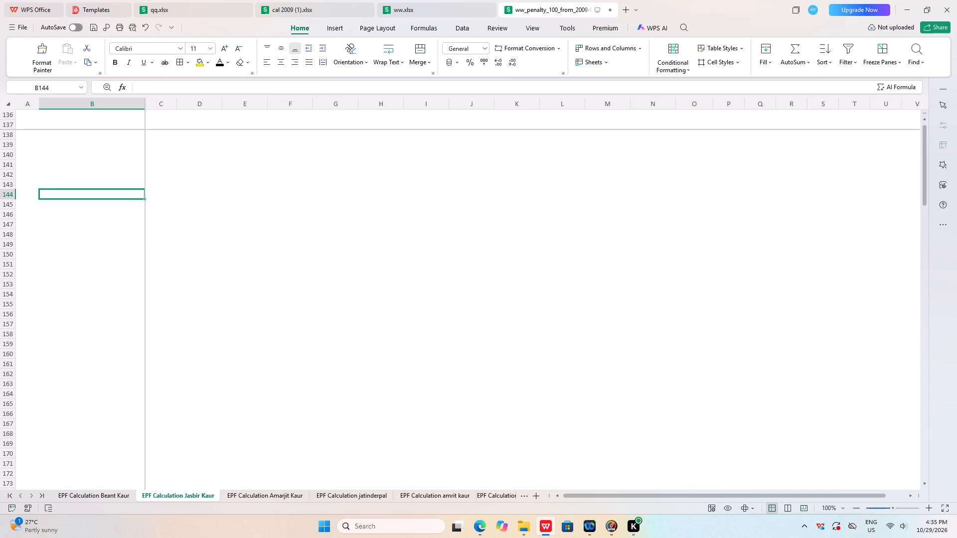
scroll(215, 224, up, 6)
drag(923, 198, 914, 142)
Enlarge row 136 to several times the height of the other rows.
click(8, 114)
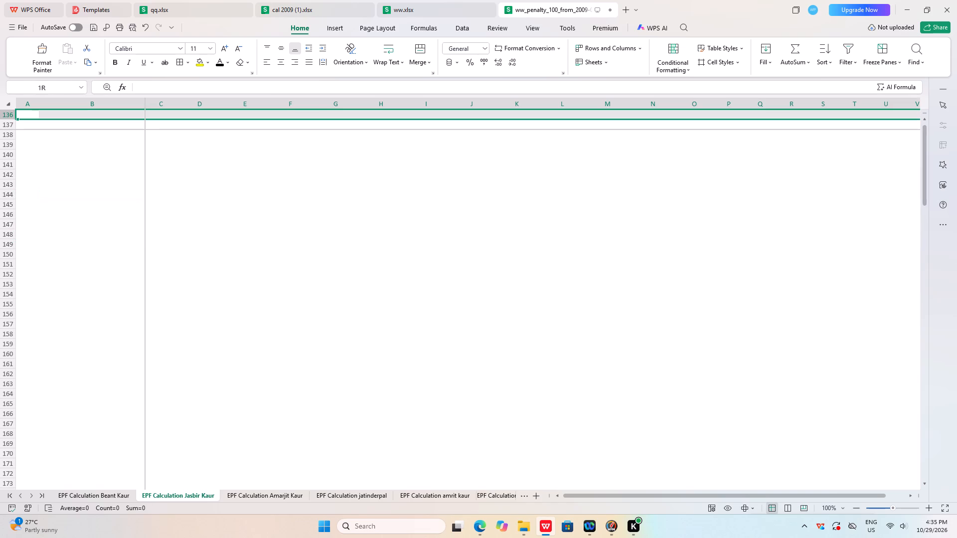
drag(7, 118, 12, 177)
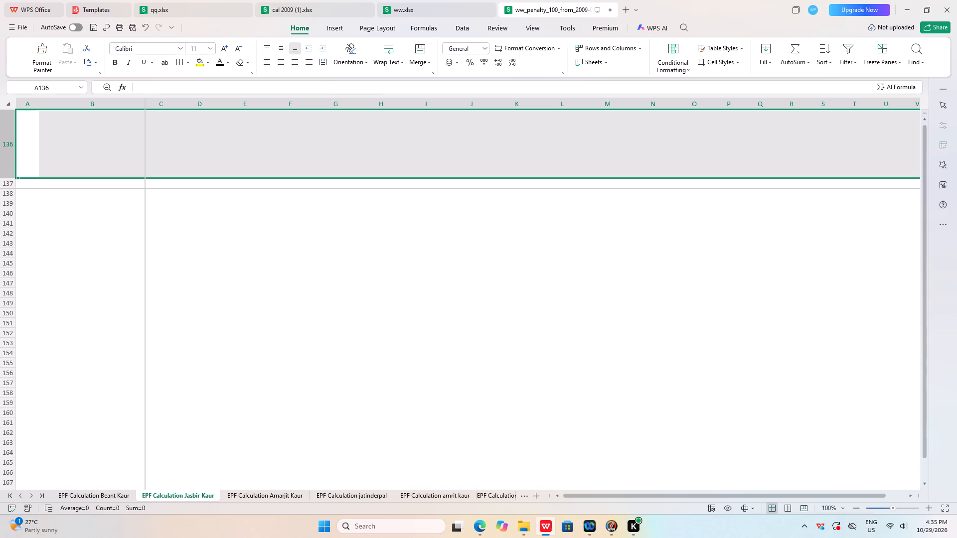
Try to reach the rows above row 136 by moving the active cell up column B.
click(124, 206)
click(121, 156)
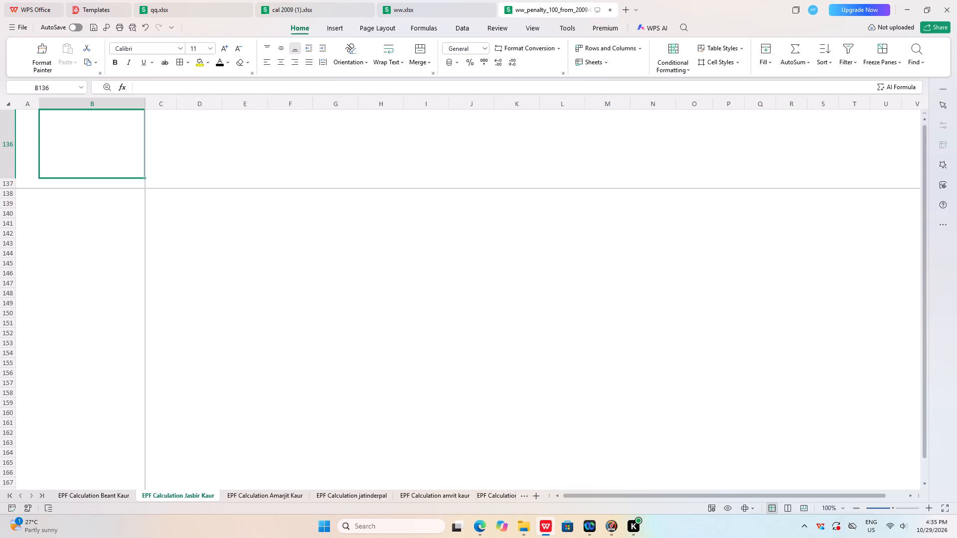
key(Up)
key(Up)
key(Up)
key(Up)
key(Up)
key(Up)
key(Up)
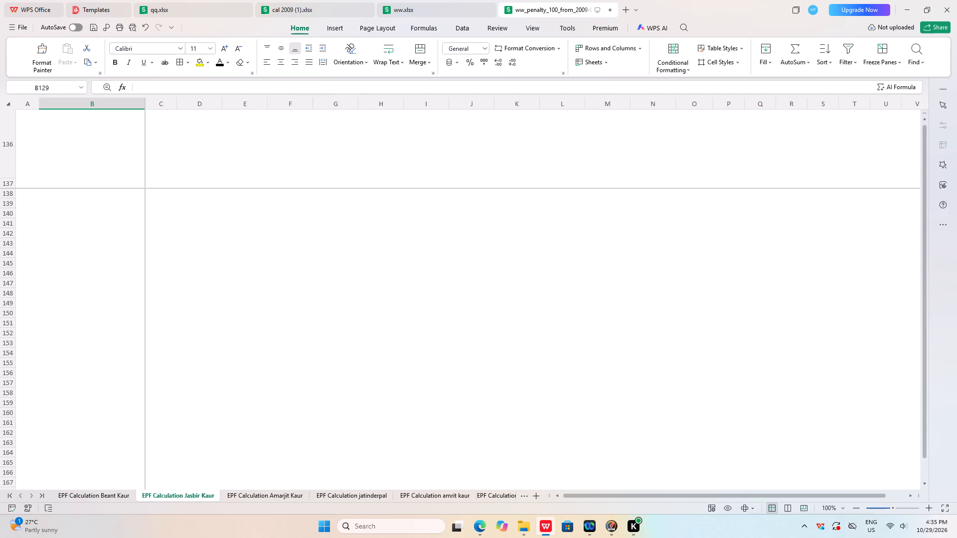
key(Up)
key(Up)
key(Up)
key(Up)
key(Up)
key(Up)
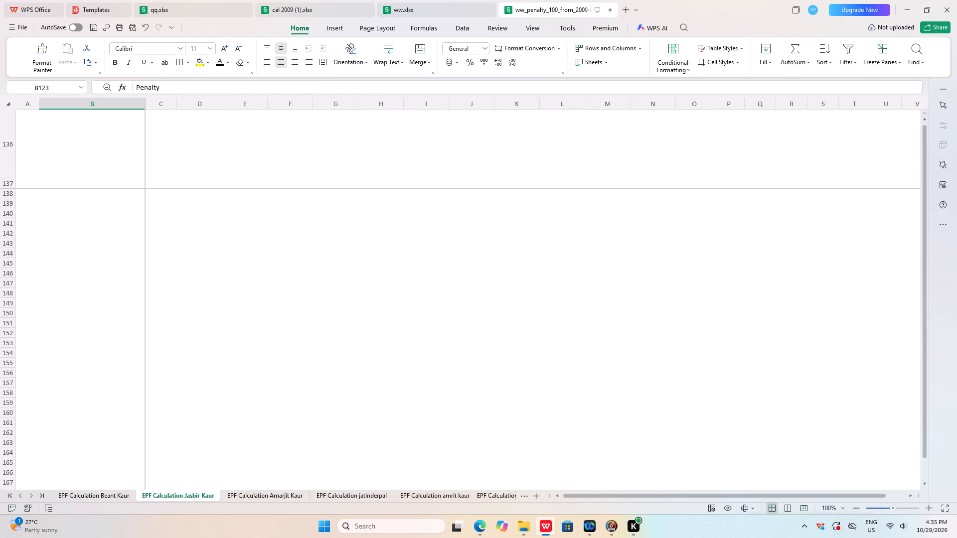
key(Up)
key(Up)
key(Up)
key(Up)
key(Up)
key(Up)
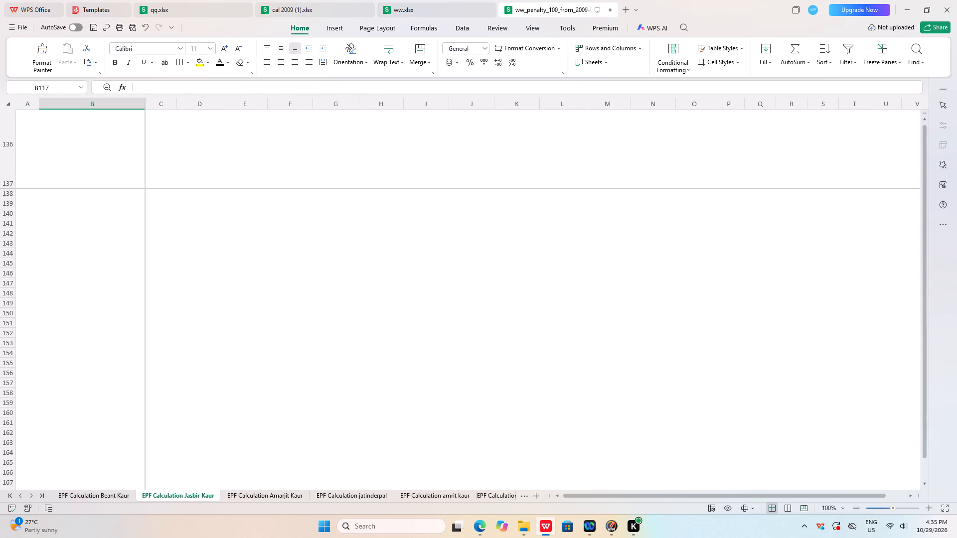
key(Up)
key(Up)
key(Up)
key(Up)
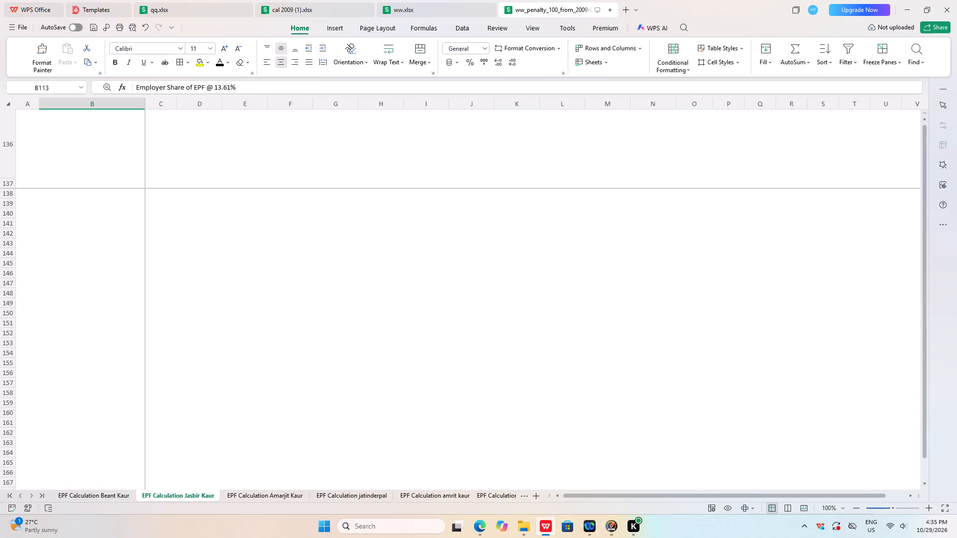
Preview the entire fourth employee sheet in the cell-to-image export, without exporting it.
click(10, 104)
right_click(8, 104)
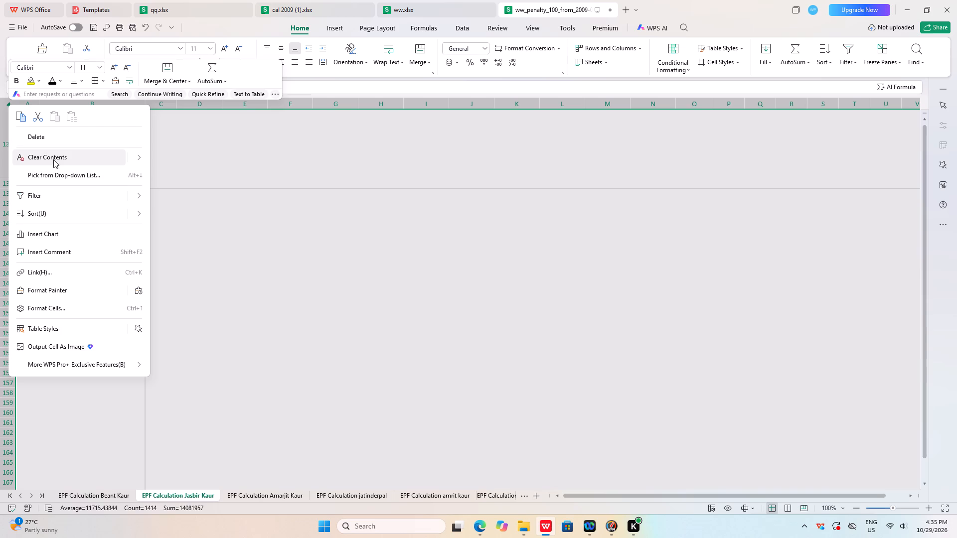
click(84, 346)
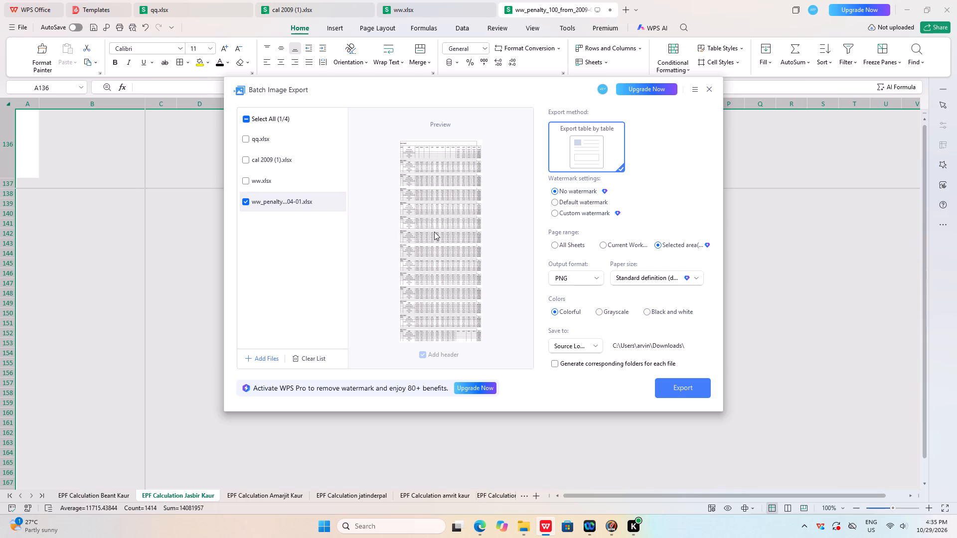
click(447, 322)
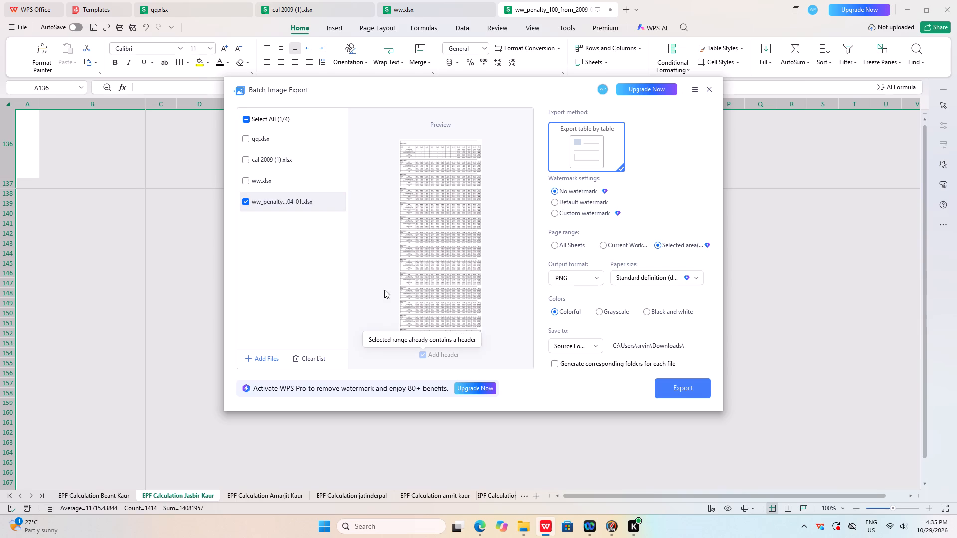
scroll(414, 300, up, 4)
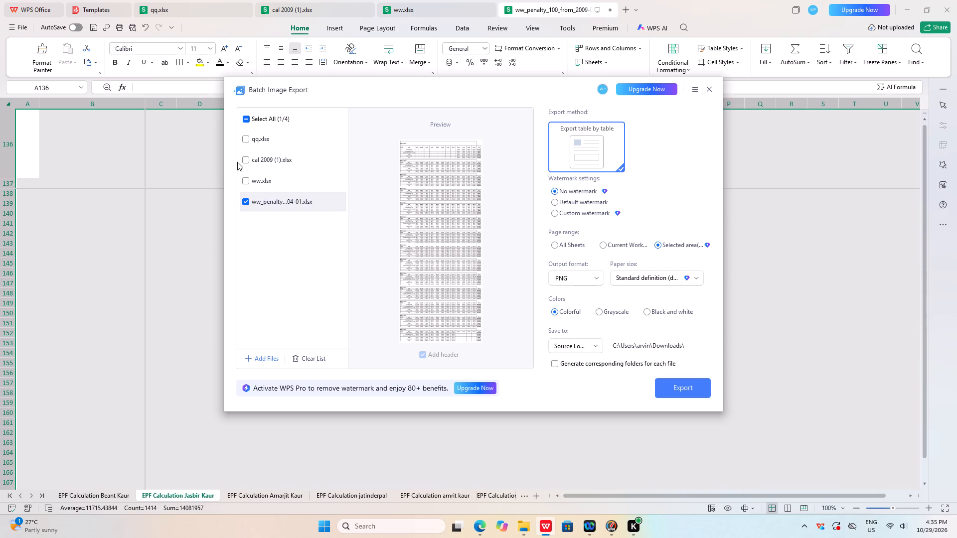
click(710, 90)
Try again to reach the rows above row 136 by moving the active cell up column B and scrolling upward.
click(621, 364)
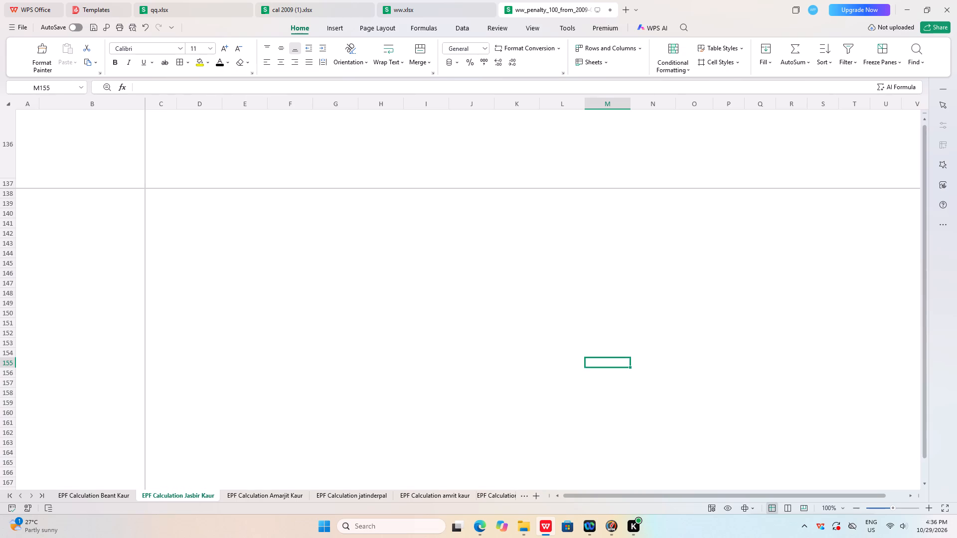
scroll(197, 275, up, 7)
click(234, 308)
click(122, 153)
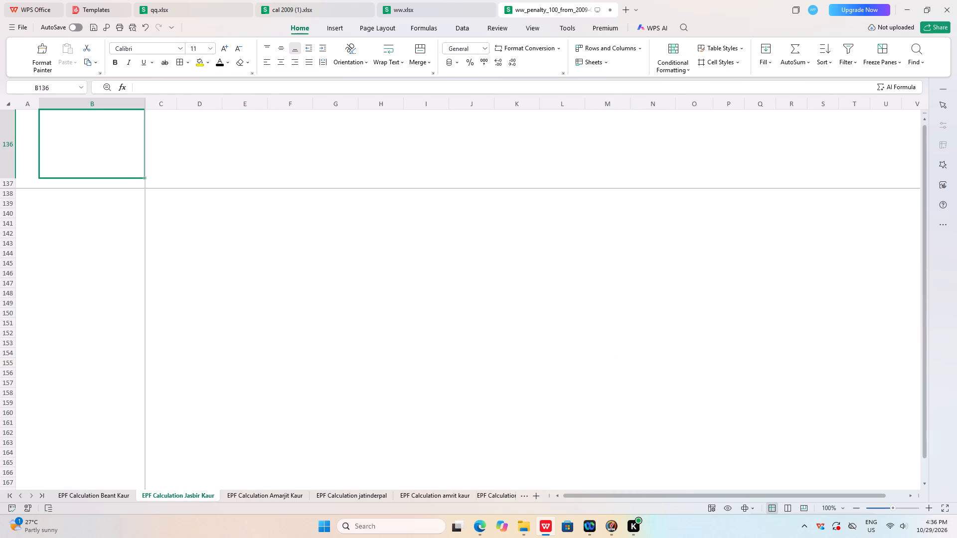
click(92, 127)
click(58, 123)
click(13, 180)
click(14, 183)
click(49, 183)
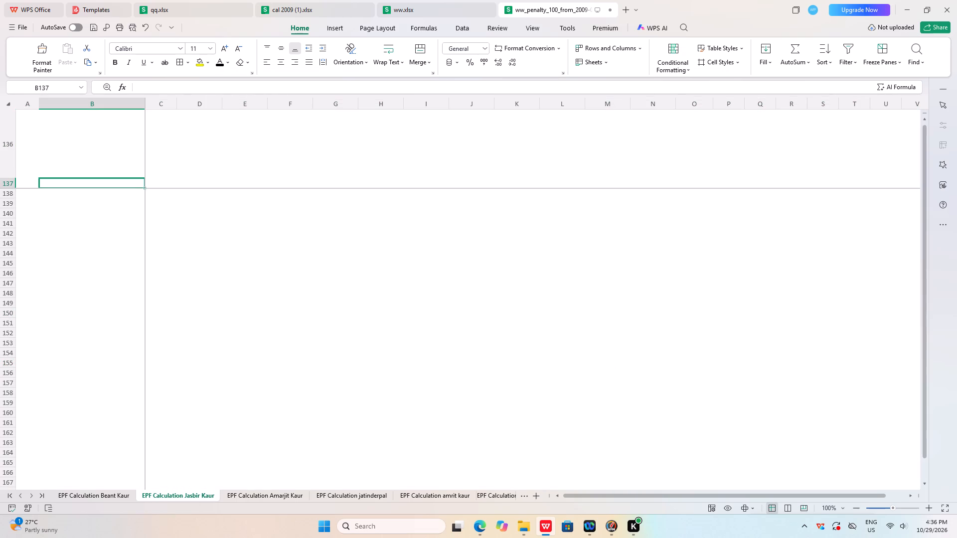
key(Up)
key(Up)
key(Up)
key(Up)
key(Up)
key(Up)
key(Up)
key(Up)
key(Up)
key(Up)
key(Up)
key(Up)
key(Up)
key(Up)
key(Up)
key(Up)
key(Up)
key(Up)
key(Up)
key(Up)
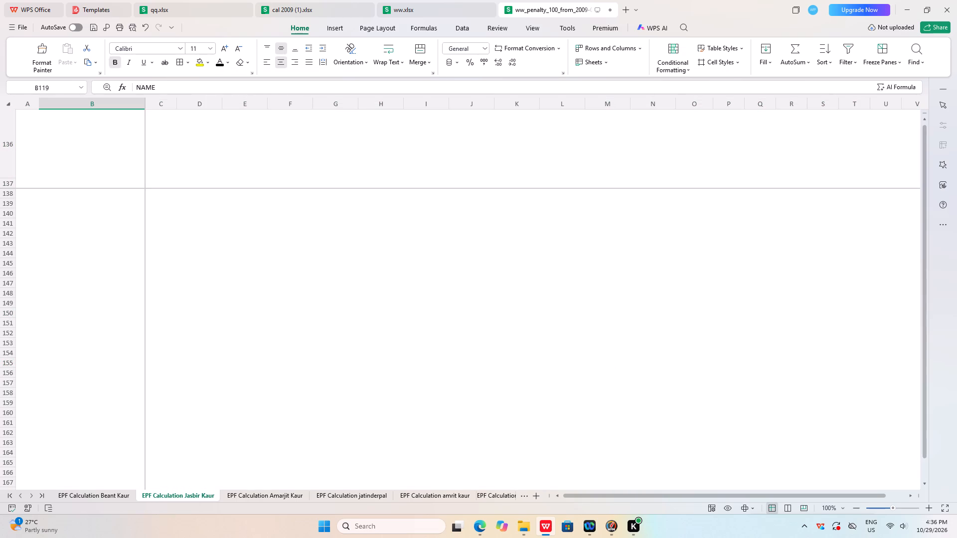
key(Up)
key(Up)
key(Up)
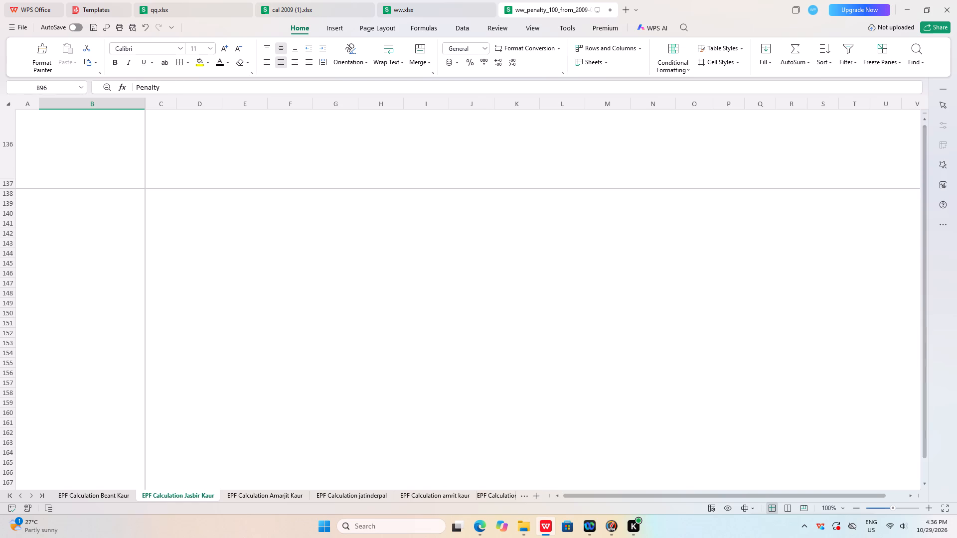
drag(926, 195, 915, 120)
click(888, 275)
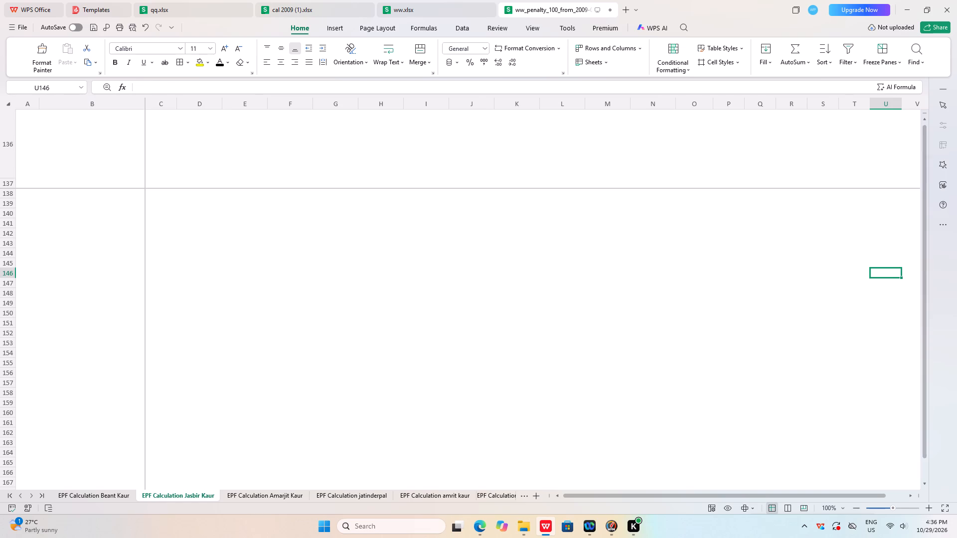
Examine the out-of-view cells above row 136 by moving the active cell up column B and across to column D.
click(9, 104)
click(76, 148)
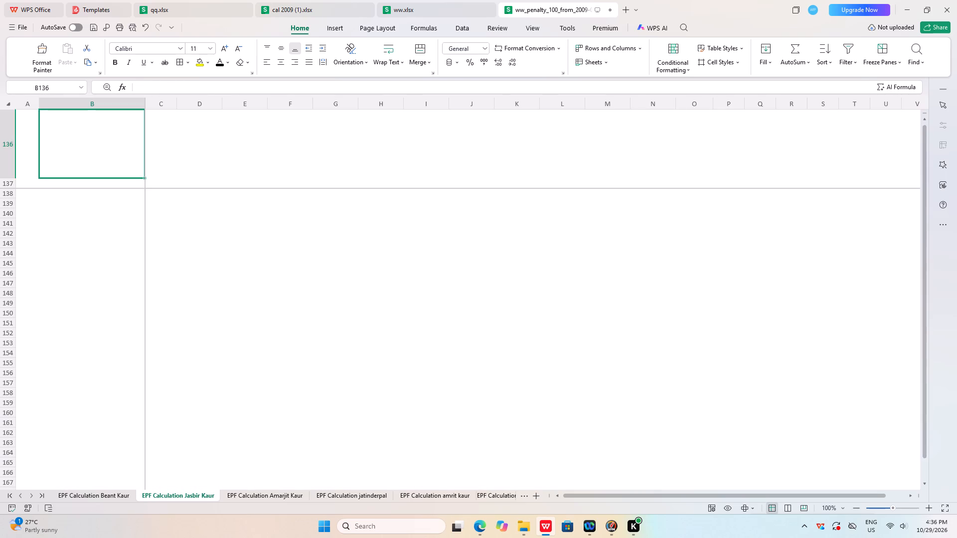
click(90, 259)
click(45, 166)
key(Up)
key(Up)
key(Up)
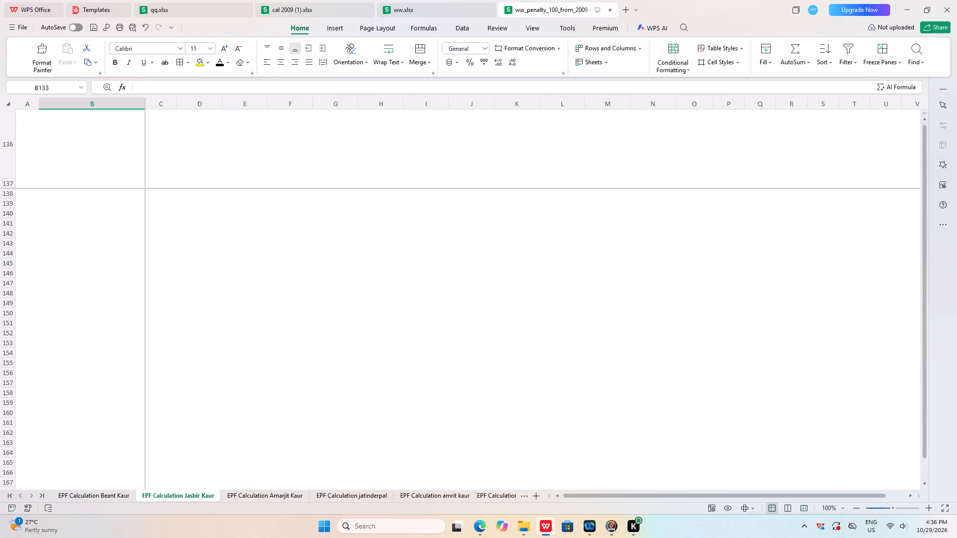
key(Up)
key(Up)
key(Up)
key(Up)
key(Up)
key(Up)
key(Up)
key(Up)
key(Up)
key(Up)
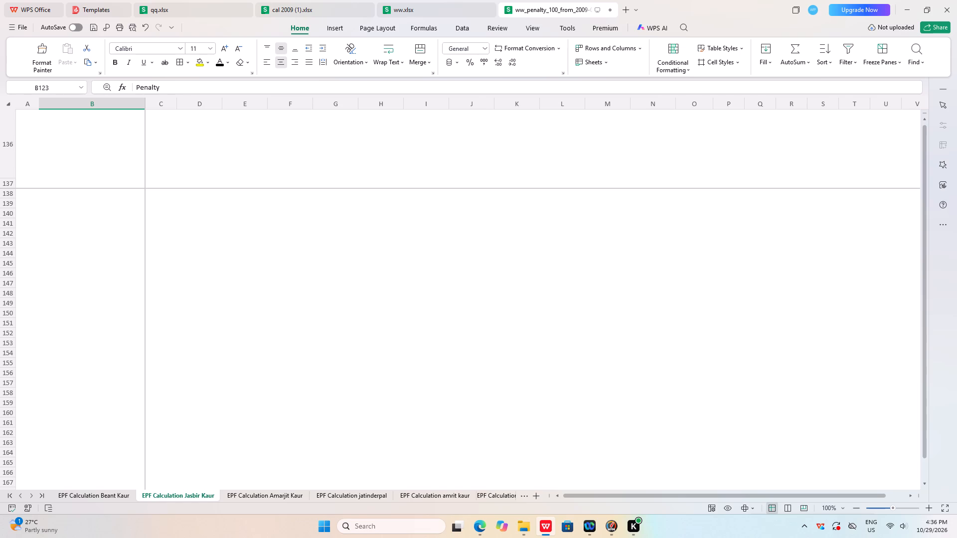
key(Up)
key(Up)
key(Up)
key(Up)
key(Right)
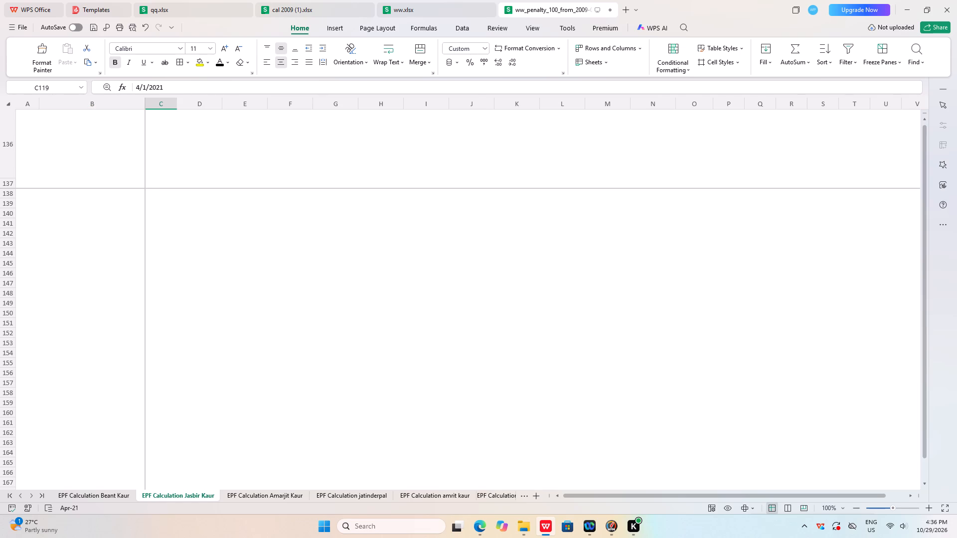
key(Right)
key(Up)
key(Up)
key(Up)
key(Up)
key(Up)
key(Up)
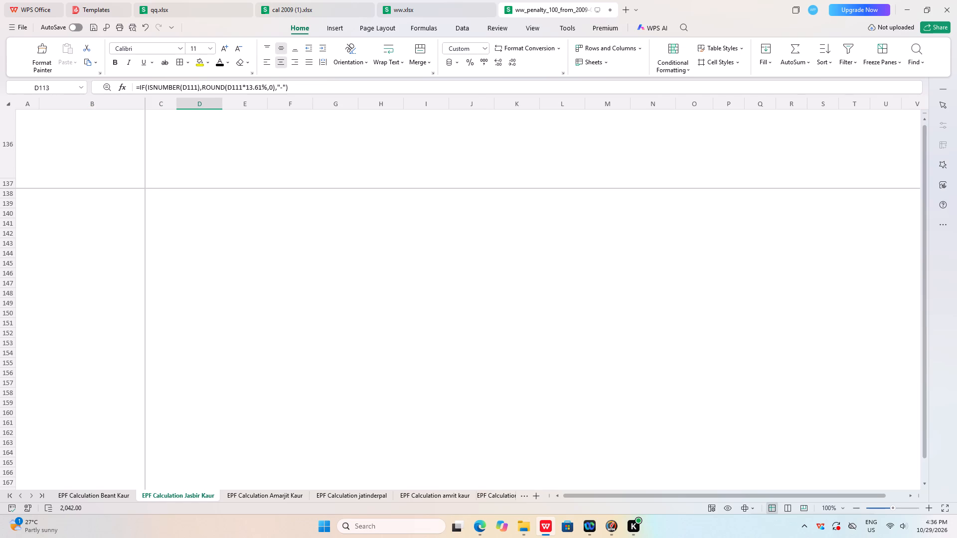
key(Down)
key(Up)
key(Up)
key(Up)
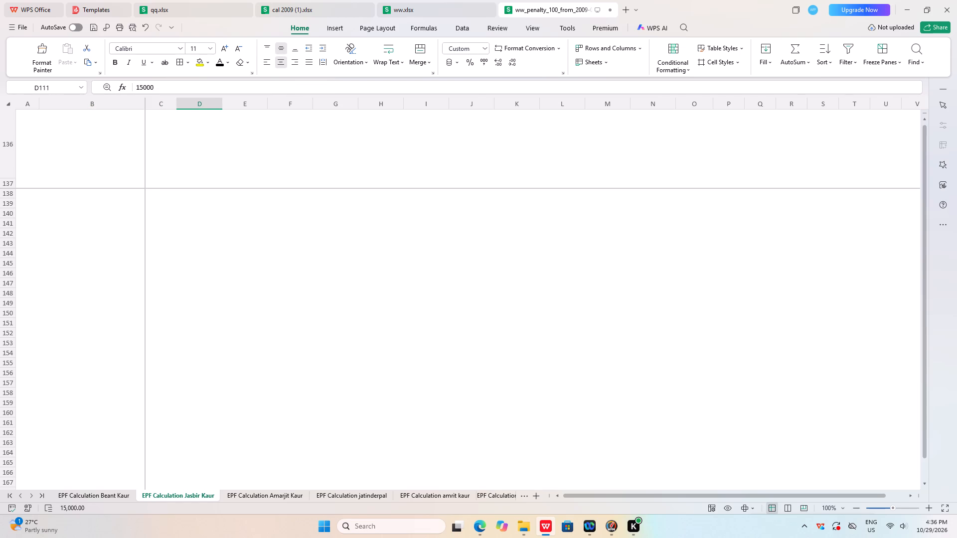
key(Up)
key(Up)
key(Down)
Auto-fit the height of row 136 in the fourth employee's sheet.
click(181, 495)
click(70, 296)
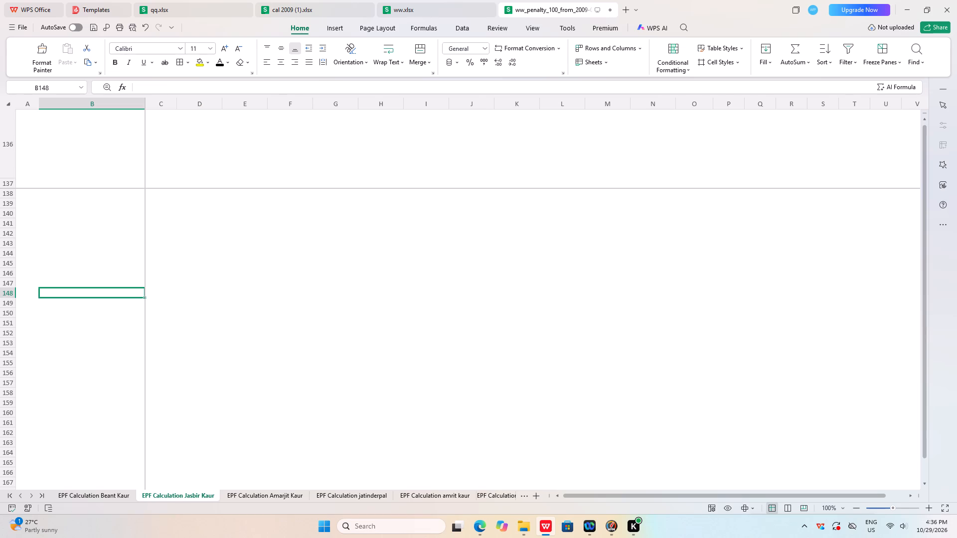
double_click(10, 177)
click(69, 205)
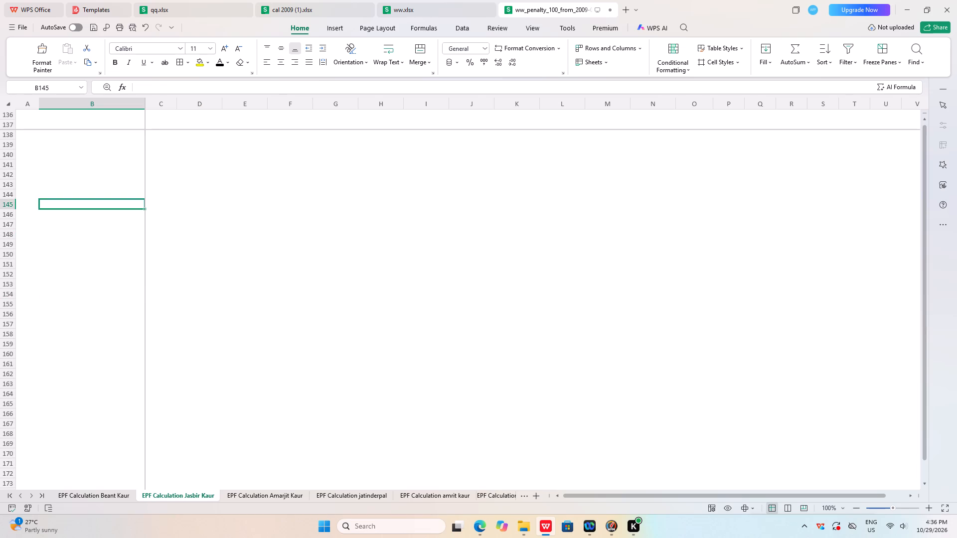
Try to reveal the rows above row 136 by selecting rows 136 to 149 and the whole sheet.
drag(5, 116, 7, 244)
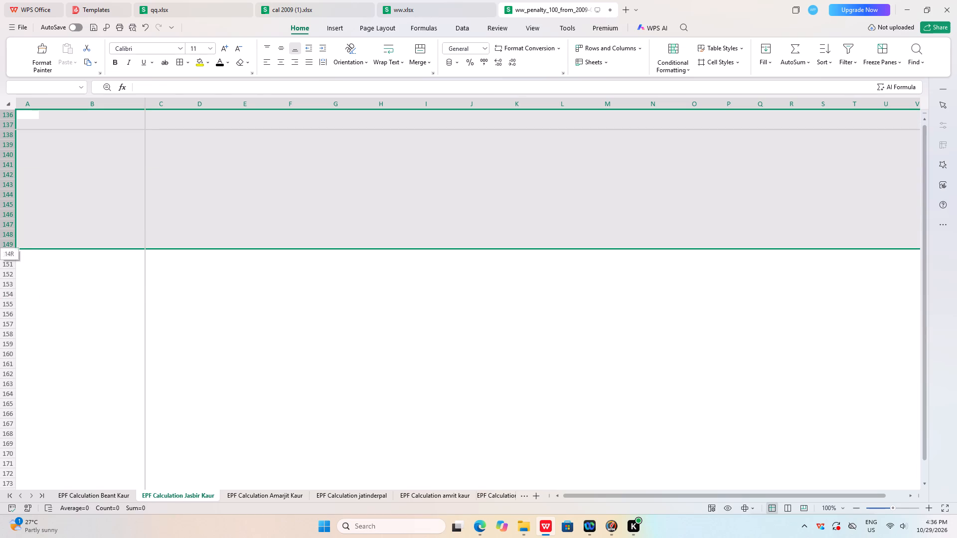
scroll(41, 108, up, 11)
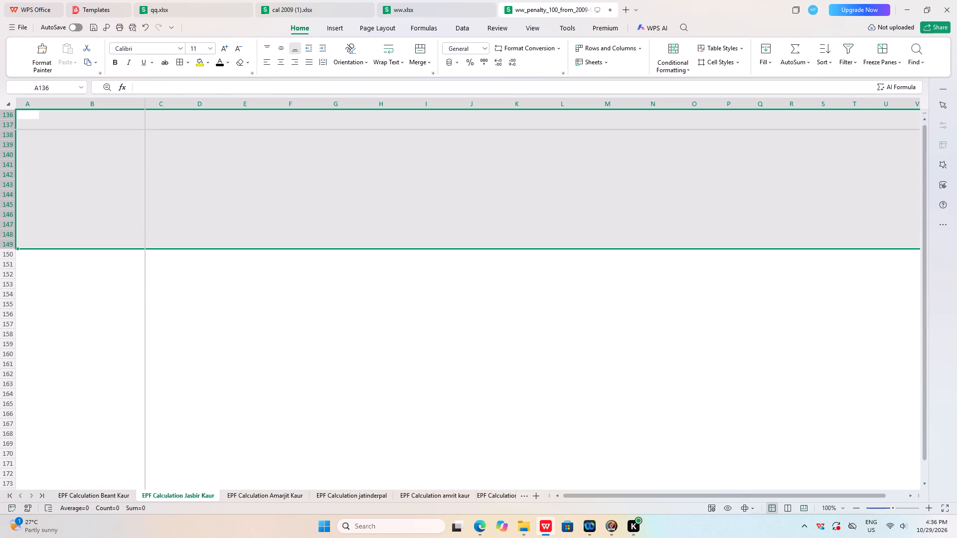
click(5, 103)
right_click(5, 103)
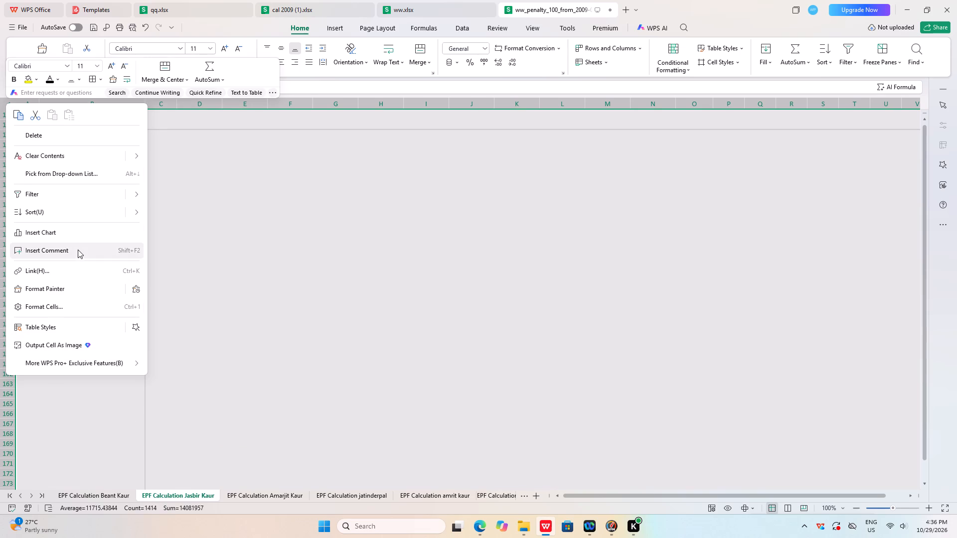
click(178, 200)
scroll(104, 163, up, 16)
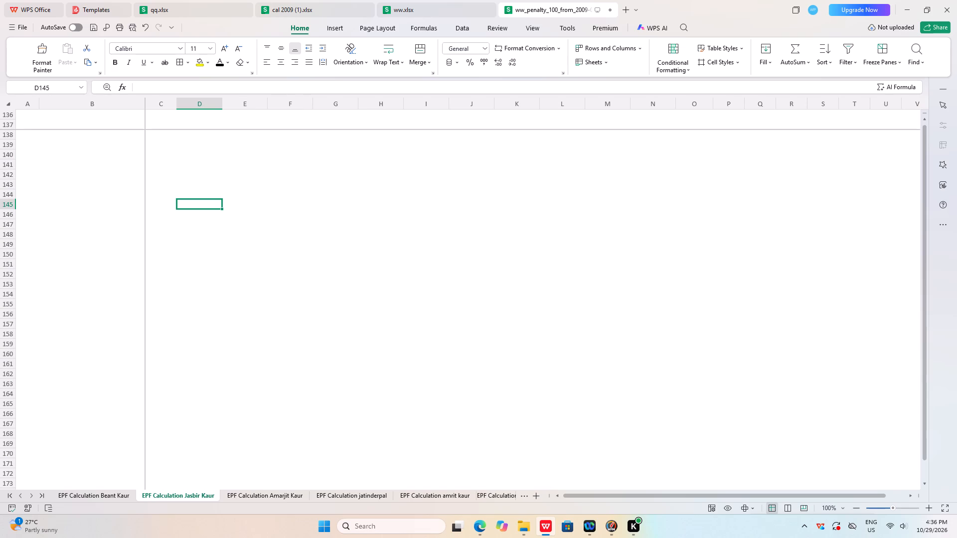
Try to reach the rows above row 136 by extending the row selection upward and moving up column A.
click(2, 119)
drag(4, 113, 4, 102)
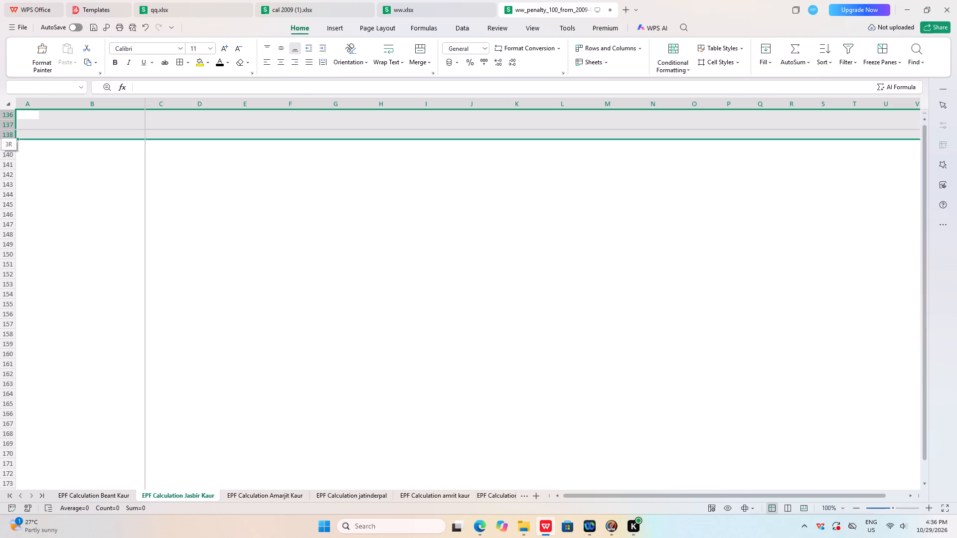
drag(4, 102, 1, 84)
key(Up)
key(Up)
key(Up)
key(Up)
key(Up)
key(Up)
click(41, 113)
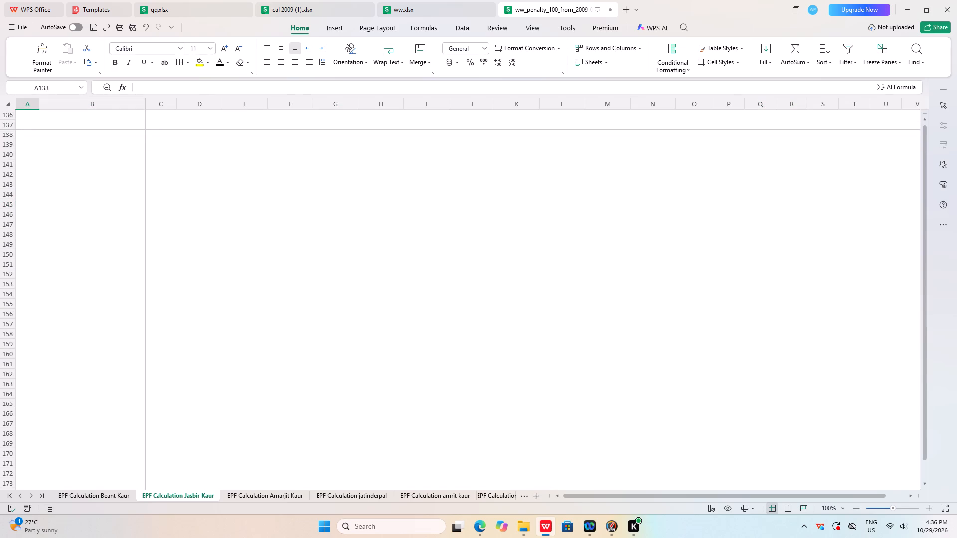
key(Up)
Check the preceding employee's sheet for comparison, and try again to view the rows above row 136 in the fourth employee's sheet.
click(114, 493)
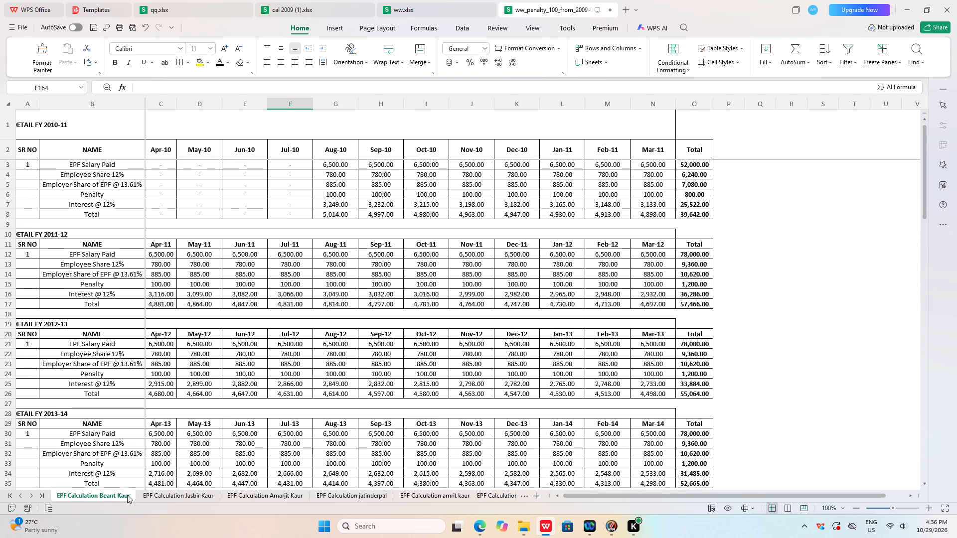
click(167, 495)
scroll(0, 167, up, 2)
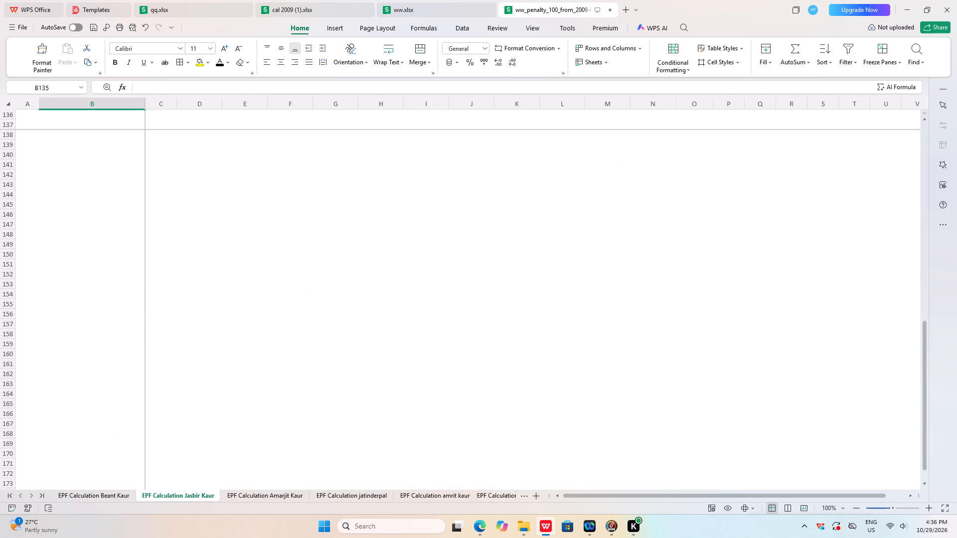
scroll(0, 168, up, 10)
click(34, 112)
click(37, 128)
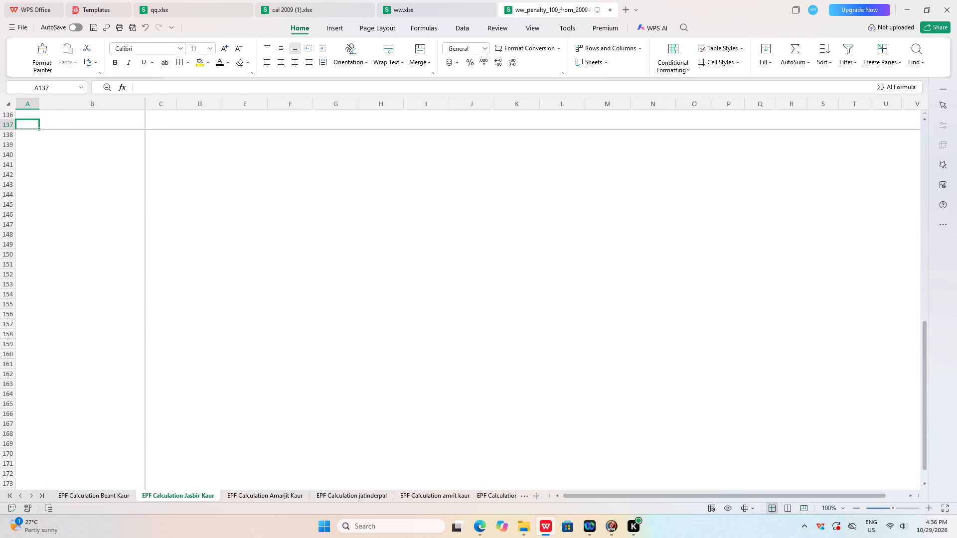
click(76, 110)
click(120, 129)
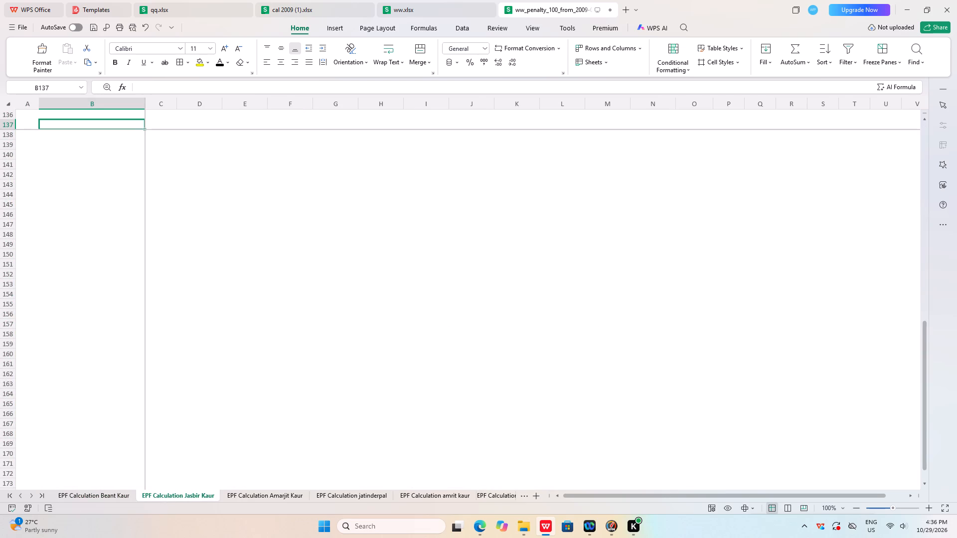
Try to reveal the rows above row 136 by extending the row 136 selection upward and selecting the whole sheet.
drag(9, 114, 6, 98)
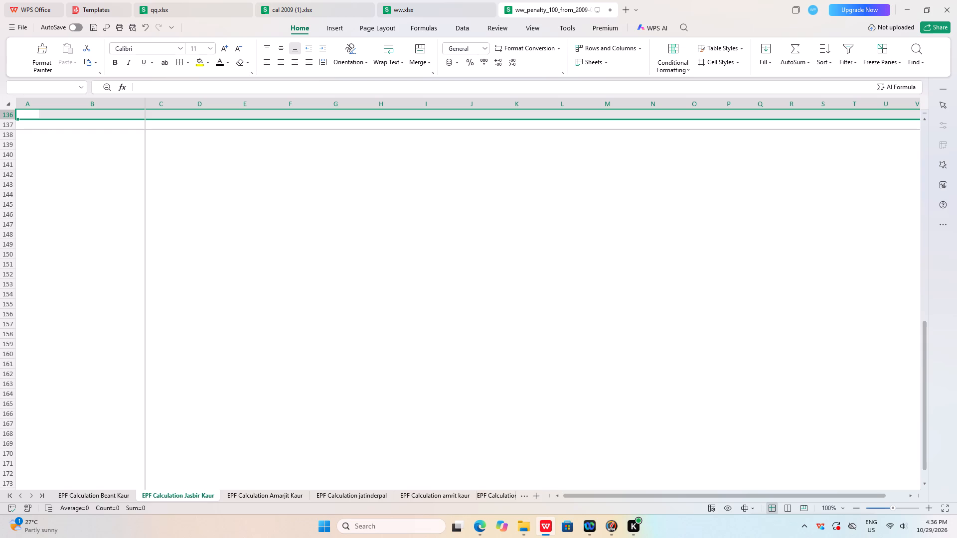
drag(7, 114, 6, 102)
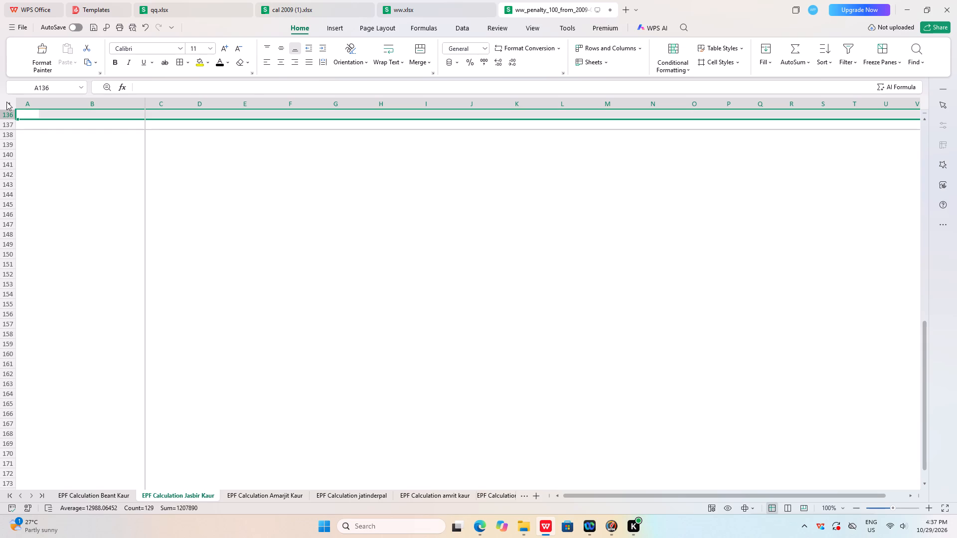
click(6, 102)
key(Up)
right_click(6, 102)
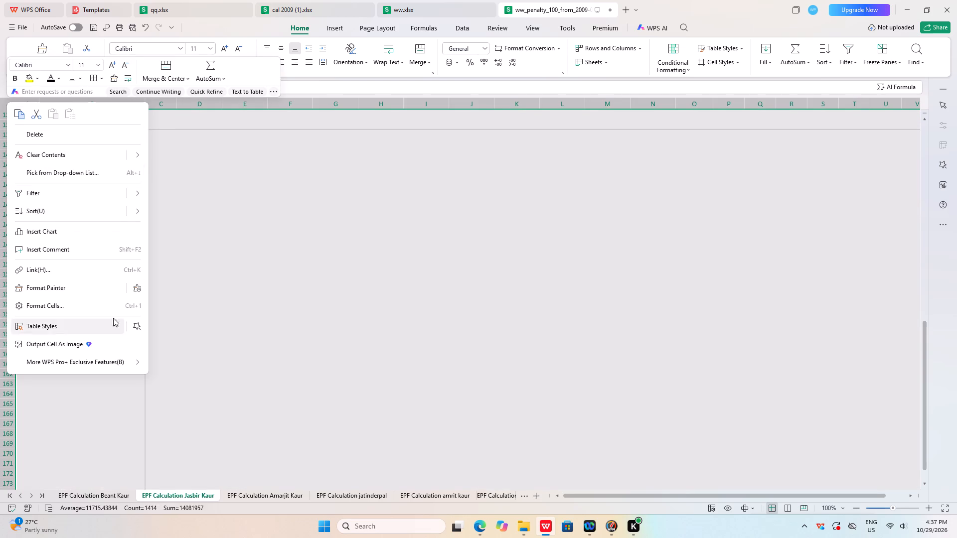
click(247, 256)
Try to reach the rows above row 136 in the fourth employee's sheet by moving the active cell up column E.
double_click(79, 140)
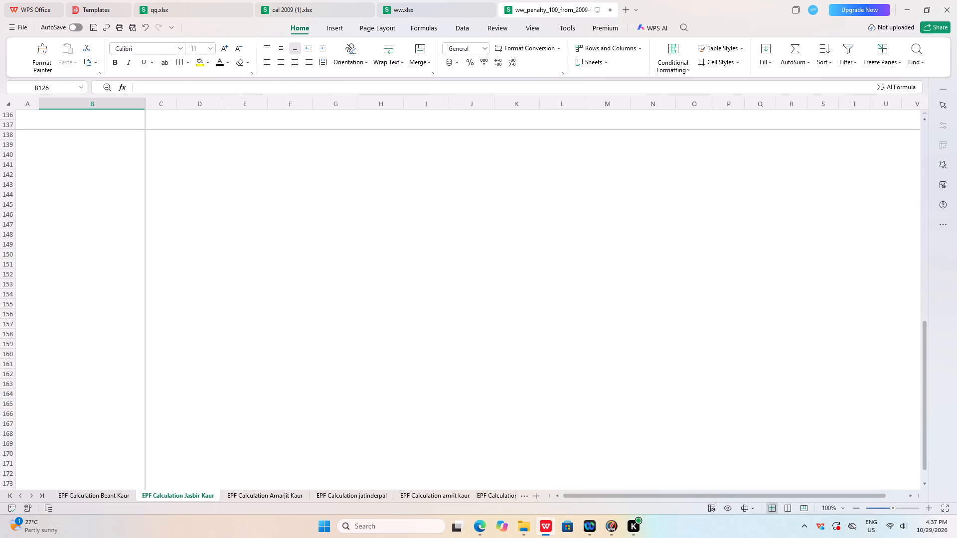
click(247, 199)
key(Up)
key(Up)
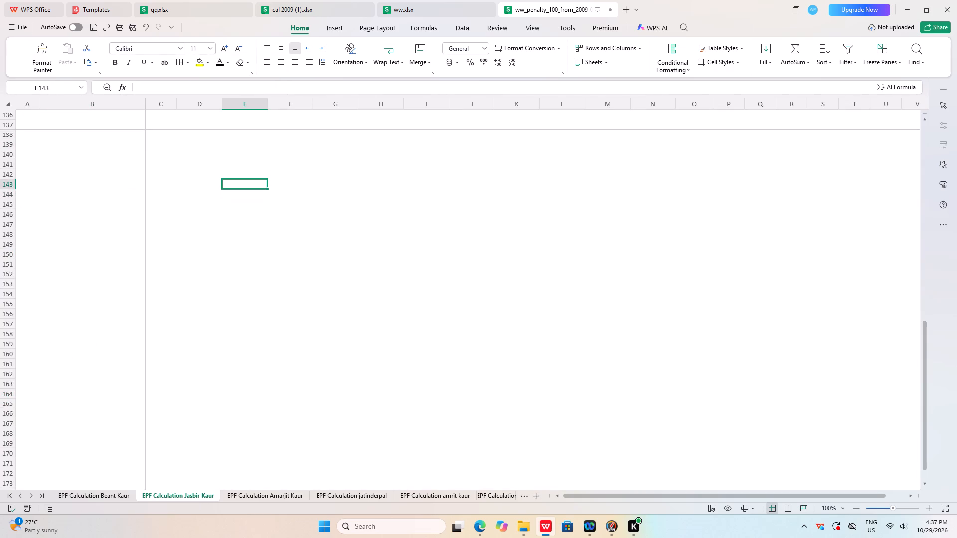
key(Up)
key(Up)
key(Up)
key(Up)
key(Up)
key(Up)
key(Up)
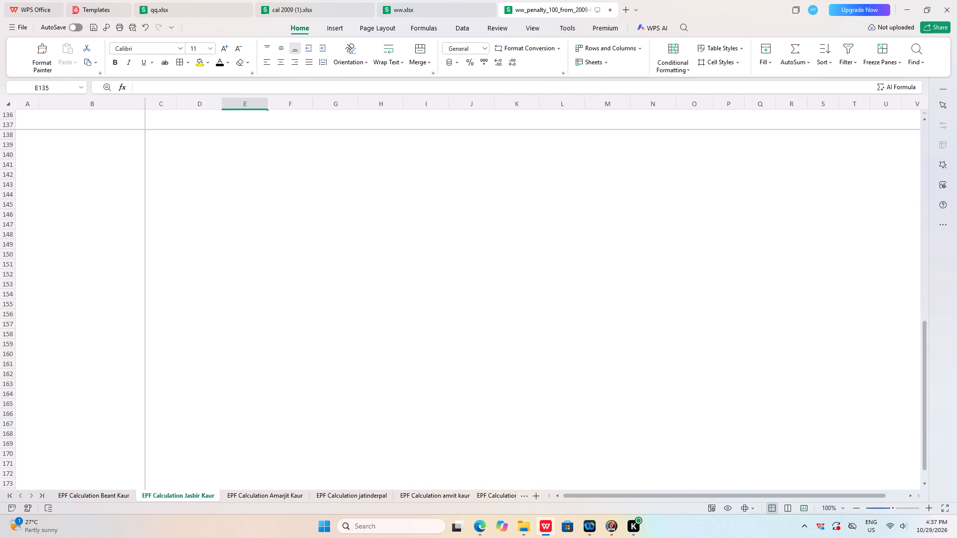
key(Up)
key(Up)
key(Up)
key(Up)
key(Up)
key(Up)
key(Up)
key(Up)
key(Up)
Move the active cell up column D through the out-of-view rows above row 136.
key(Left)
key(Up)
key(Up)
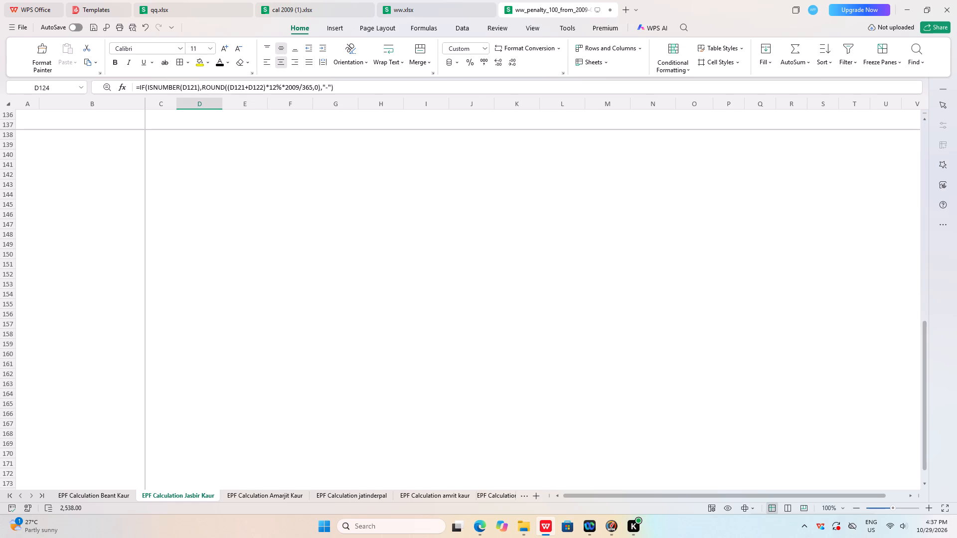
key(Up)
key(Up)
key(Up)
key(Up)
key(Up)
key(Up)
key(Up)
key(Up)
key(Up)
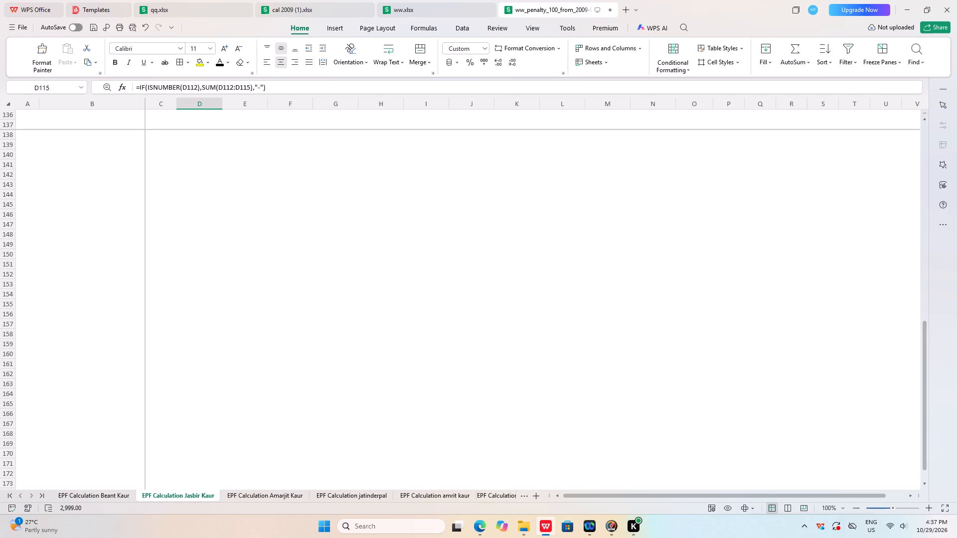
key(Up)
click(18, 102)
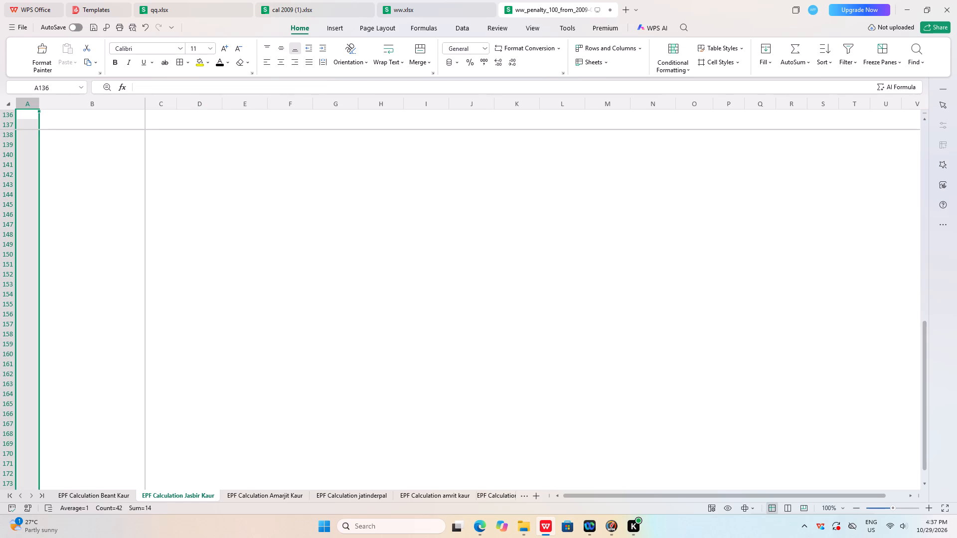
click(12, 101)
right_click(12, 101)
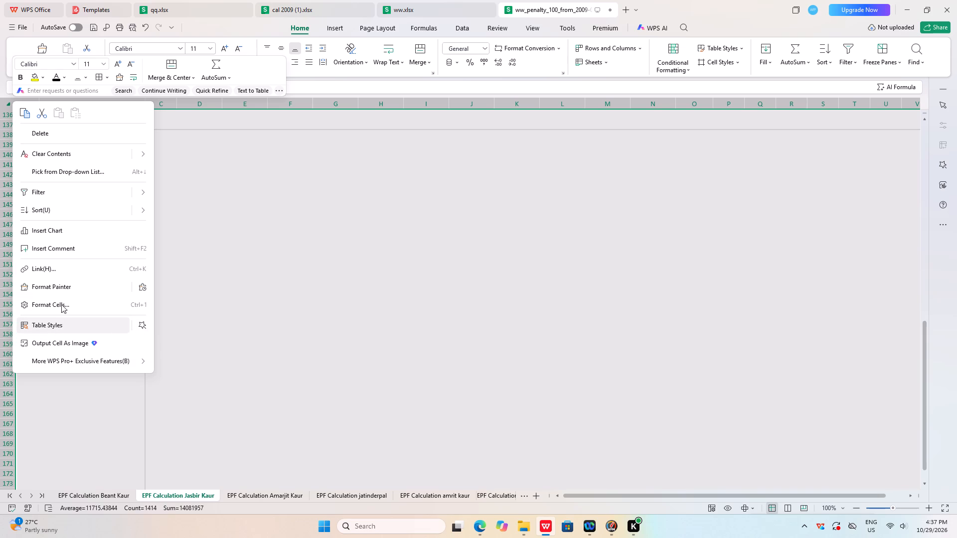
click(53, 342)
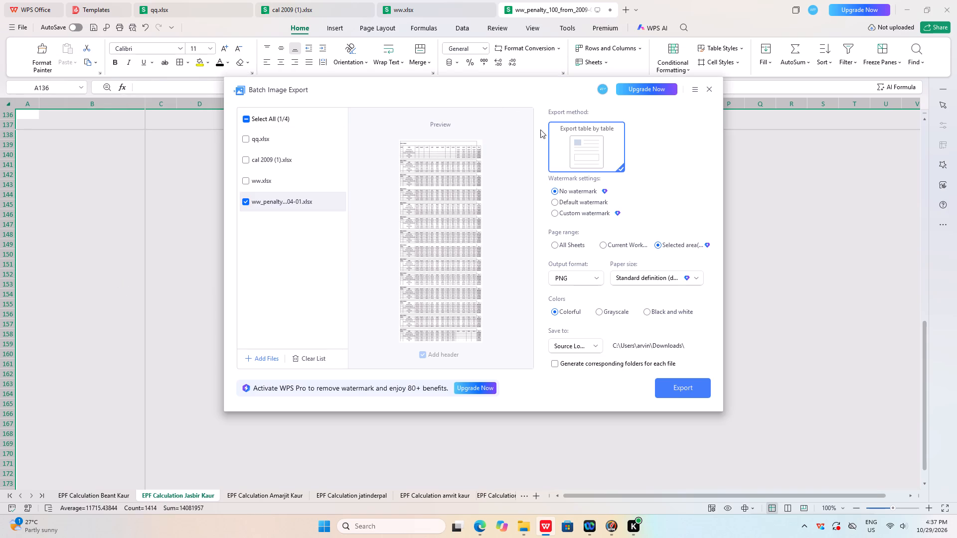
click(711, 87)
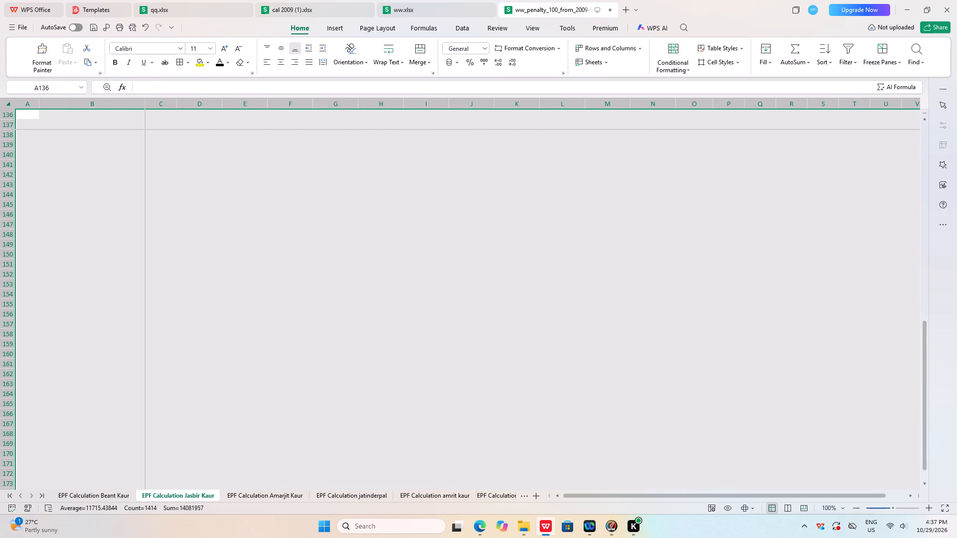
Open the print preview of the fourth employee's sheet and examine its yearly EPF tables up close.
drag(405, 280, 398, 276)
click(14, 21)
click(16, 31)
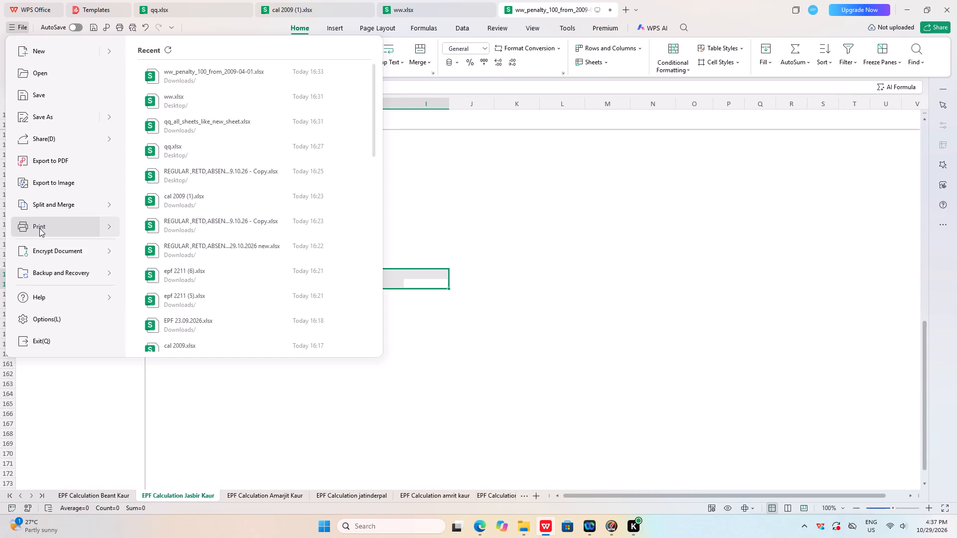
click(168, 280)
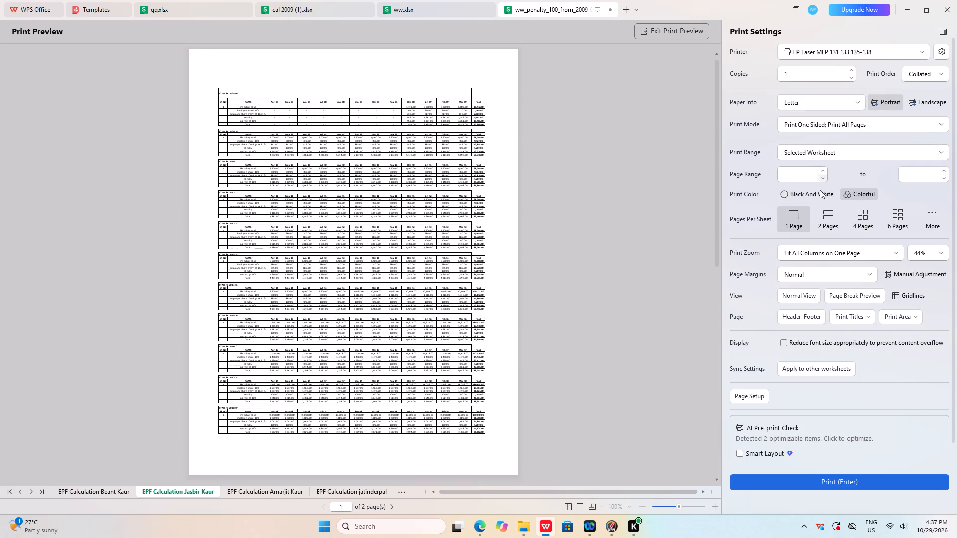
scroll(390, 240, down, 2)
scroll(391, 241, up, 9)
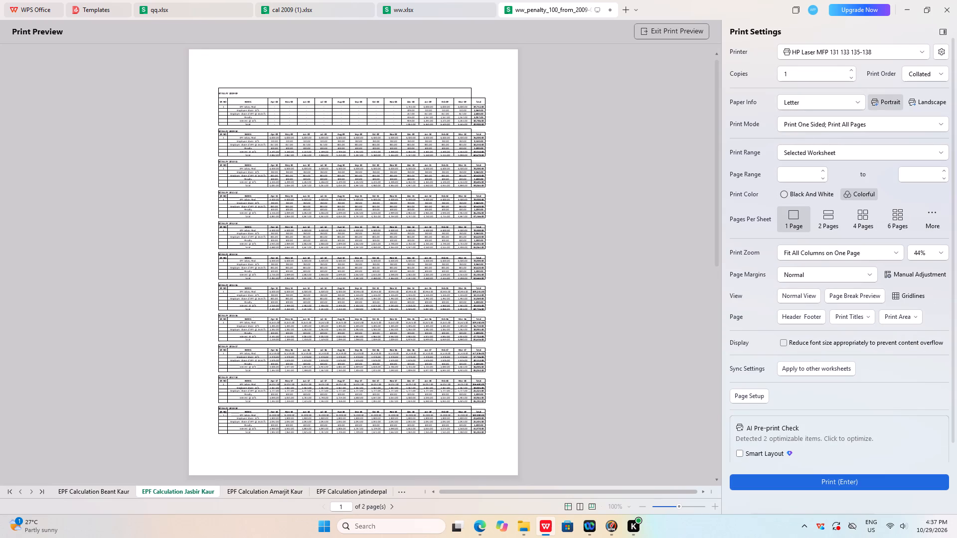
click(440, 235)
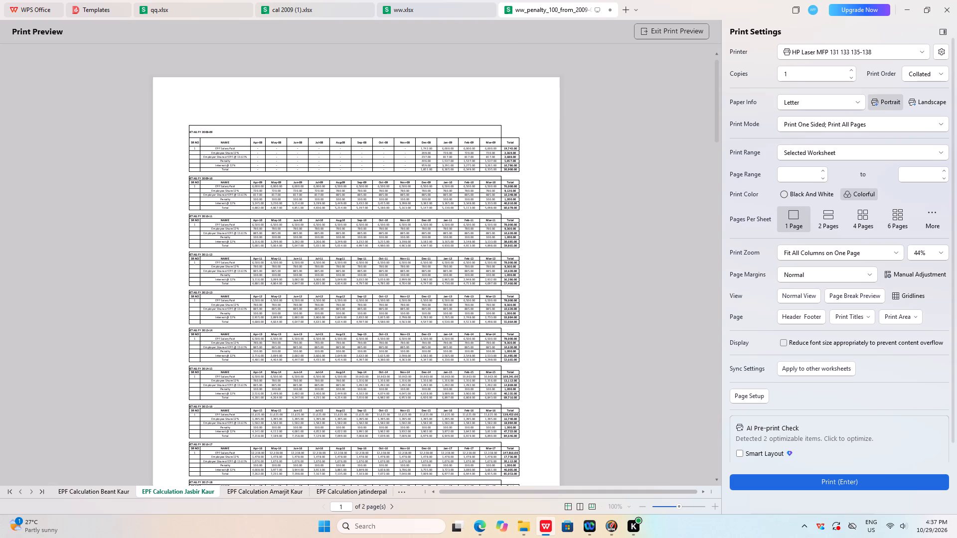
scroll(440, 235, down, 4)
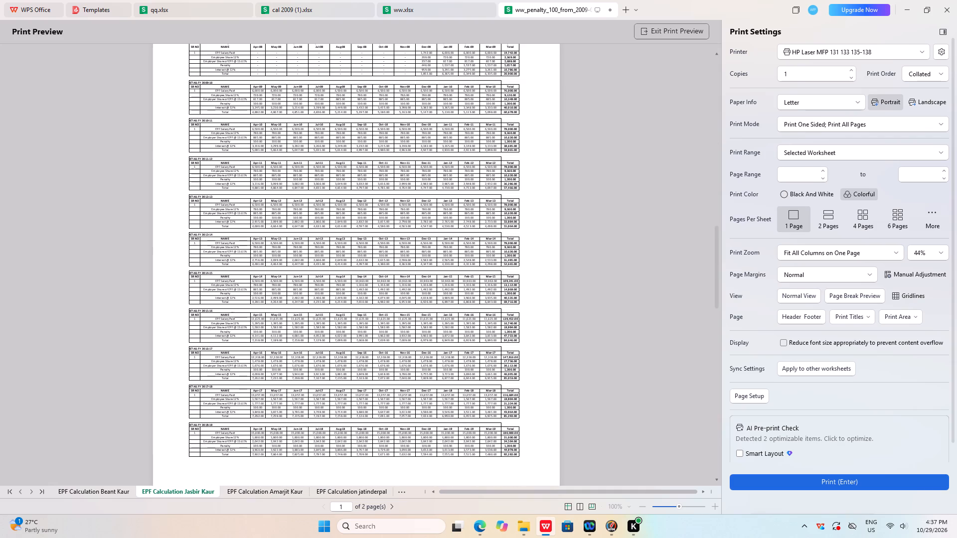
scroll(439, 253, down, 1)
scroll(420, 273, up, 8)
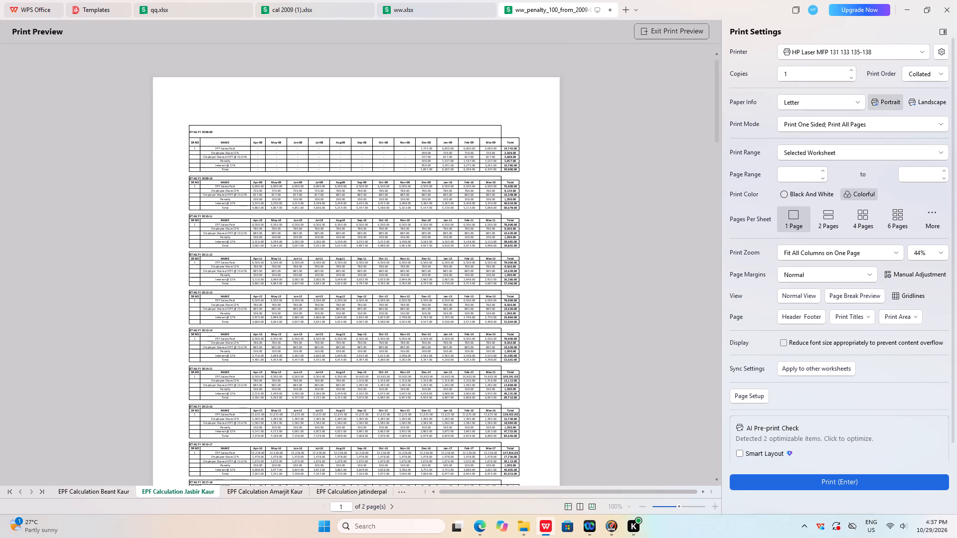
click(851, 254)
click(851, 254)
Close the other open workbooks, cancelling the save decision for ww_penalty_100_from_2009-04-01.xlsx to keep it open.
click(951, 8)
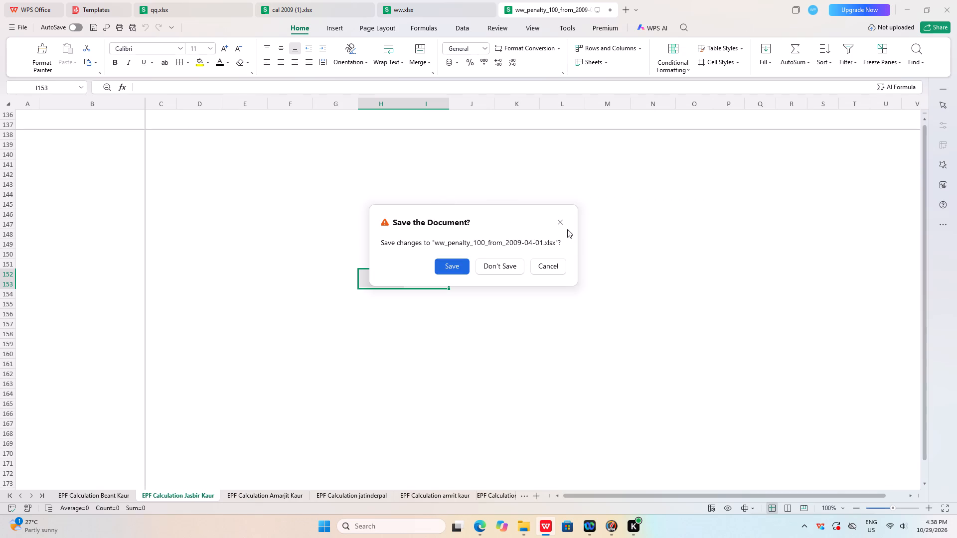
click(565, 221)
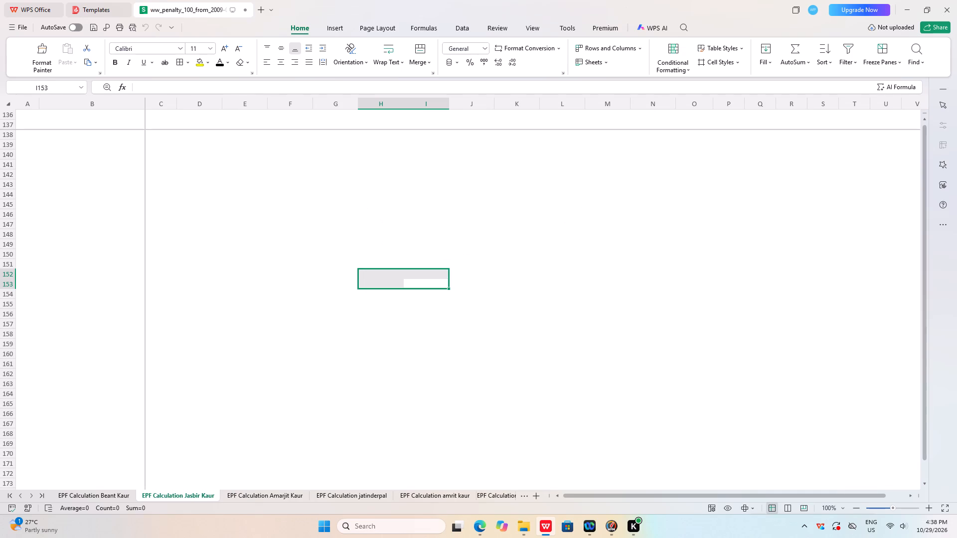
Try to reveal the rows above row 136 by scrolling the sheet and checking the options for the whole-sheet selection.
scroll(395, 215, up, 13)
click(0, 269)
triple_click(87, 290)
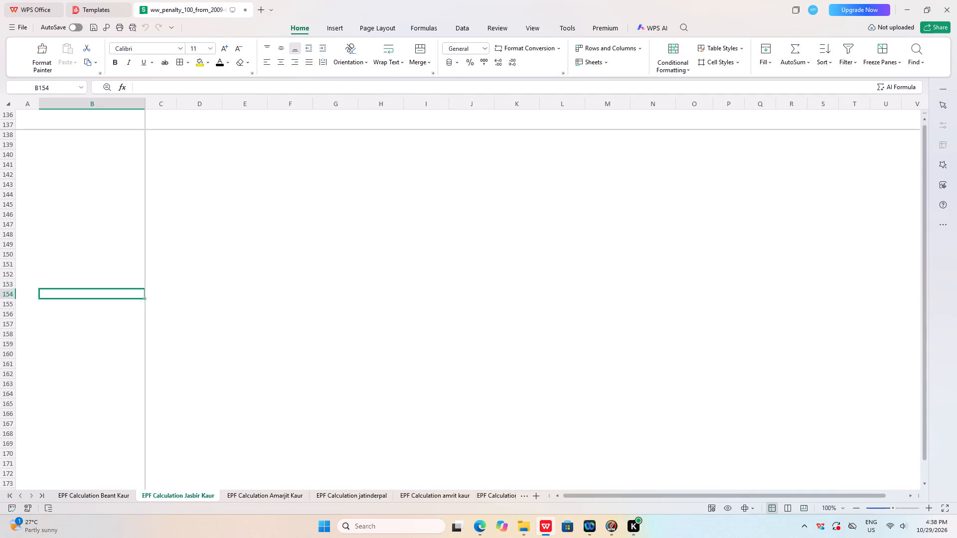
scroll(85, 239, up, 20)
scroll(85, 239, up, 2)
click(0, 105)
right_click(0, 105)
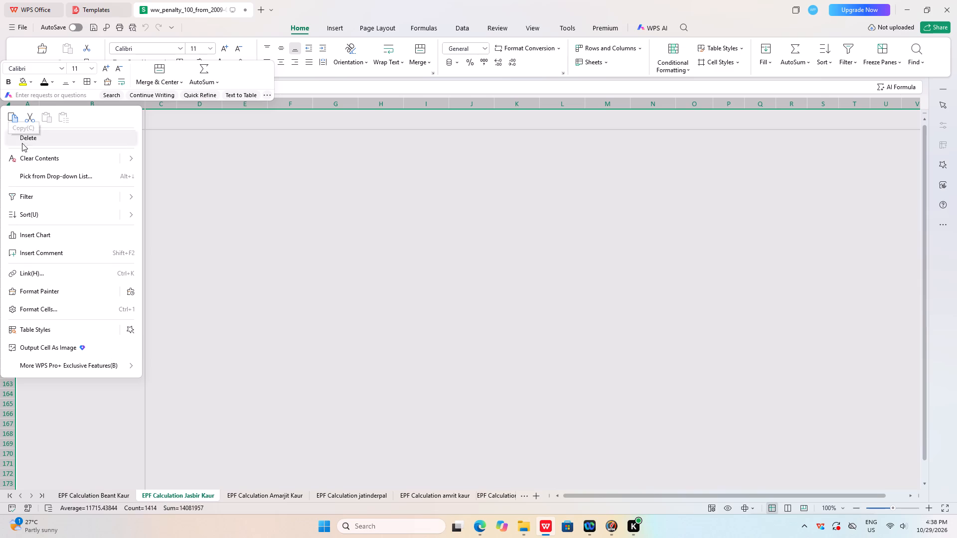
click(213, 214)
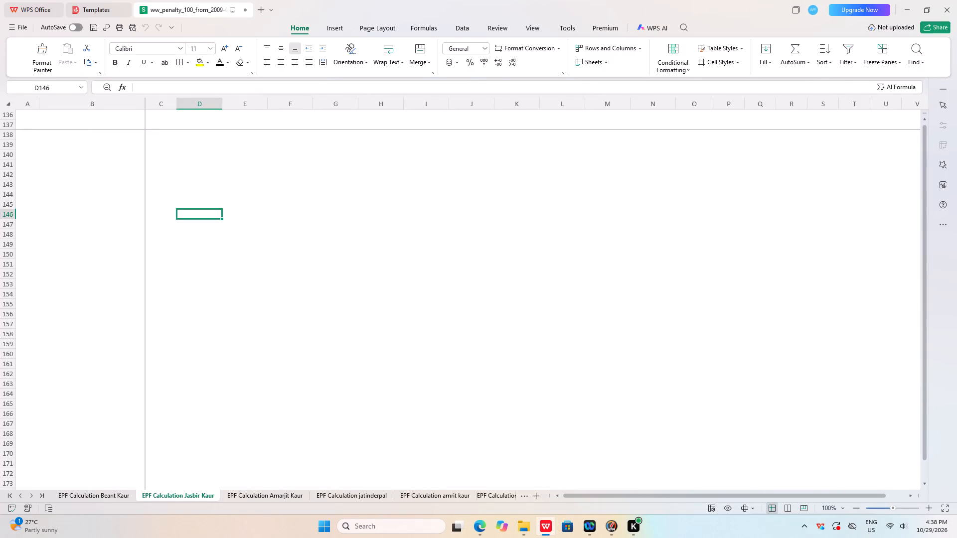
drag(672, 496, 765, 496)
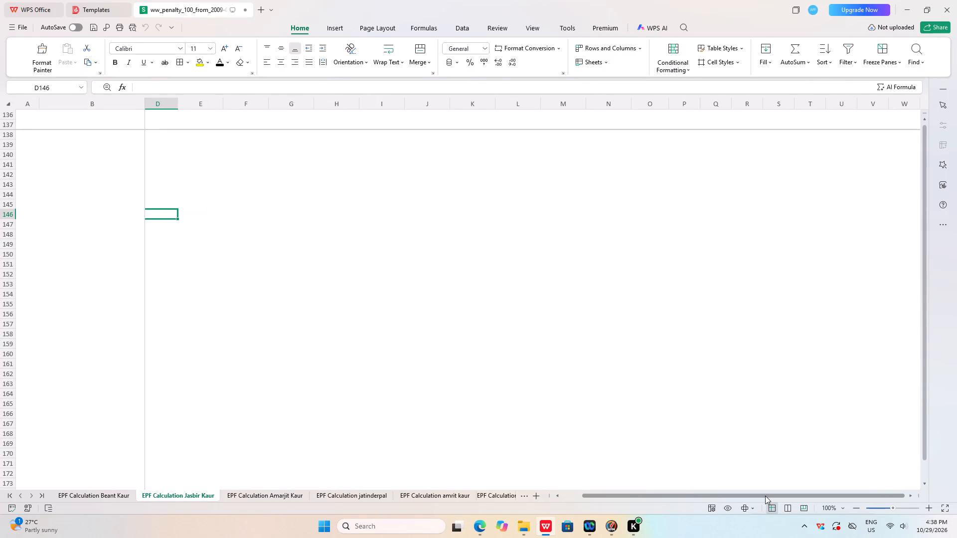
drag(765, 496, 440, 475)
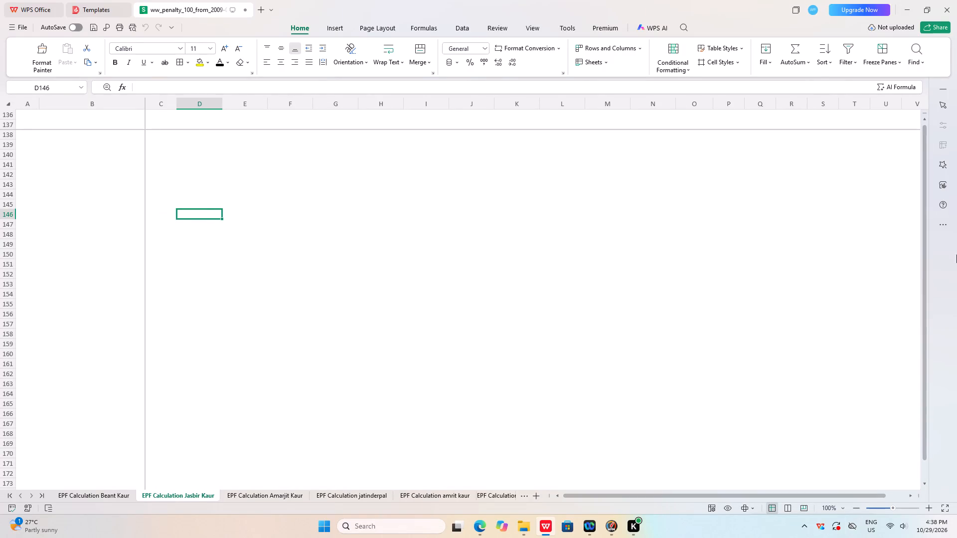
Try to reach the rows above row 136 by moving the active cell up column A from A136.
click(334, 269)
click(40, 123)
click(27, 115)
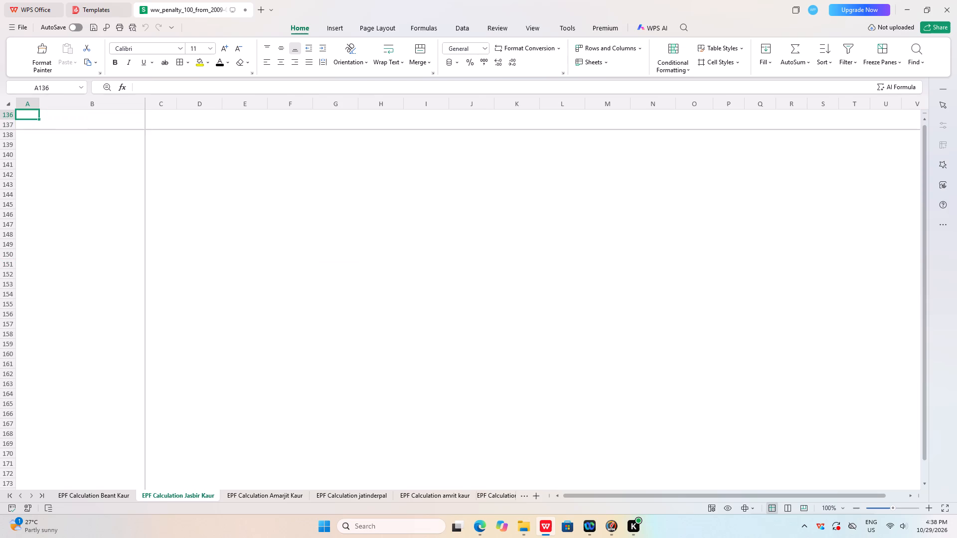
key(Up)
key(Up)
key(Up)
key(Up)
key(Up)
key(Up)
key(Up)
key(Up)
key(Up)
Apply all borders to every cell of the fourth employee's sheet.
click(11, 105)
right_click(116, 185)
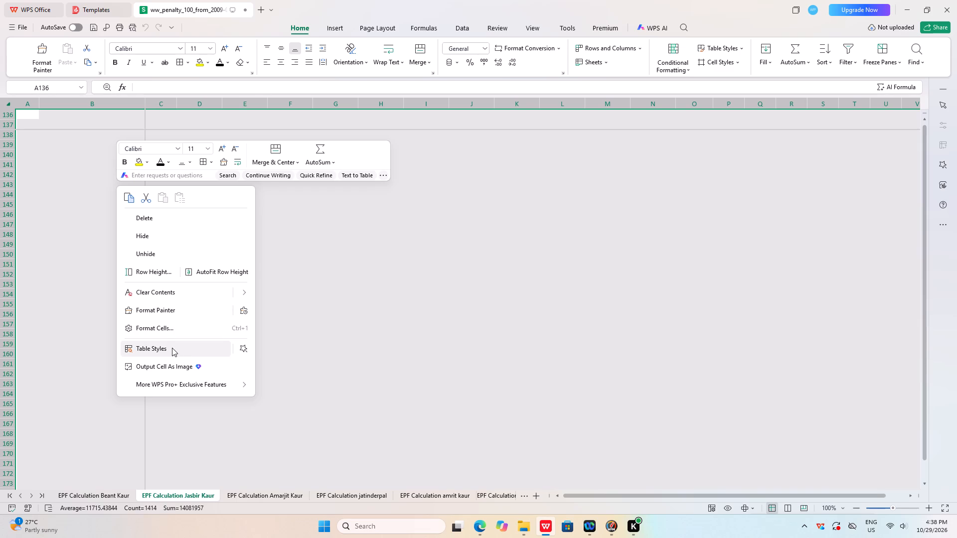
click(181, 61)
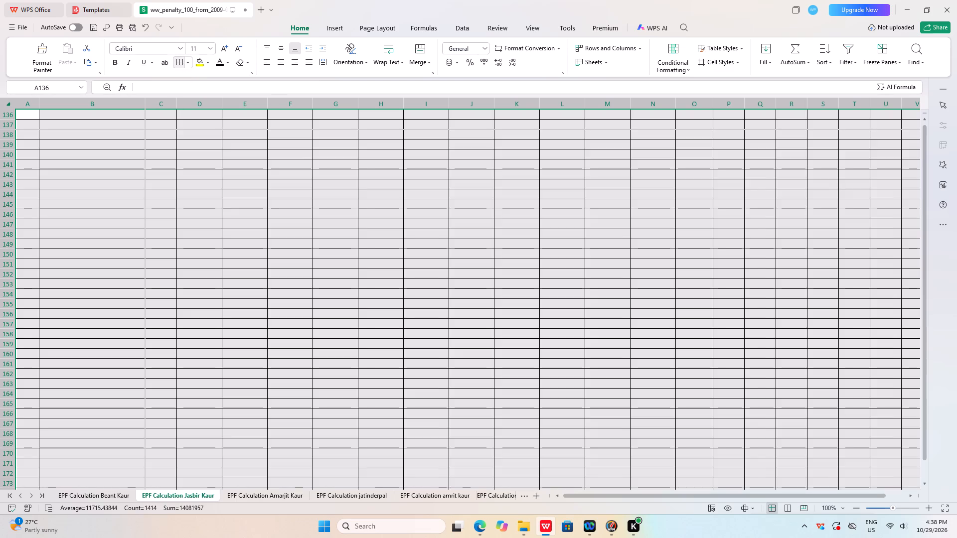
click(175, 207)
scroll(175, 208, up, 9)
click(206, 292)
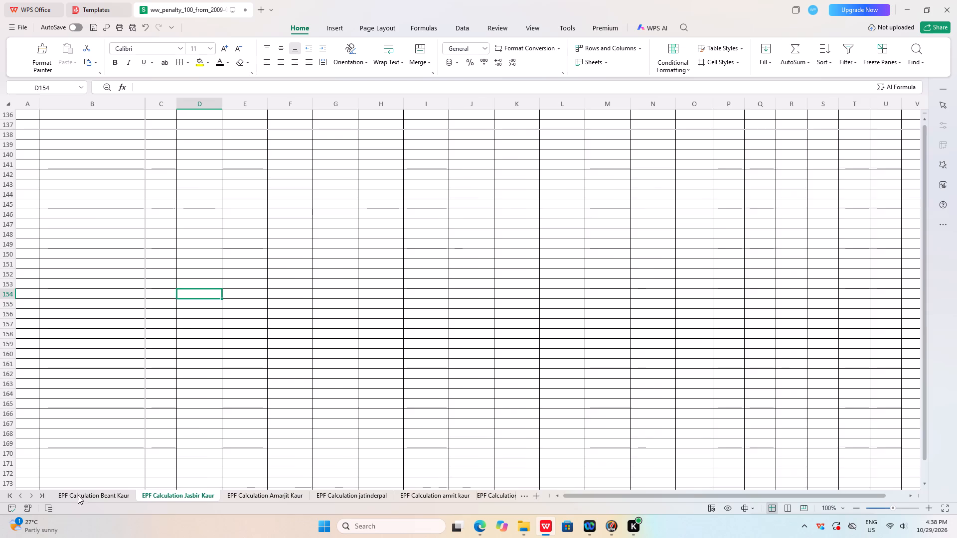
Compare with the preceding employee's sheet, and try again to view the fourth employee's rows above row 136, ending with column B selected.
click(85, 495)
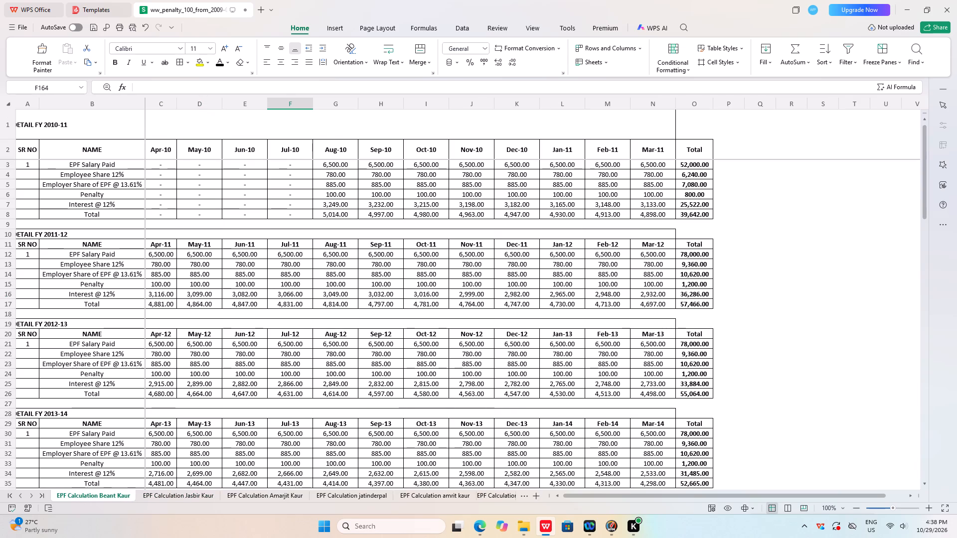
click(163, 496)
scroll(429, 294, up, 4)
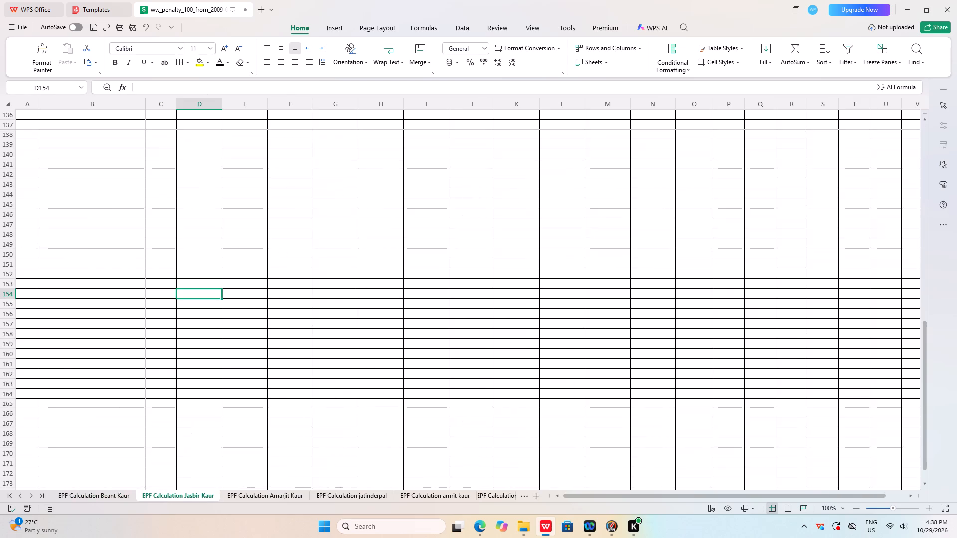
scroll(429, 294, up, 2)
click(40, 198)
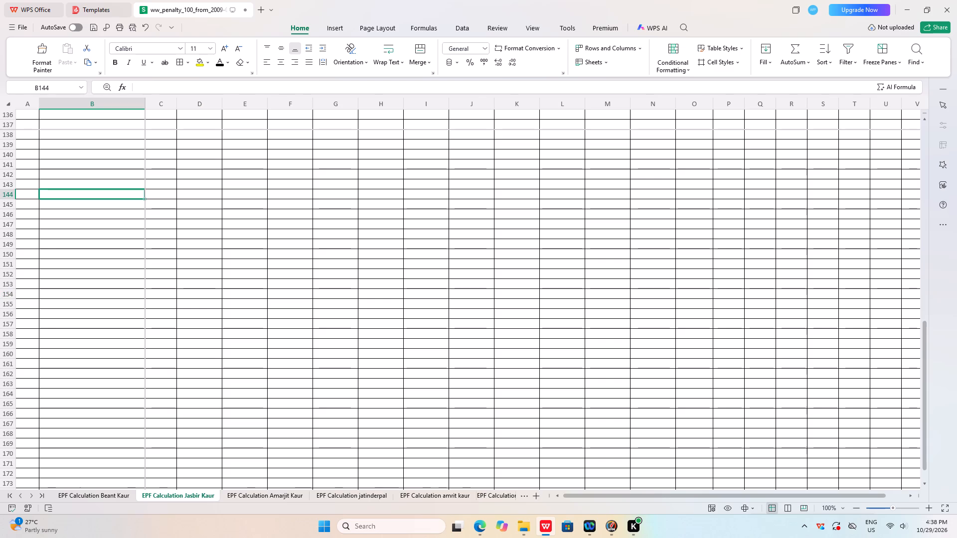
click(51, 146)
click(86, 101)
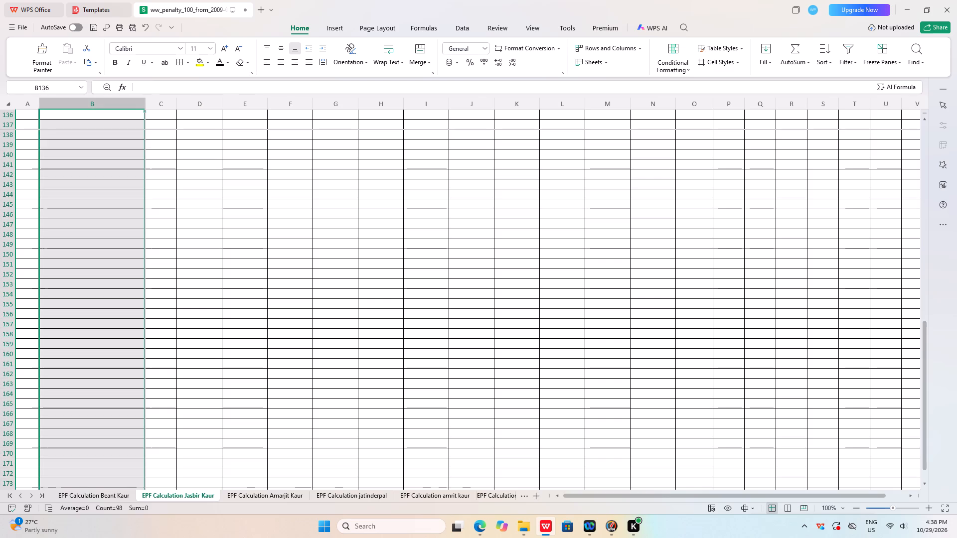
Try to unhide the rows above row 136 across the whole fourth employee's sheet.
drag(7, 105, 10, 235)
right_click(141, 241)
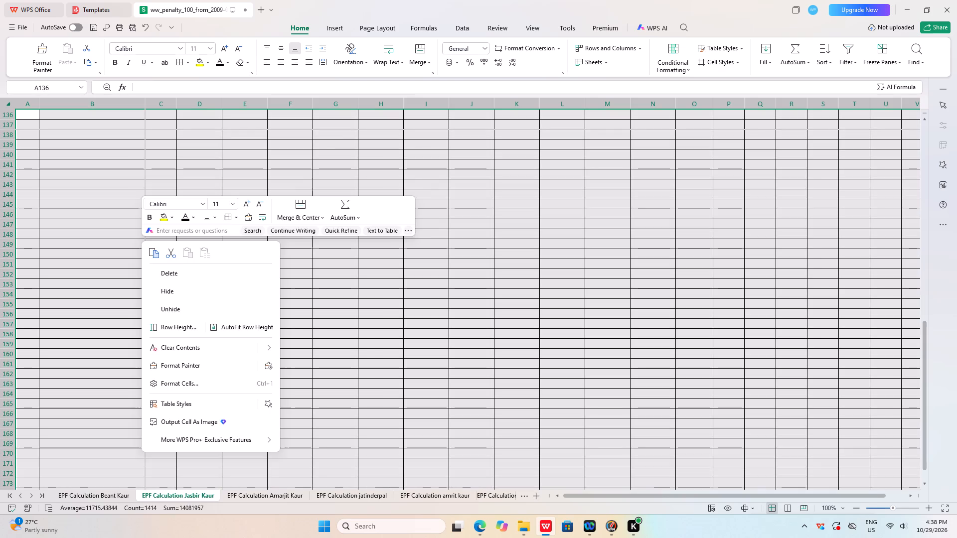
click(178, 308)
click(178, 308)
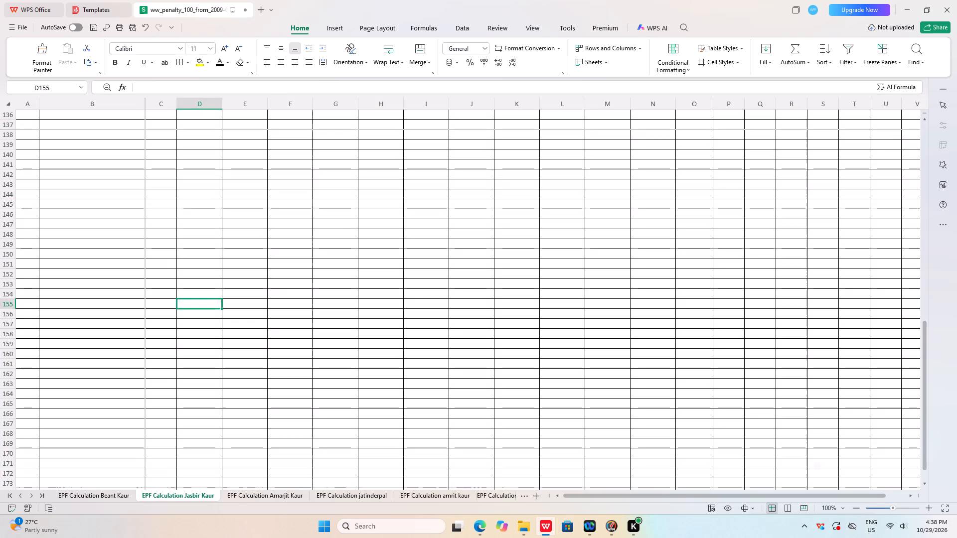
Try to reveal the fourth employee's rows above row 136 through whole-sheet, column and row selections and by pulling down row 136's upper edge.
scroll(117, 269, up, 4)
click(64, 119)
click(11, 105)
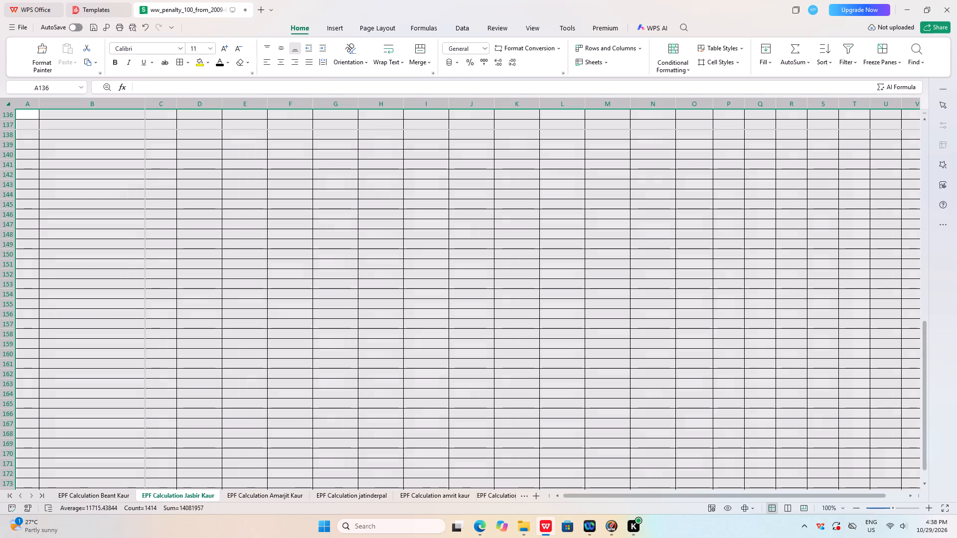
click(31, 109)
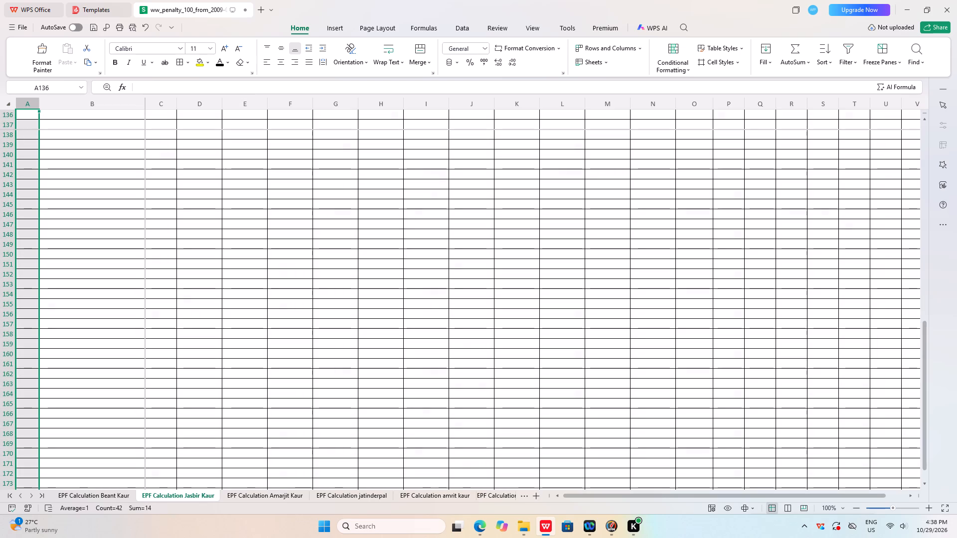
drag(6, 110, 7, 111)
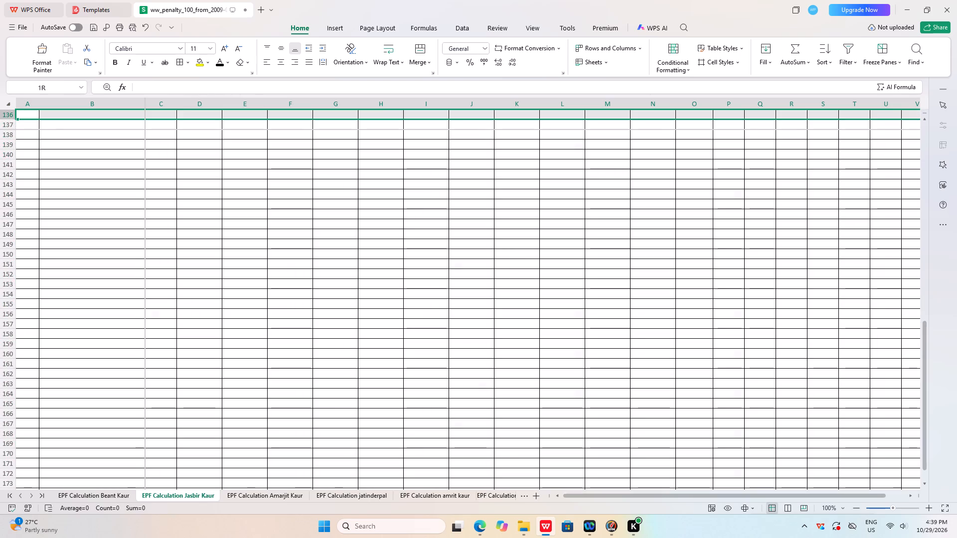
drag(7, 111, 13, 161)
click(154, 192)
click(181, 110)
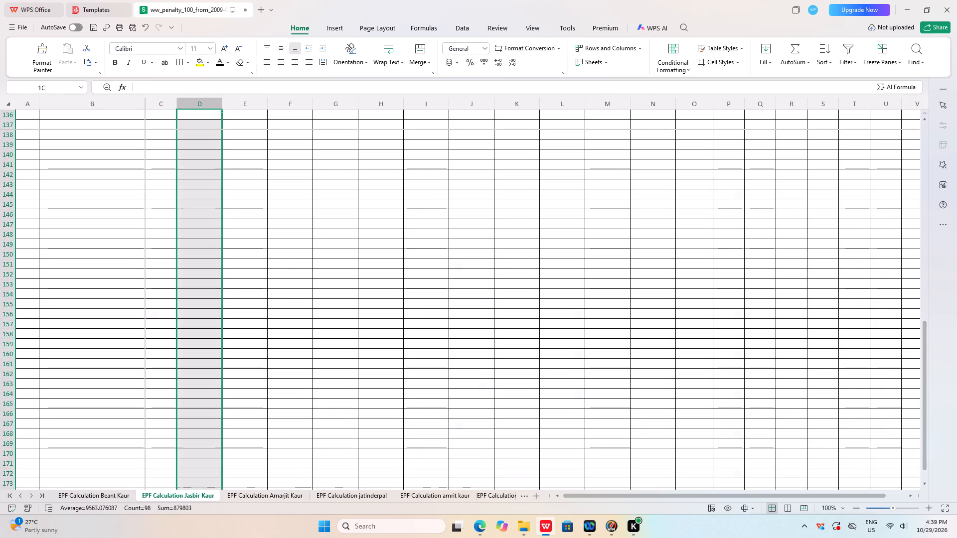
click(191, 143)
click(6, 111)
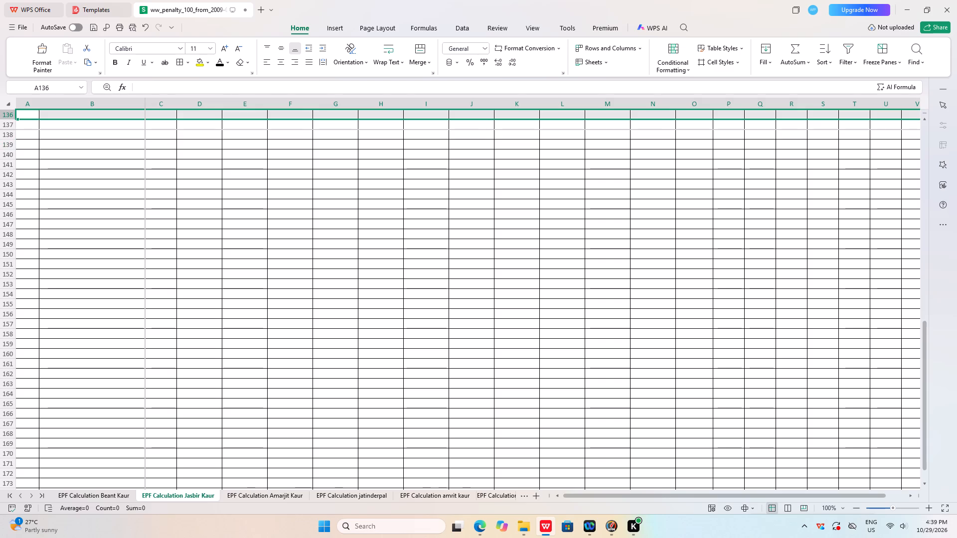
click(426, 182)
scroll(448, 186, up, 3)
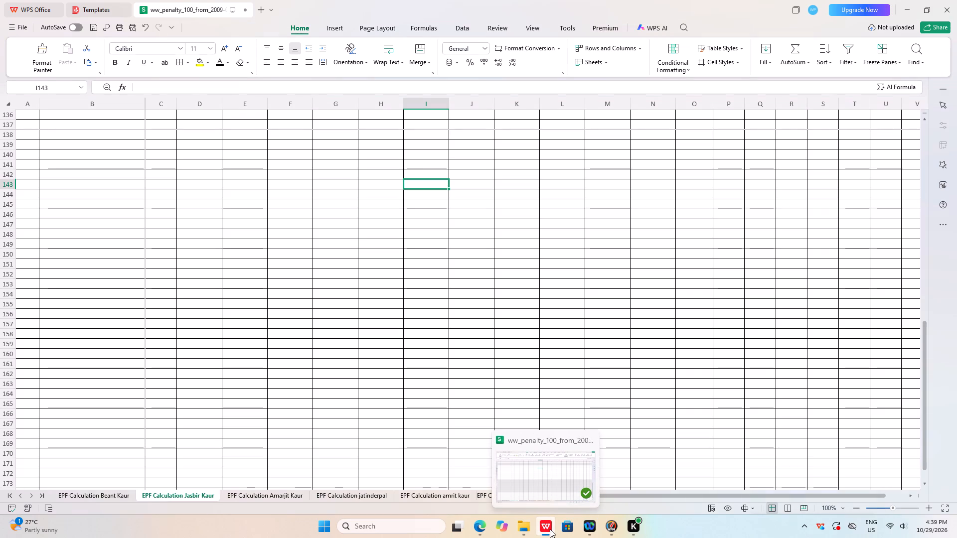
Switch to ChatGPT in Edge and view the third and fourth employees' sheets in the workbook preview.
click(911, 8)
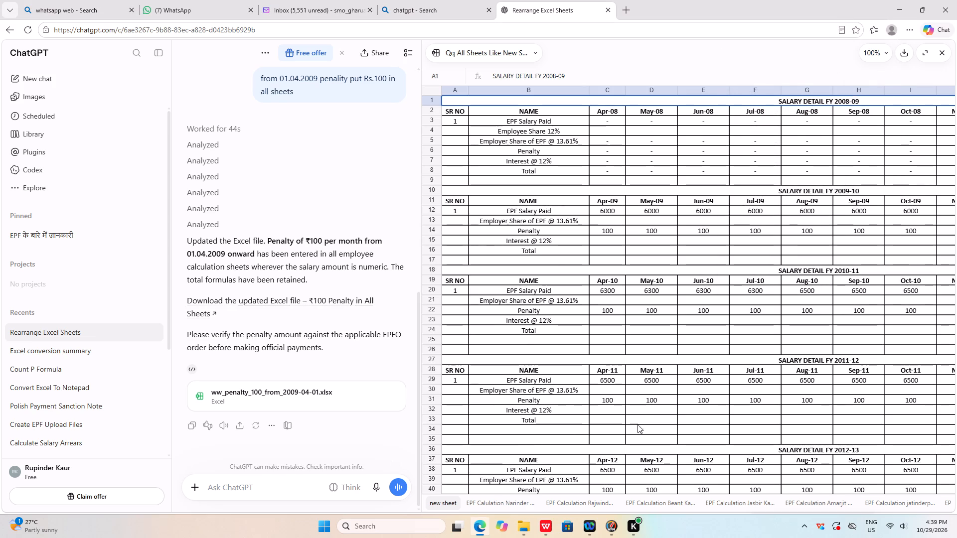
click(652, 503)
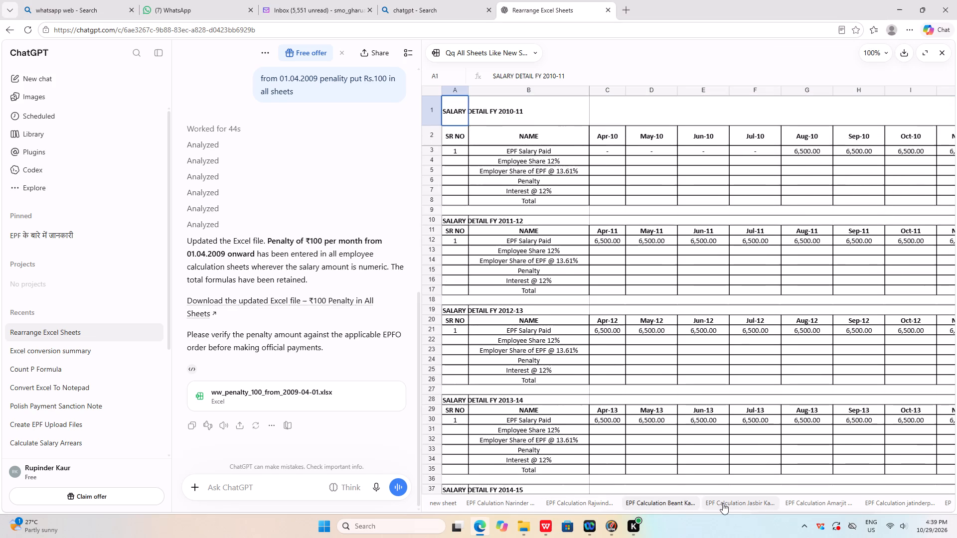
click(723, 503)
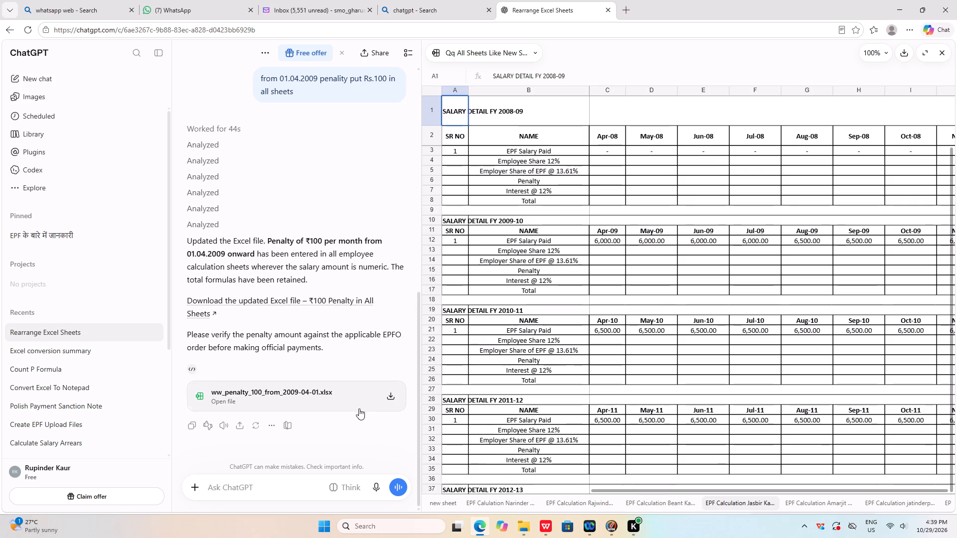
Download ww_penalty_100_from_2009-04-01.xlsx from ChatGPT again and open the new copy in WPS Office.
click(389, 395)
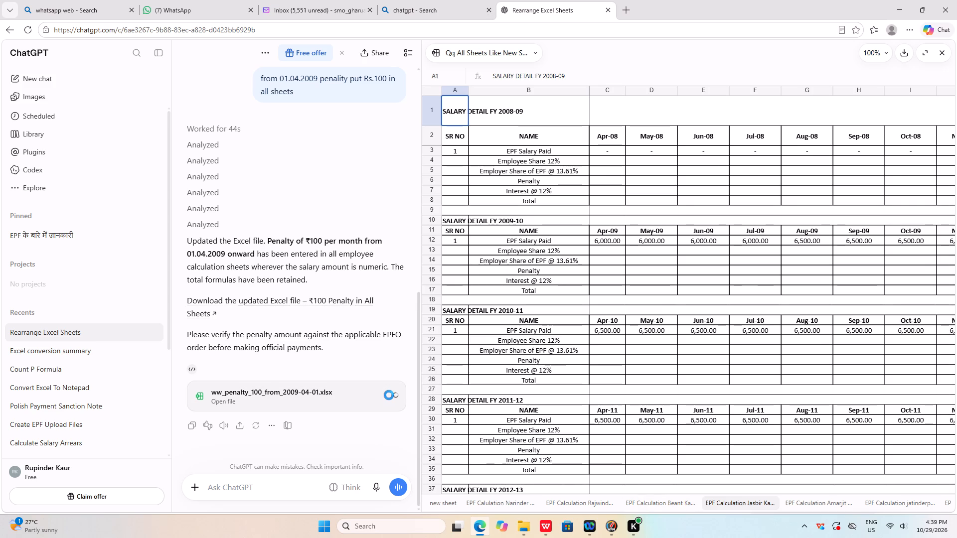
click(808, 78)
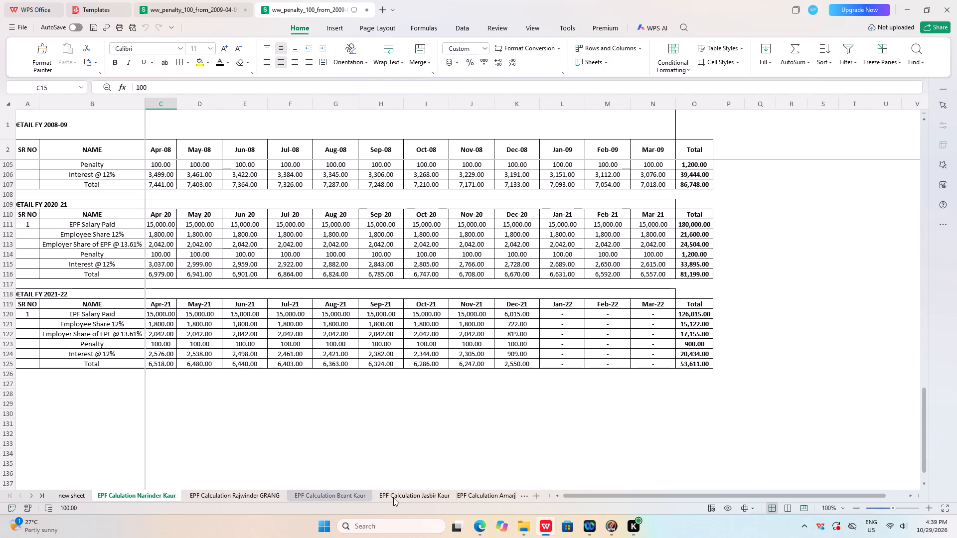
click(420, 496)
scroll(363, 389, up, 8)
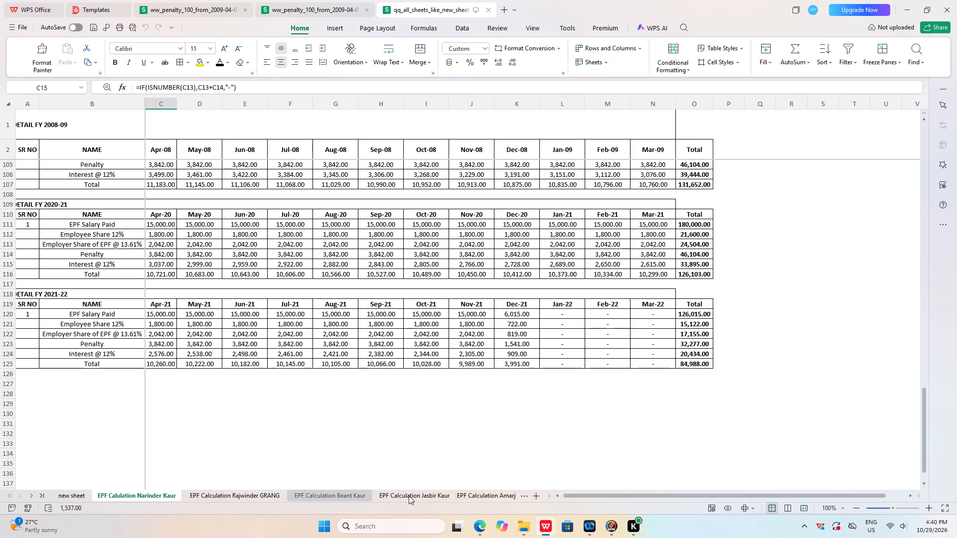
Try to view the rows above row 136 on the fourth employee's sheet in the earlier workbook.
click(409, 496)
scroll(412, 385, up, 20)
scroll(412, 385, up, 1)
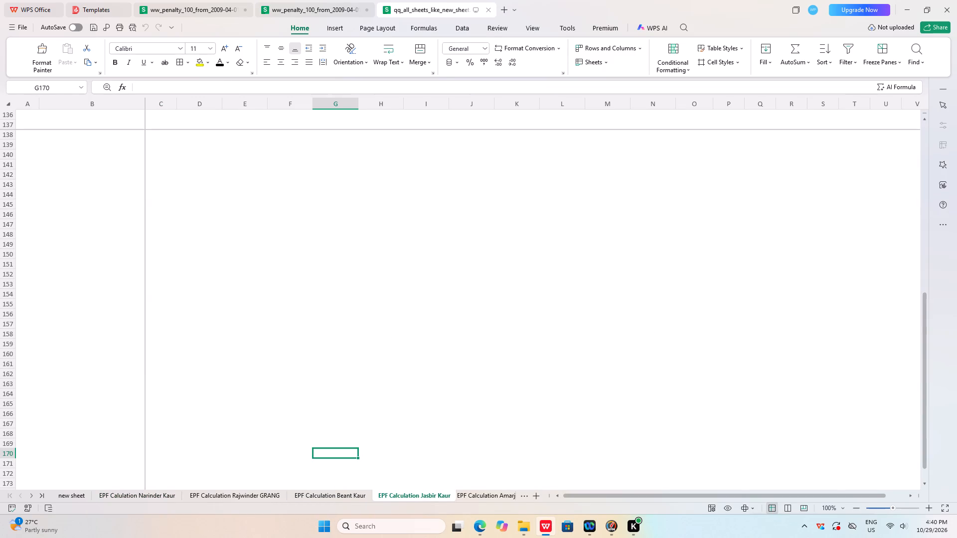
drag(925, 326, 922, 93)
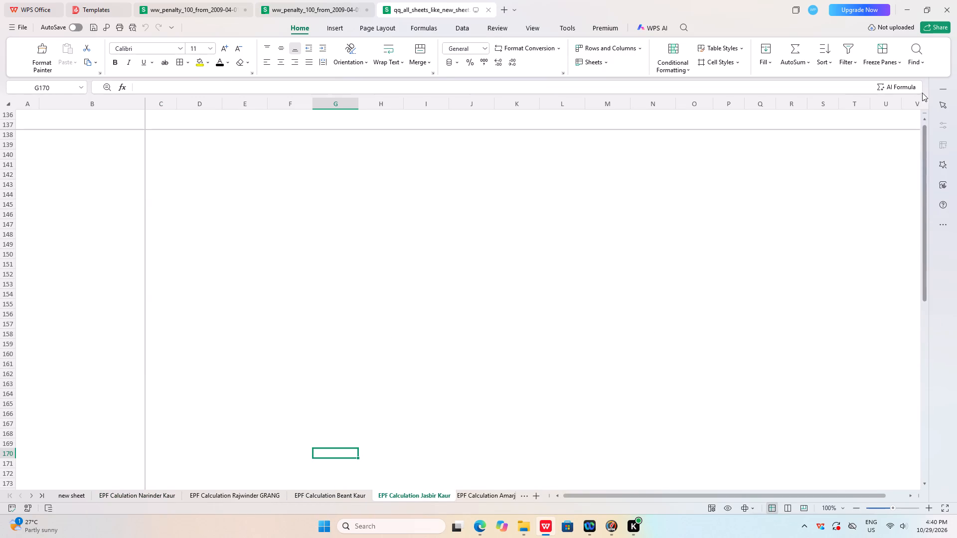
drag(922, 93, 926, 77)
triple_click(924, 121)
triple_click(924, 121)
click(697, 383)
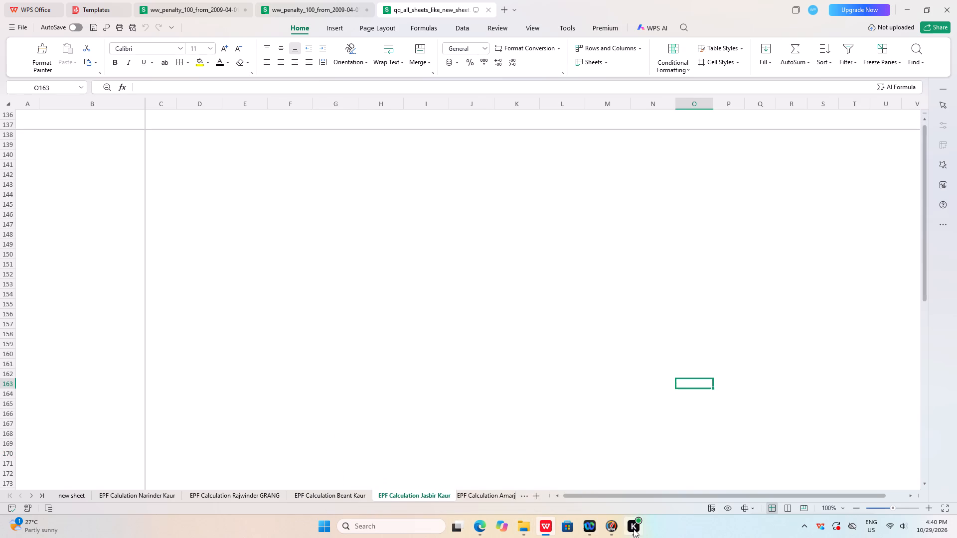
Return to the newly downloaded penalty workbook and try to view the rows above row 136 on the fourth employee's sheet.
click(508, 477)
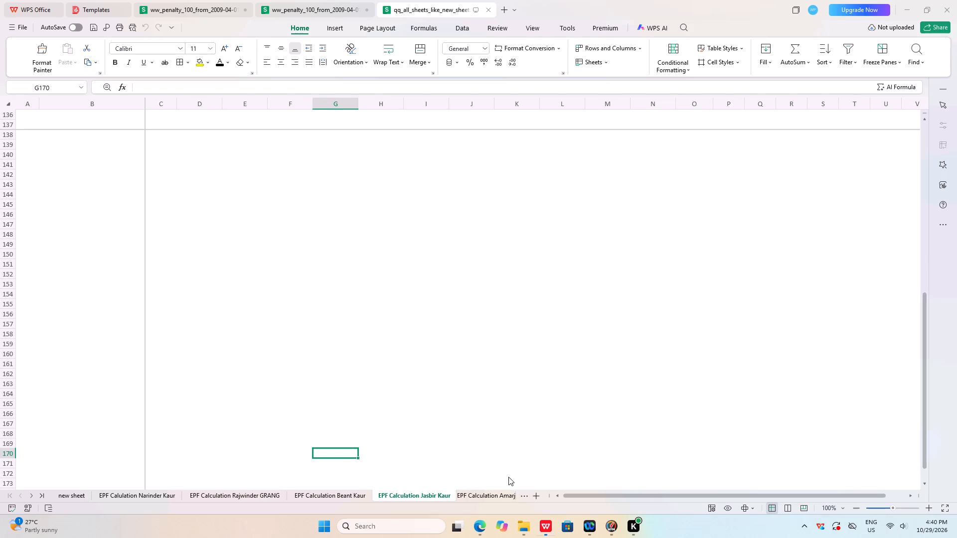
click(274, 389)
click(123, 251)
scroll(120, 265, up, 7)
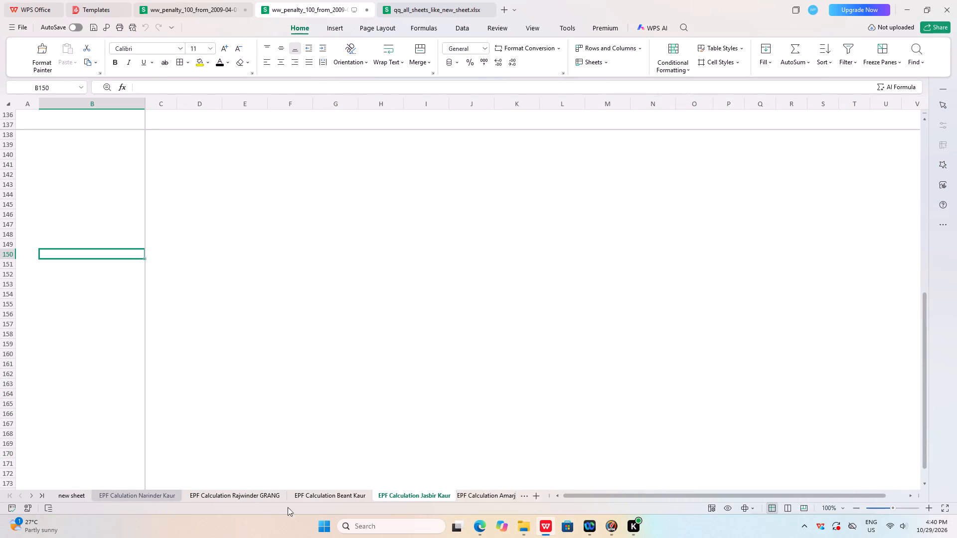
click(408, 496)
click(364, 378)
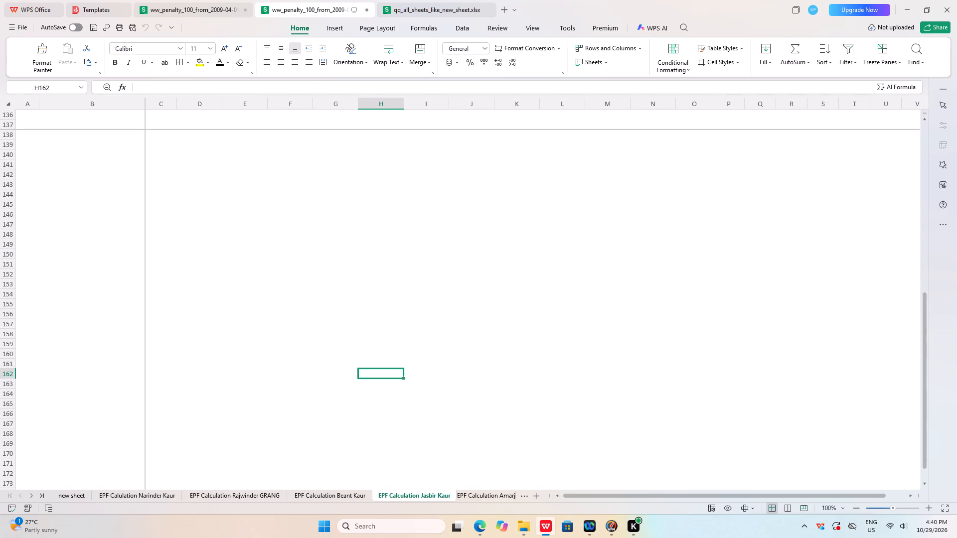
scroll(352, 362, up, 4)
Increase the height of row 136 on the fourth employee's sheet to about three times its size.
drag(12, 119, 10, 140)
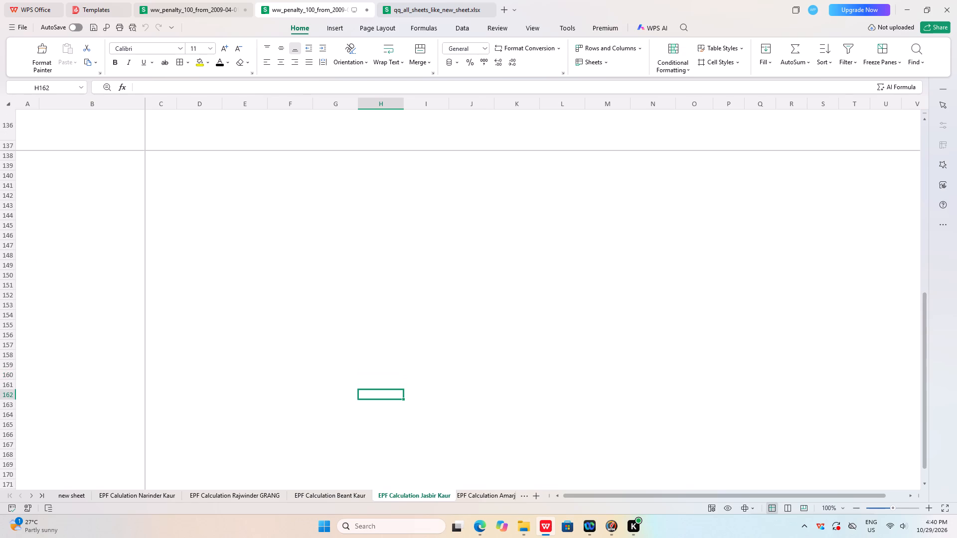
Open the cell image export for the whole fourth employee's sheet and check the listed workbooks and export preview.
click(7, 104)
right_click(177, 220)
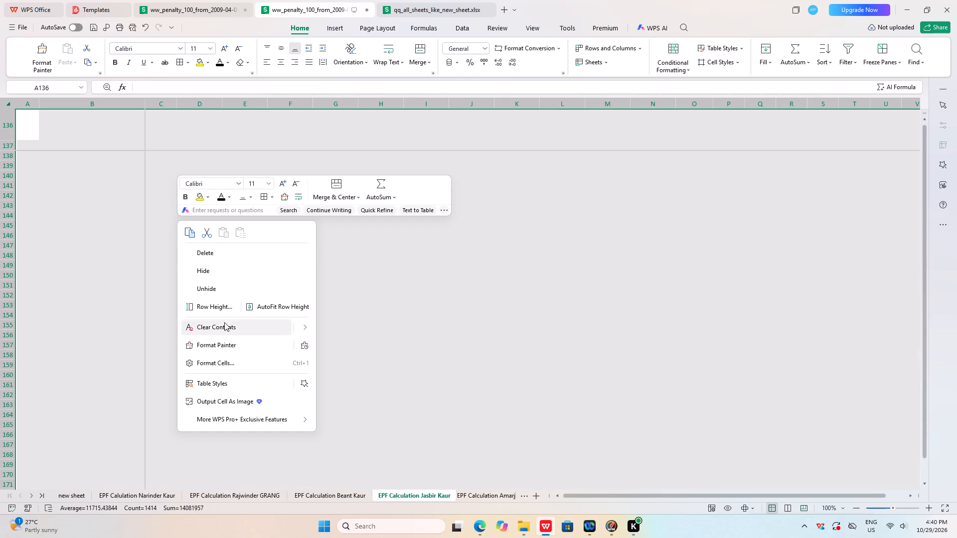
click(232, 401)
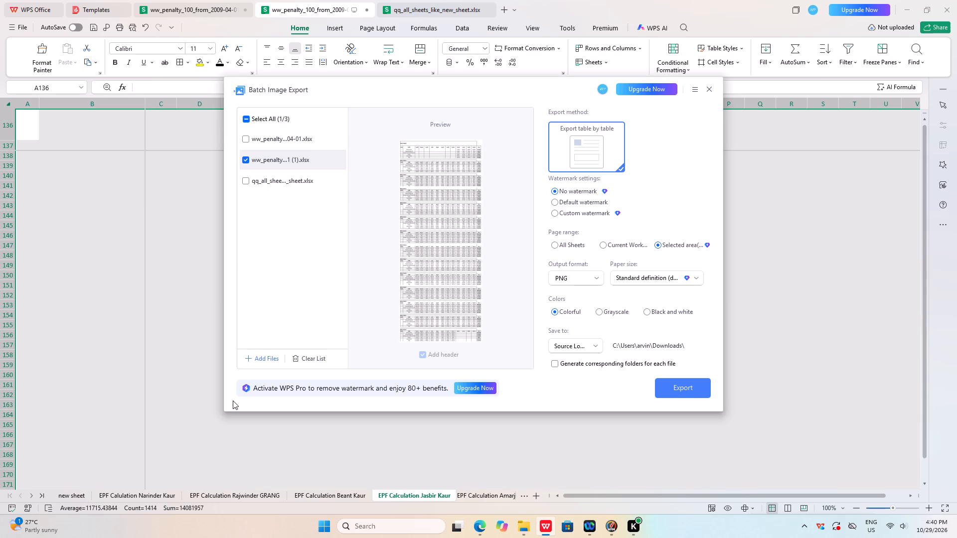
click(298, 138)
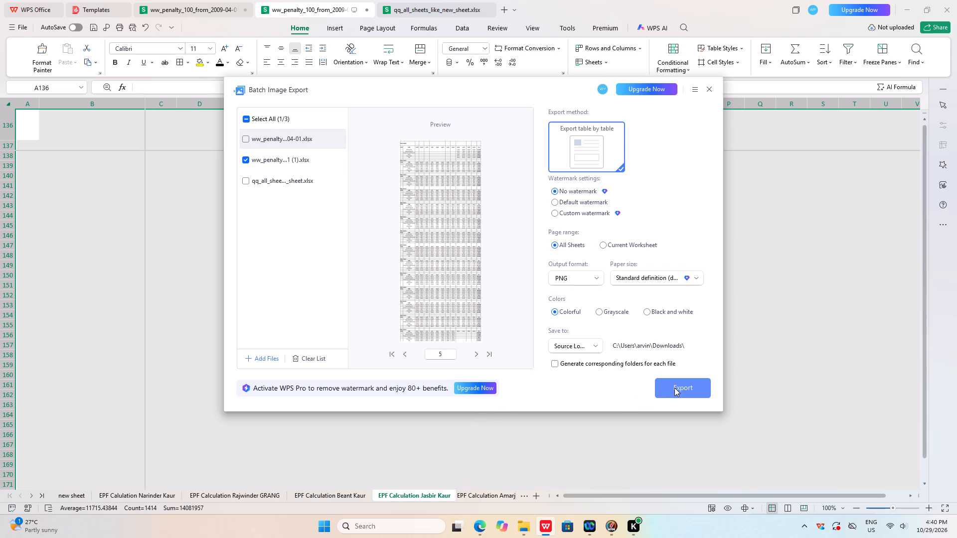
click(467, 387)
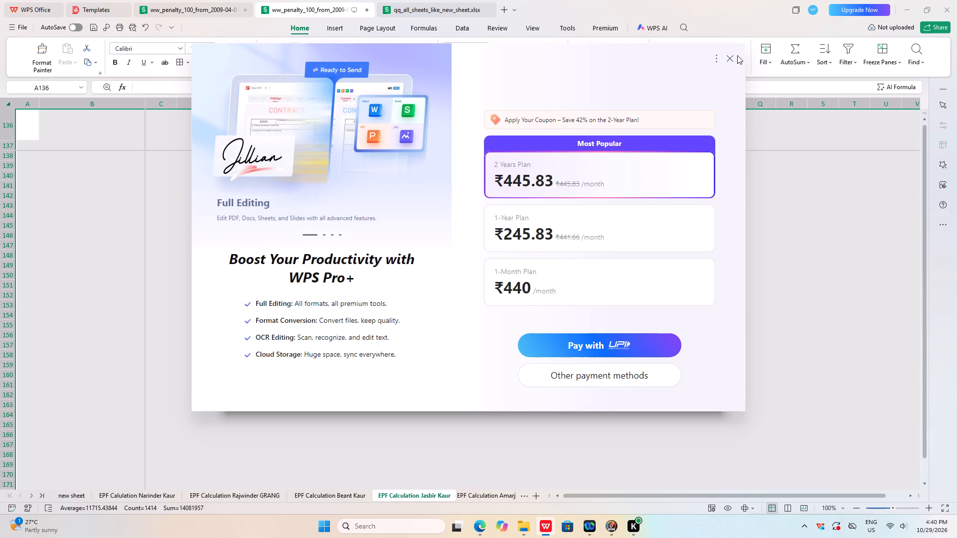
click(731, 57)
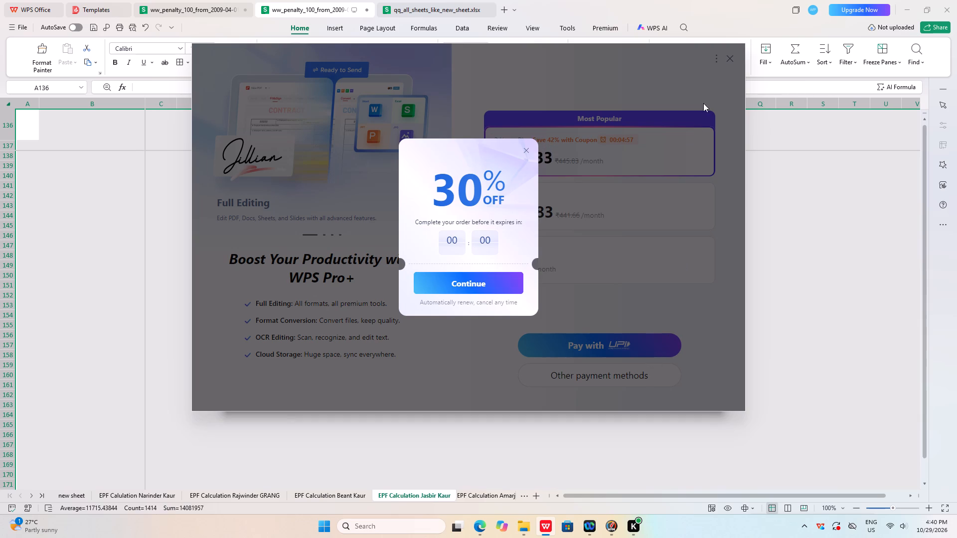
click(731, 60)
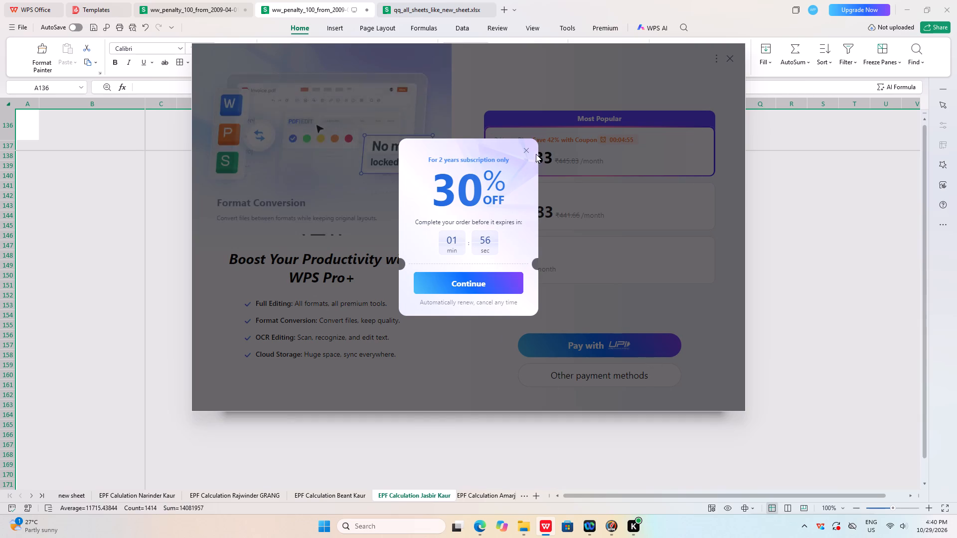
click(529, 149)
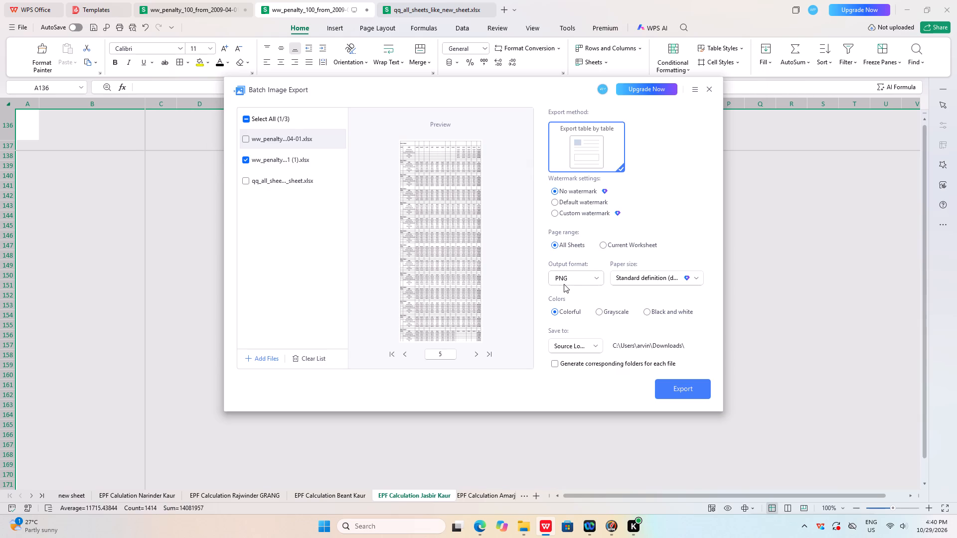
Check the last page of the penalty workbook's export preview and close the image export without exporting.
click(472, 354)
click(456, 241)
click(708, 85)
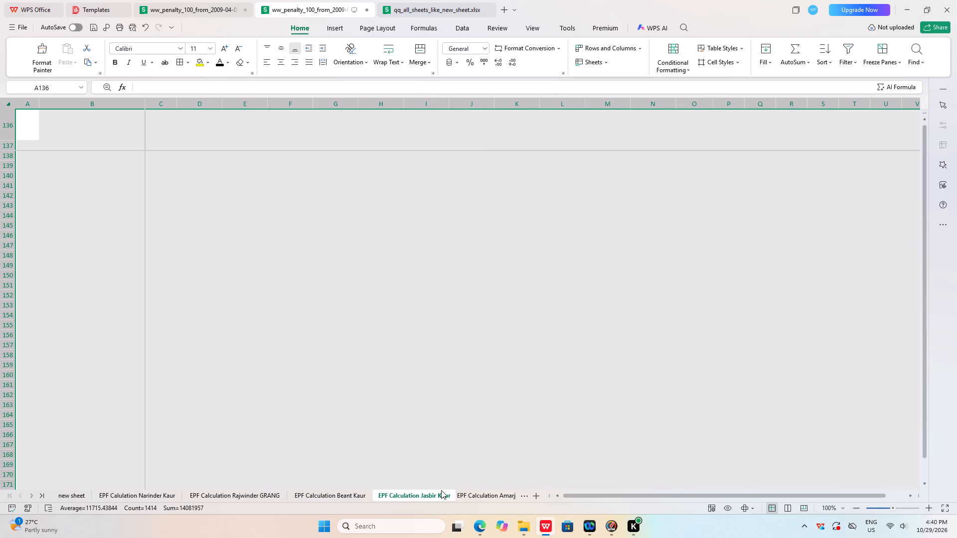
Copy the fourth employee's sheet from the penalty workbook into a new workbook, keeping the original sheet.
right_click(440, 495)
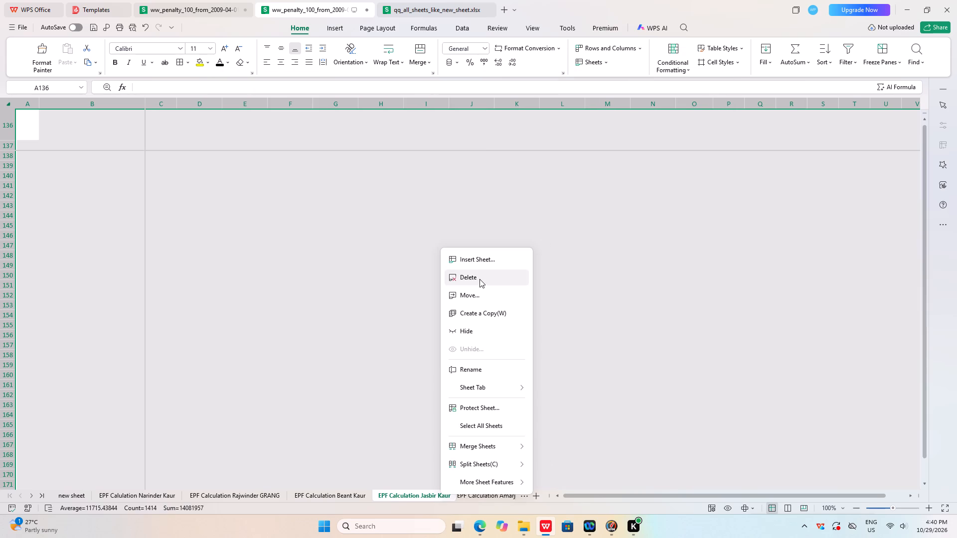
click(477, 296)
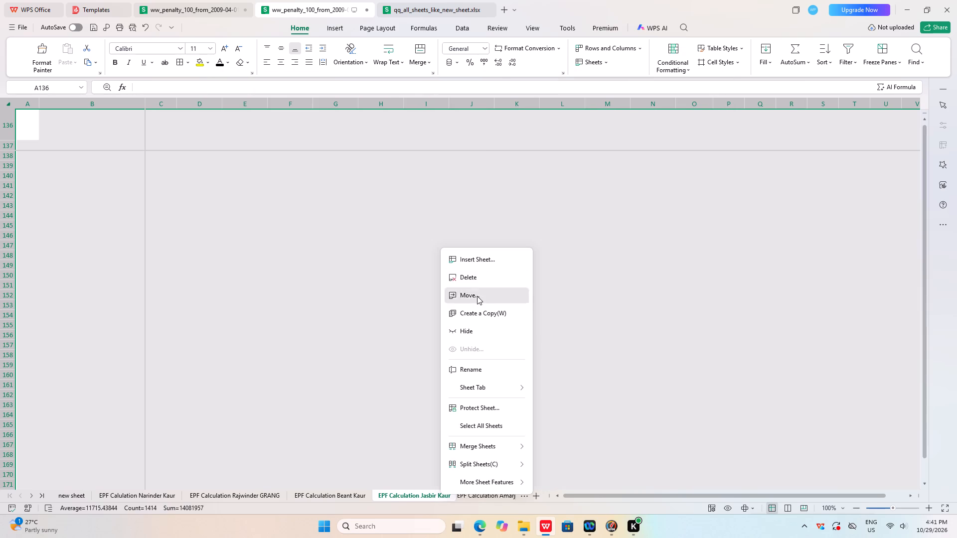
click(427, 332)
click(467, 194)
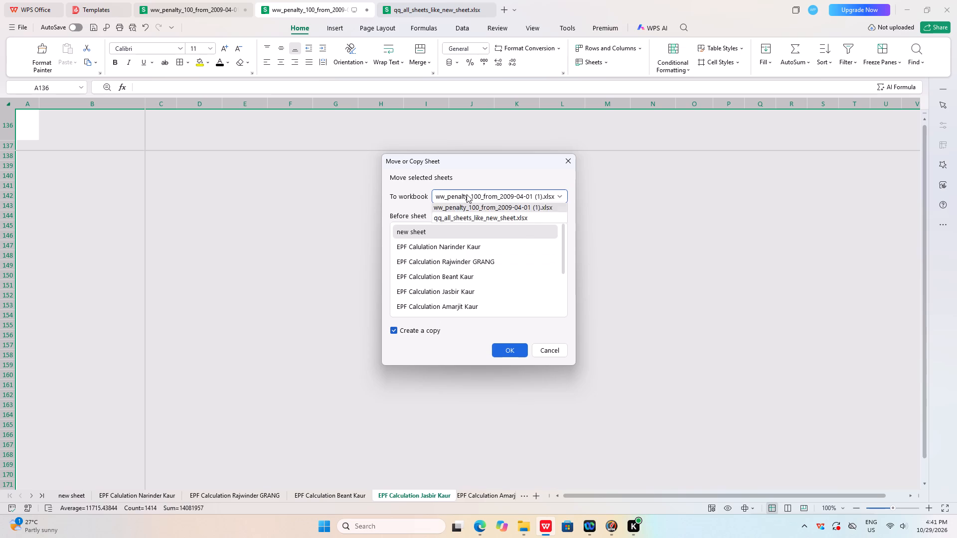
click(456, 210)
click(511, 351)
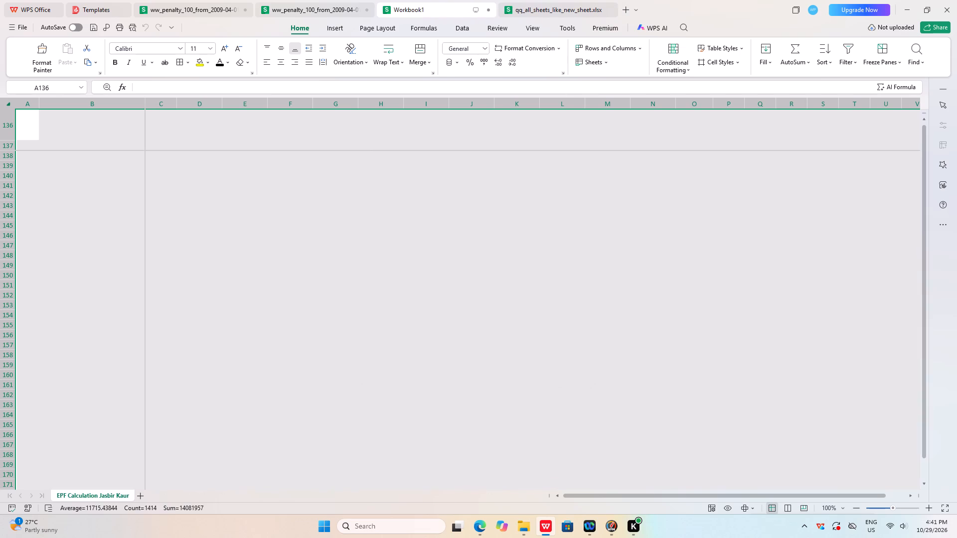
Try to view the rows above row 136 on the copied sheet in the new workbook.
click(415, 362)
click(82, 493)
scroll(88, 431, up, 13)
scroll(109, 397, down, 3)
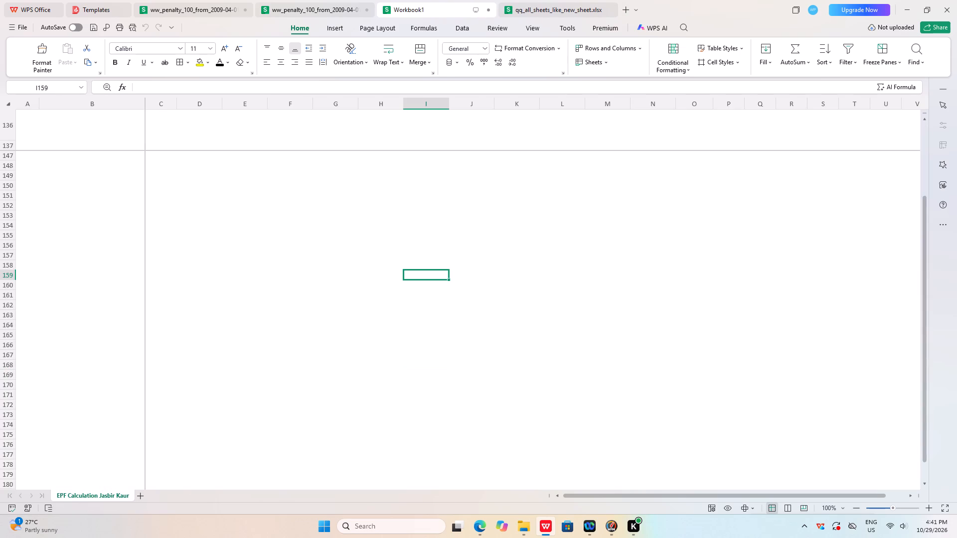
scroll(111, 399, down, 15)
scroll(205, 388, up, 20)
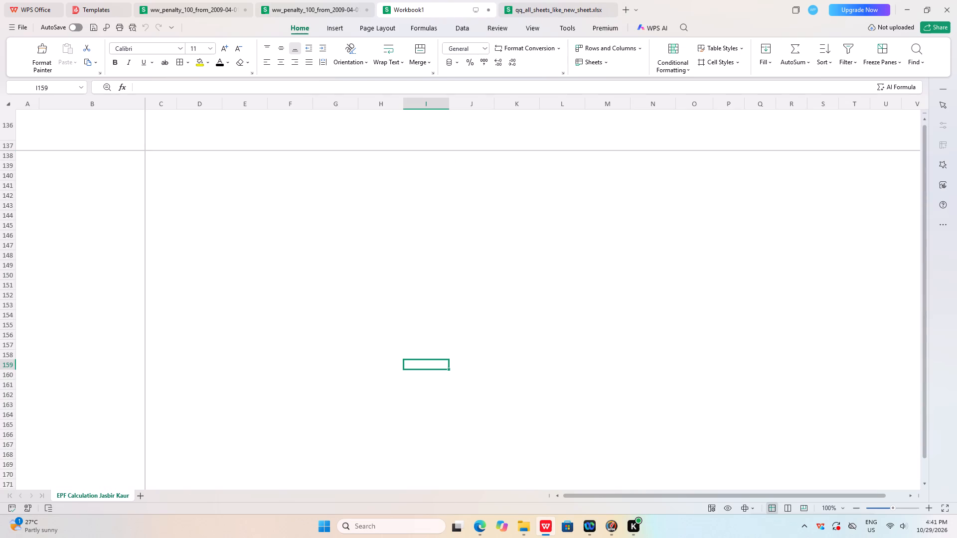
scroll(209, 388, up, 9)
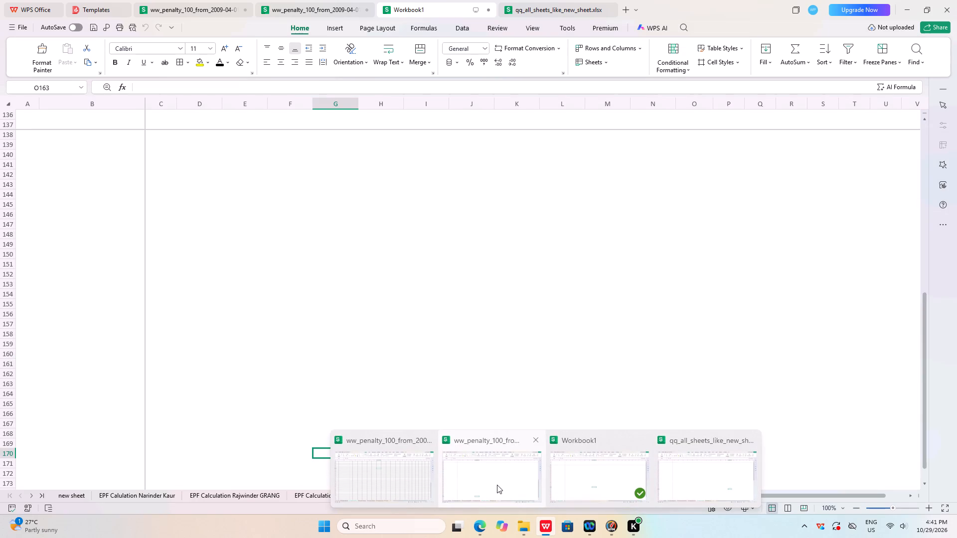
Return to the newly downloaded penalty workbook and compare the first and fourth employees' sheets and the new sheet.
click(497, 485)
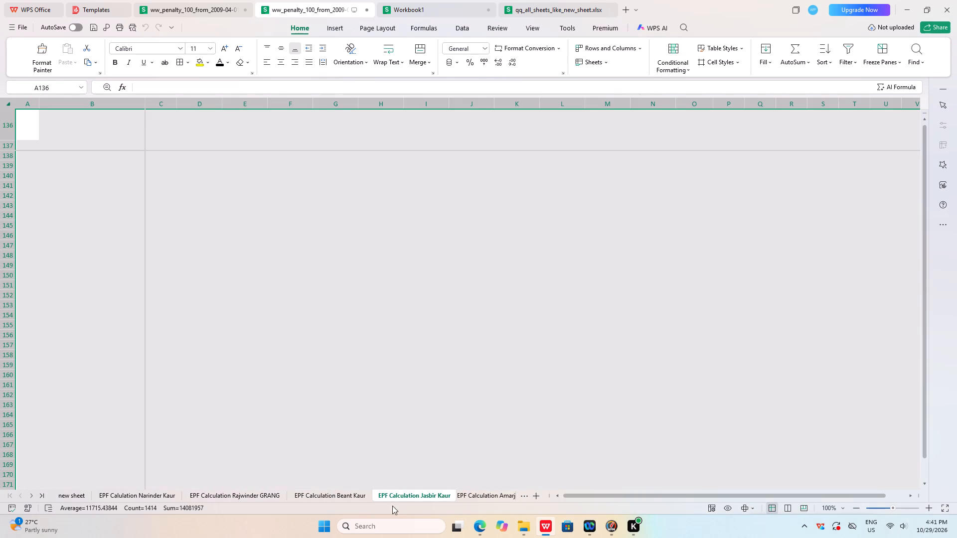
click(75, 494)
click(111, 496)
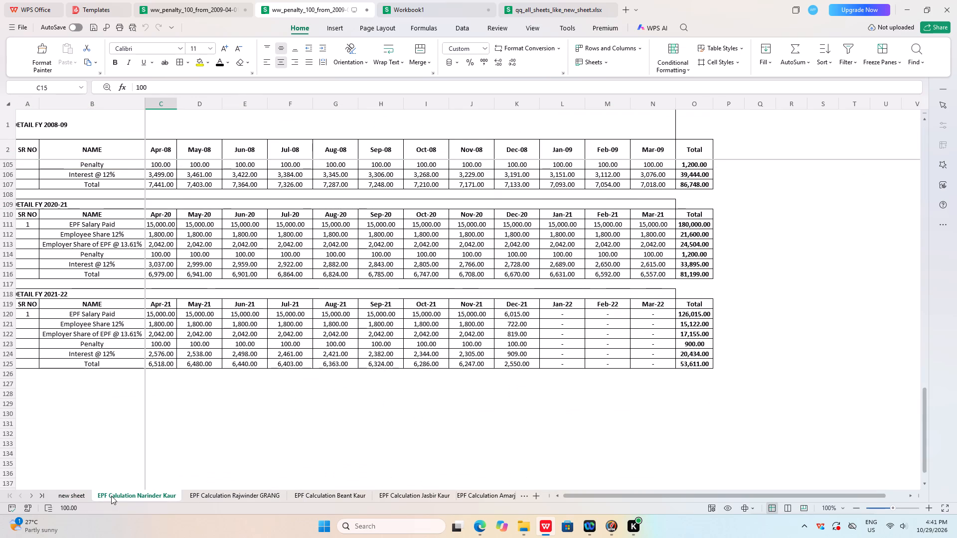
click(410, 497)
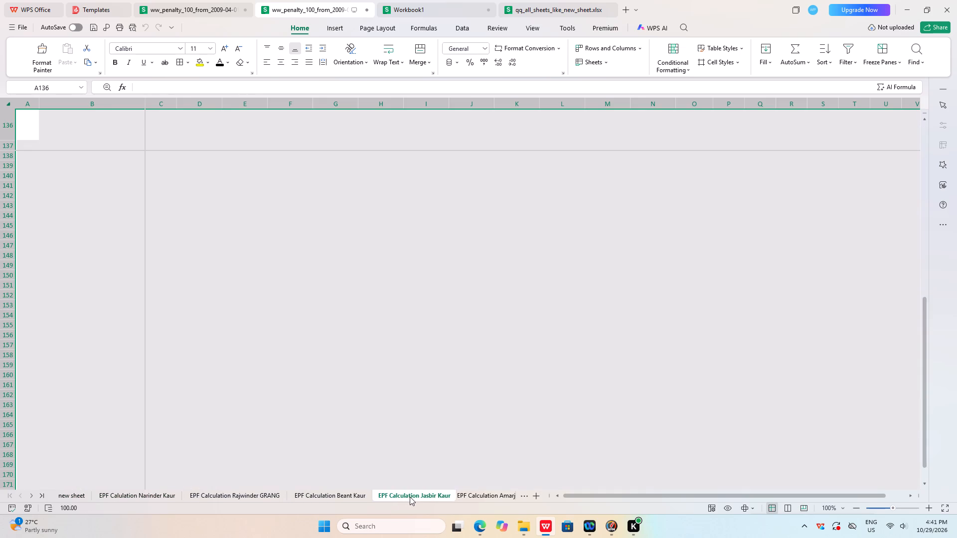
click(200, 455)
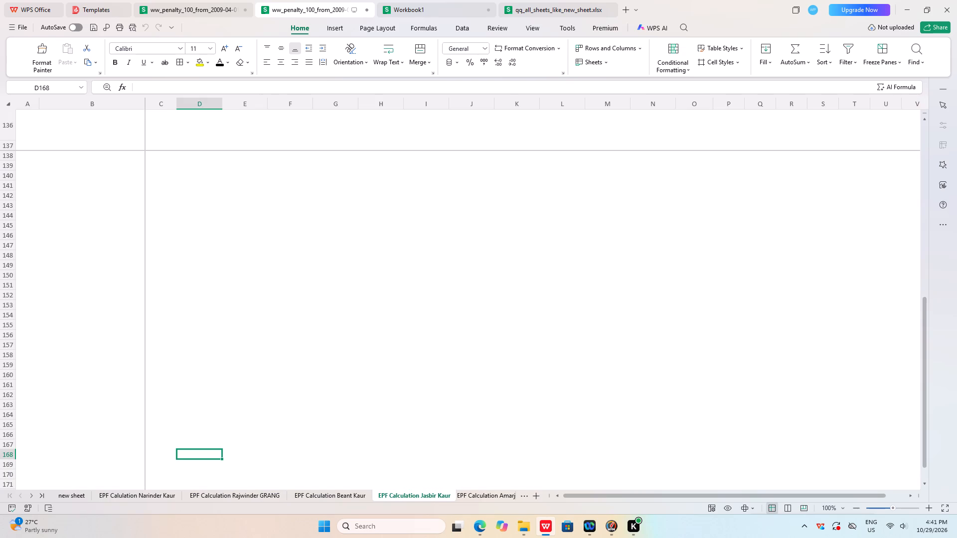
click(83, 494)
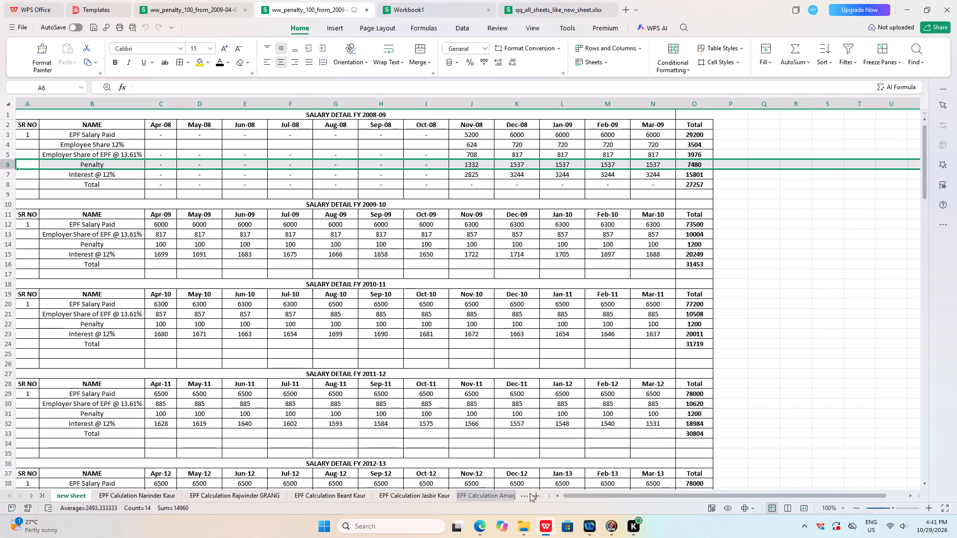
Delete the Calculation Notes sheet from the penalty workbook.
click(520, 497)
triple_click(40, 495)
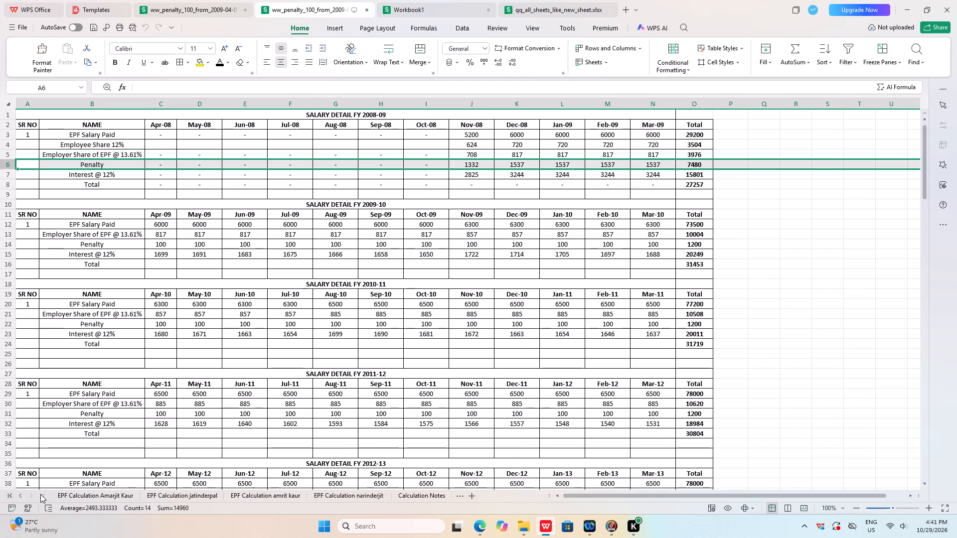
click(40, 494)
click(412, 496)
right_click(413, 492)
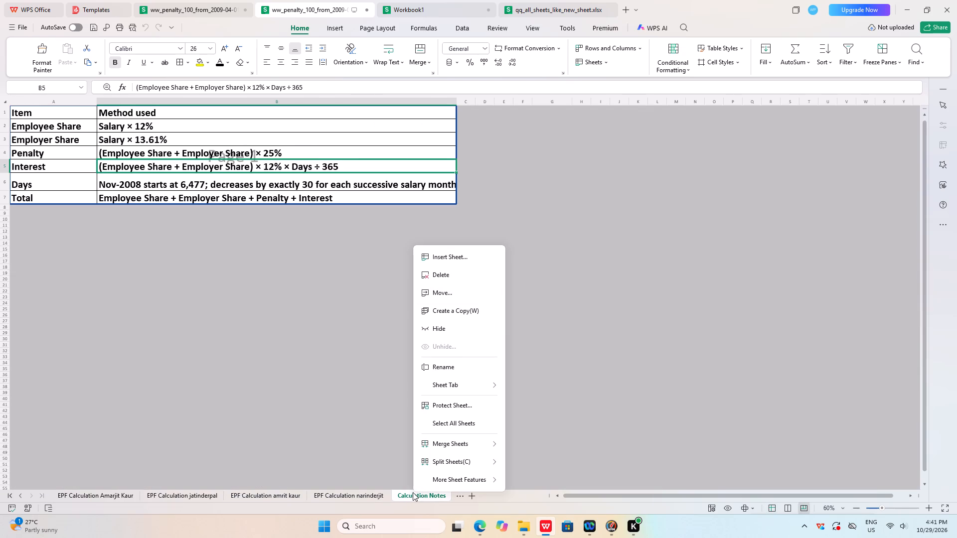
click(452, 274)
click(518, 274)
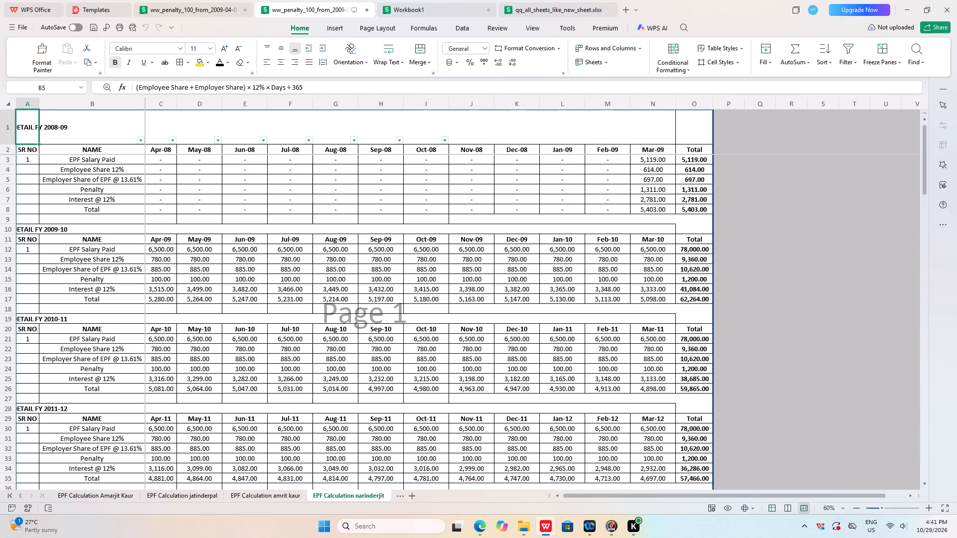
Look over the last employee's sheet and save the penalty workbook under its existing name.
click(482, 371)
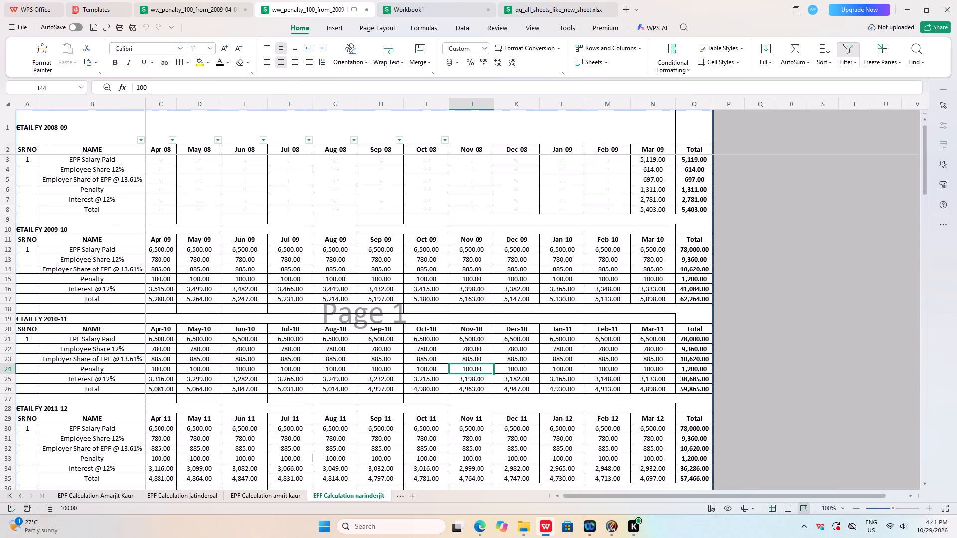
scroll(142, 340, down, 2)
click(24, 28)
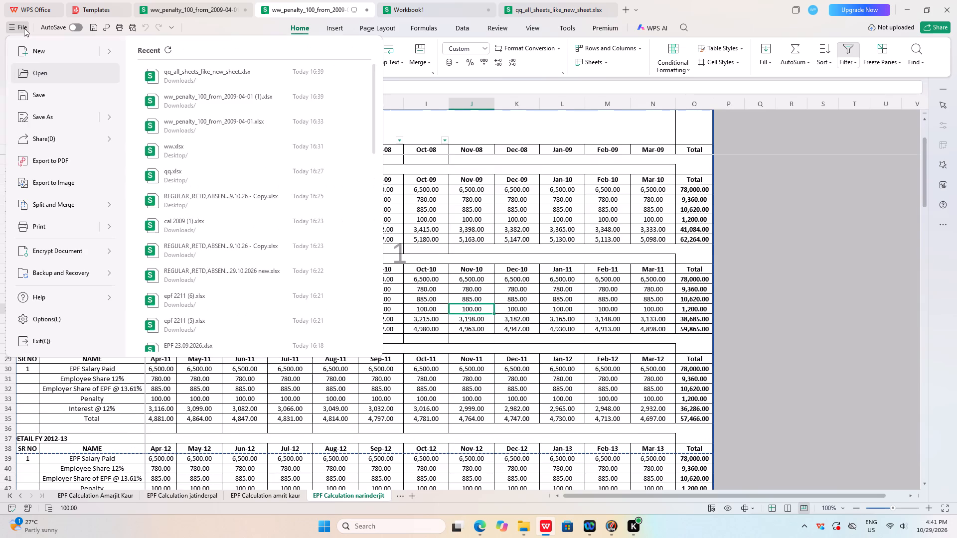
click(43, 94)
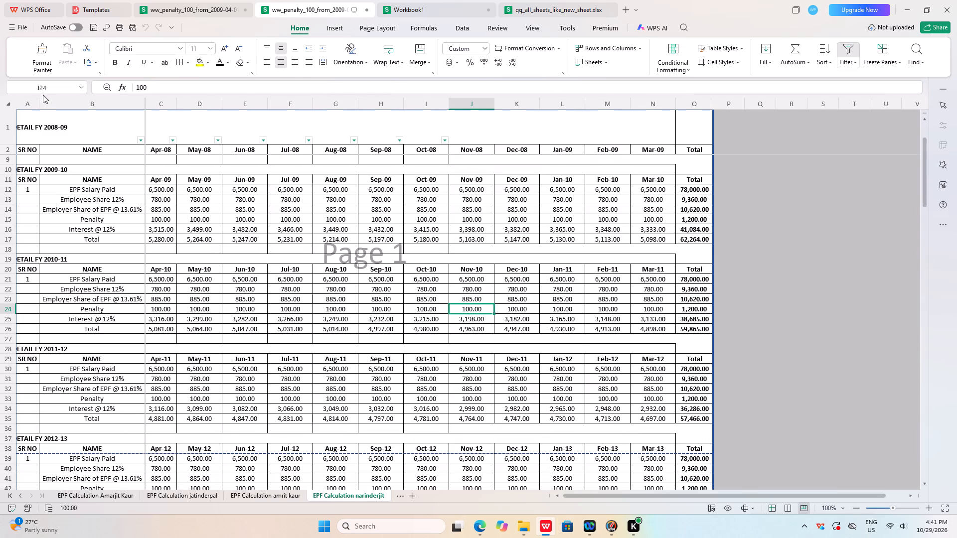
Save a copy of the penalty workbook to the Desktop as an Excel workbook named FINAL.
click(25, 31)
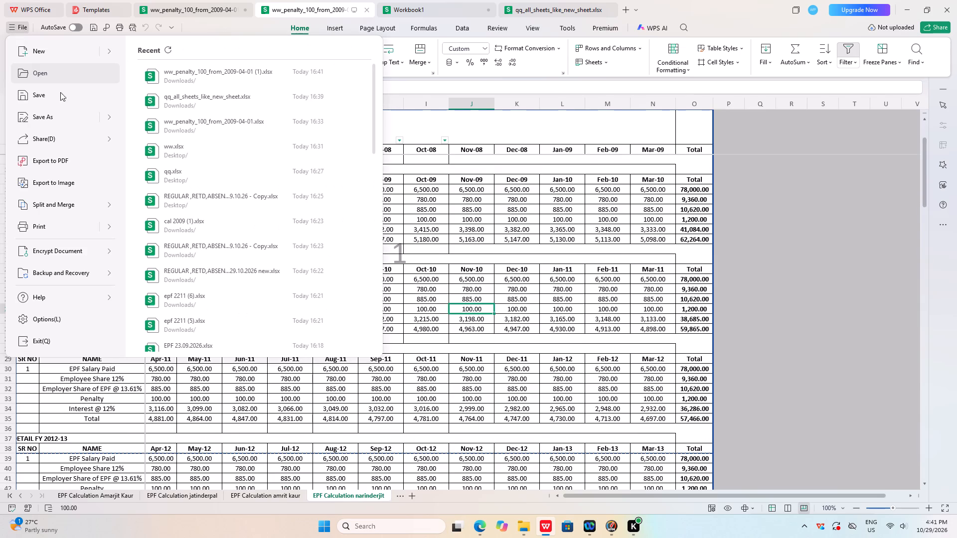
click(50, 116)
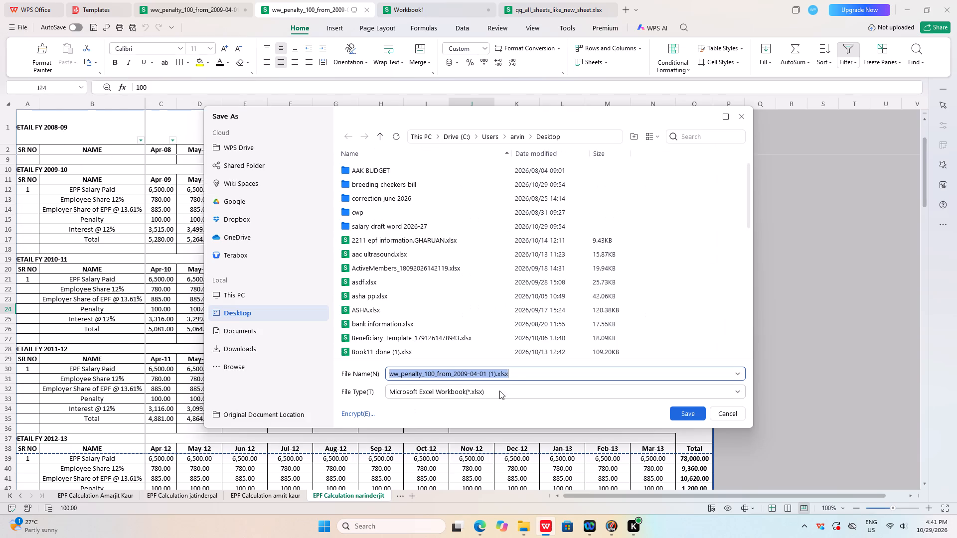
drag(518, 374, 340, 374)
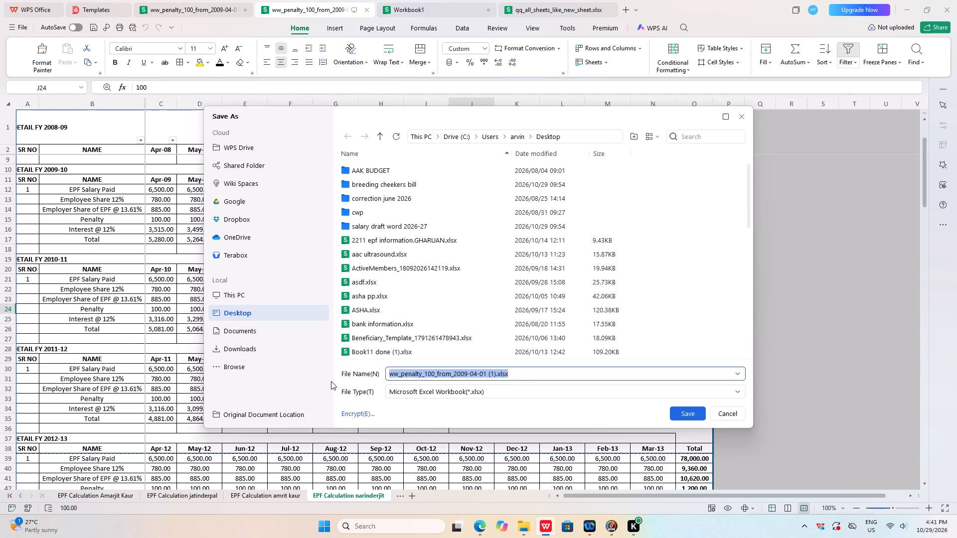
text(final)
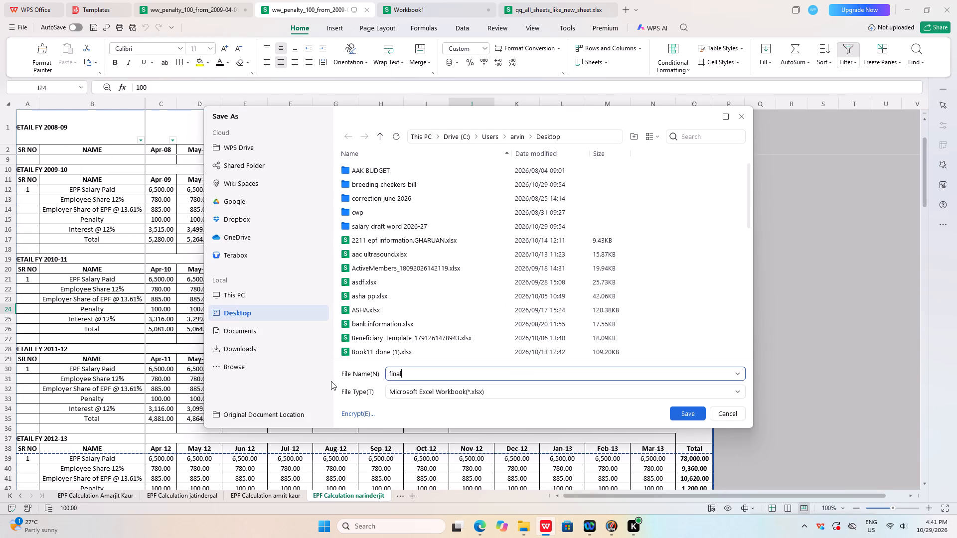
key(space)
key(BackSpace)
key(BackSpace)
key(BackSpace)
key(BackSpace)
key(BackSpace)
key(BackSpace)
key(e)
key(BackSpace)
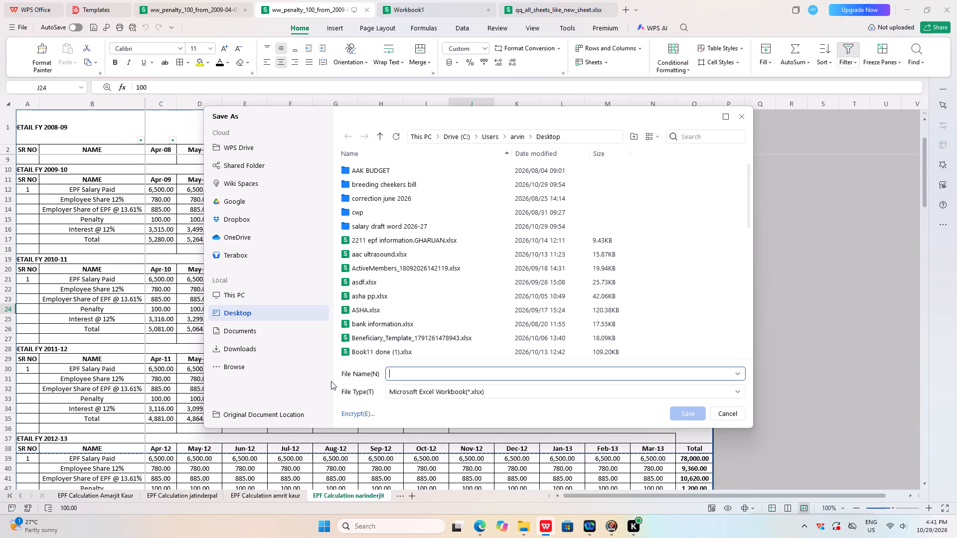
text(FINAL)
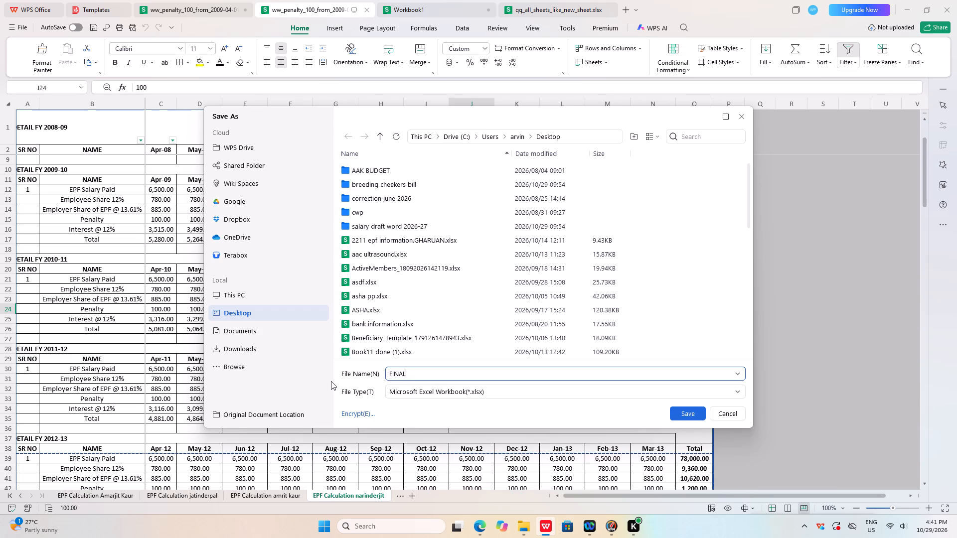
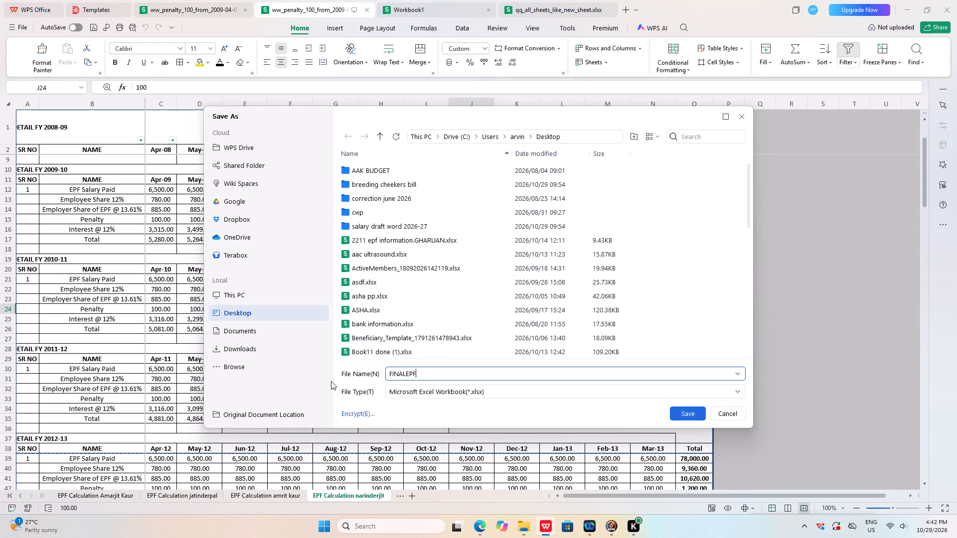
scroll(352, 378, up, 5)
Save the penalty workbook copy to the Desktop as FINALEPF in Microsoft Excel Workbook (*.xlsx) format.
click(239, 315)
click(685, 412)
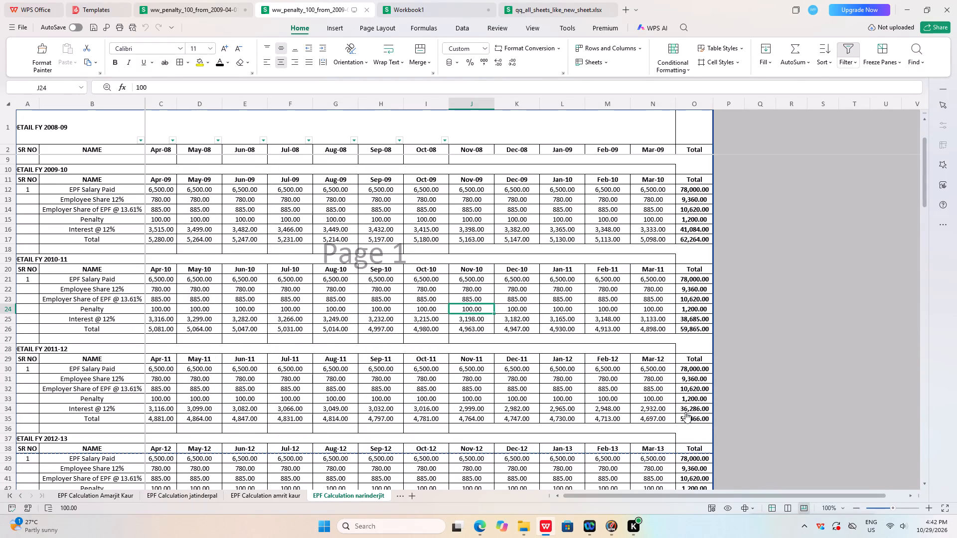
Look through the last four employees' EPF calculation sheets in the FINALEPF workbook and bring the first sheets' names into reach.
click(89, 491)
click(160, 496)
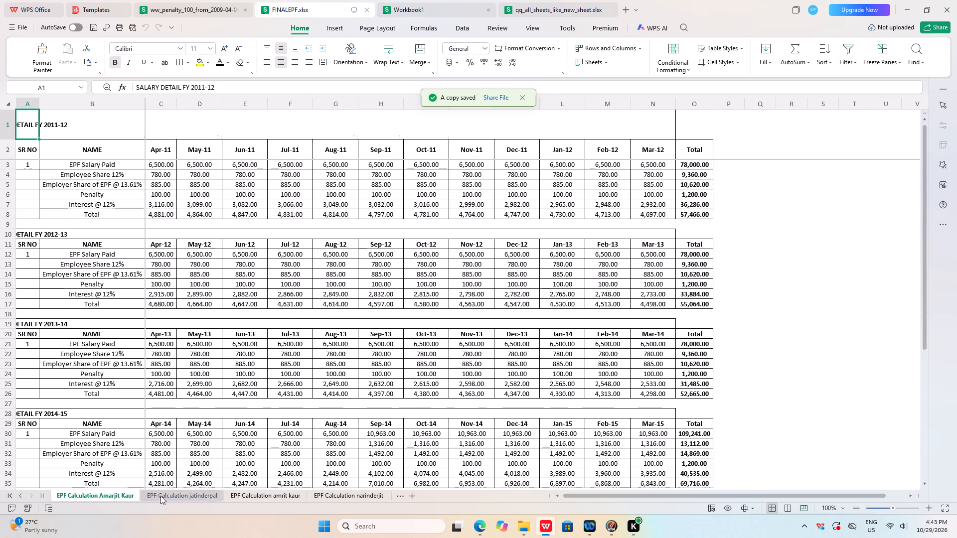
click(247, 498)
click(351, 496)
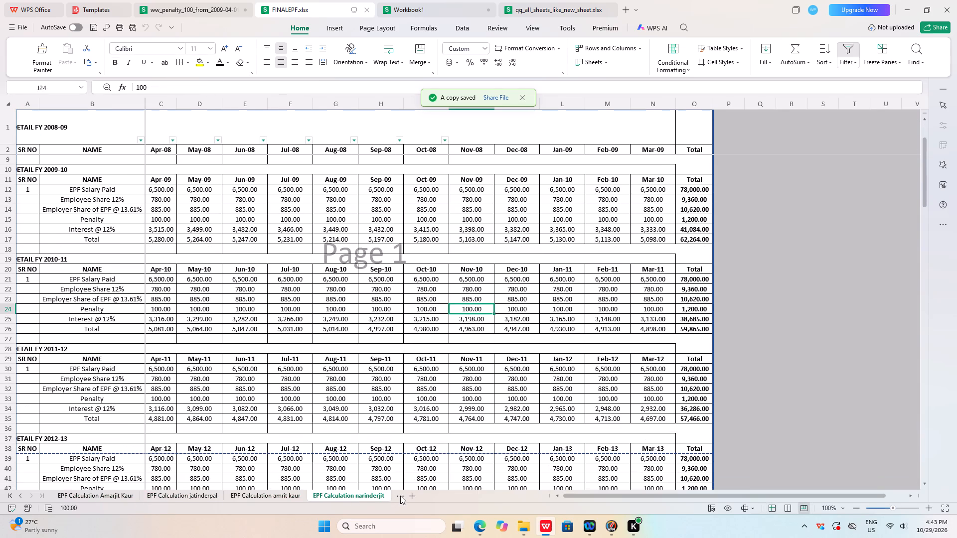
click(400, 496)
click(353, 496)
triple_click(19, 495)
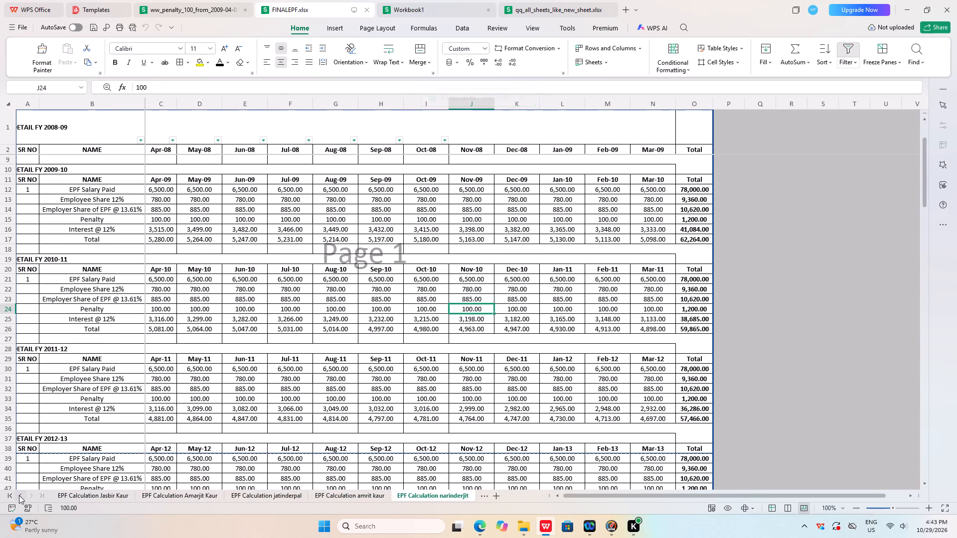
triple_click(19, 495)
click(19, 495)
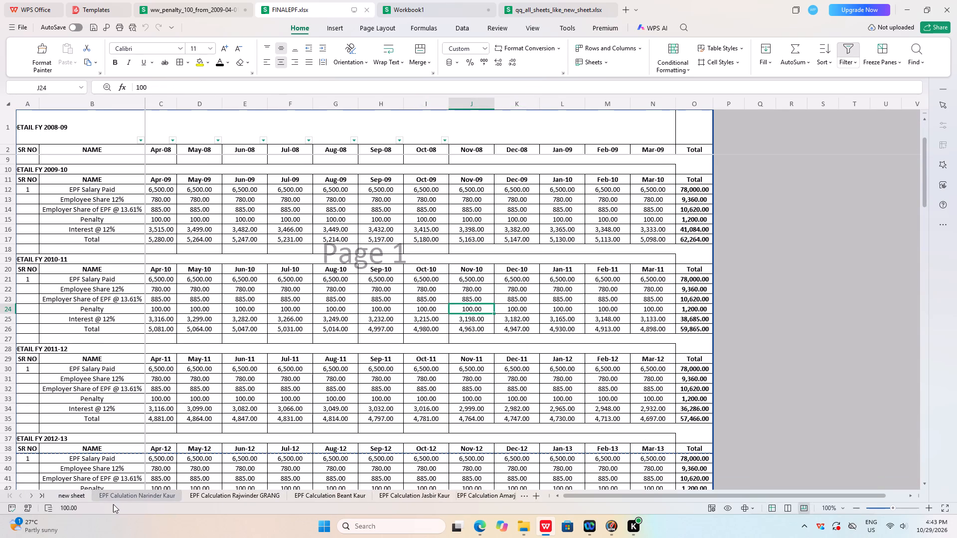
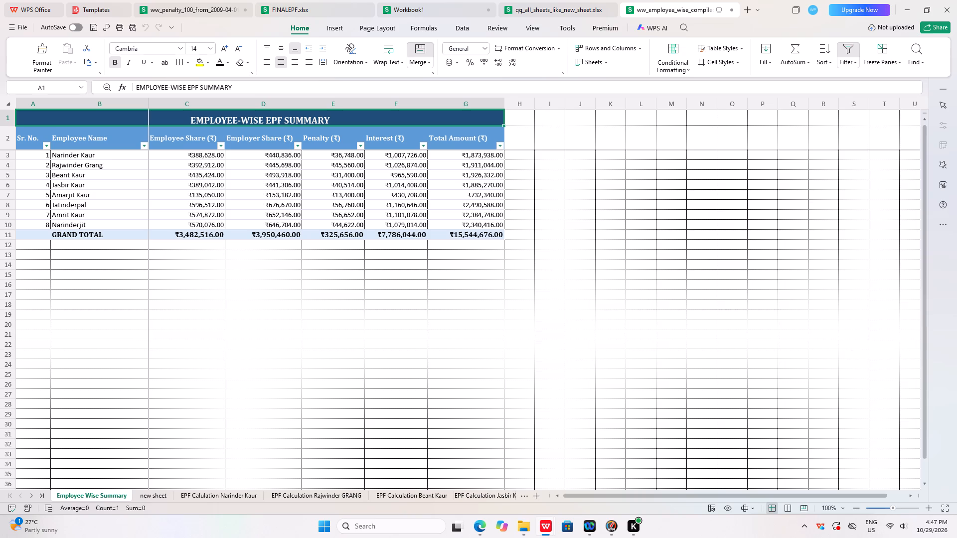
click(210, 495)
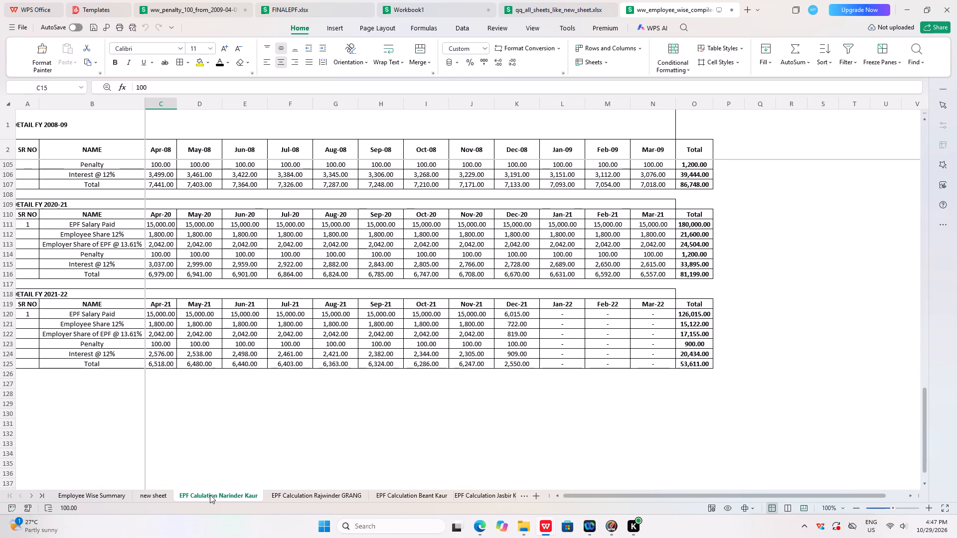
click(111, 497)
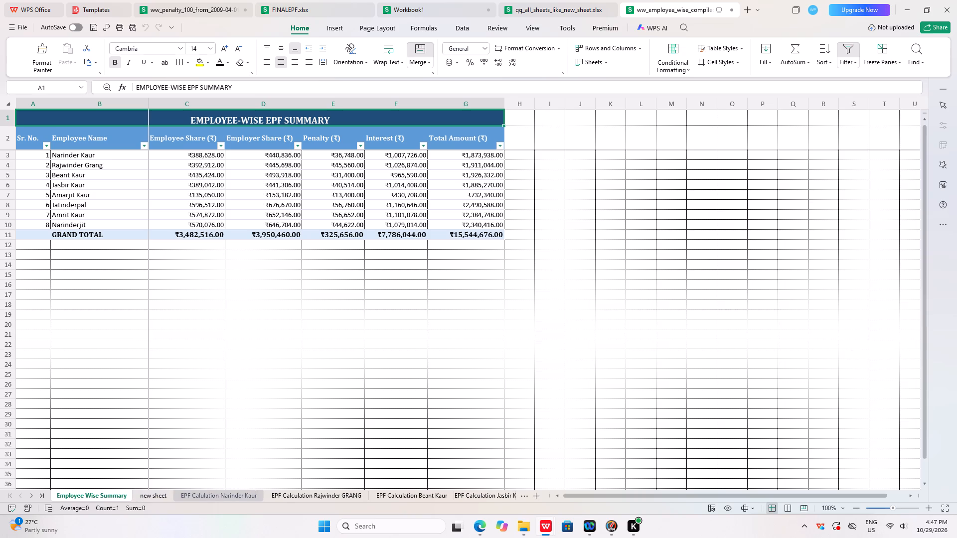
click(244, 495)
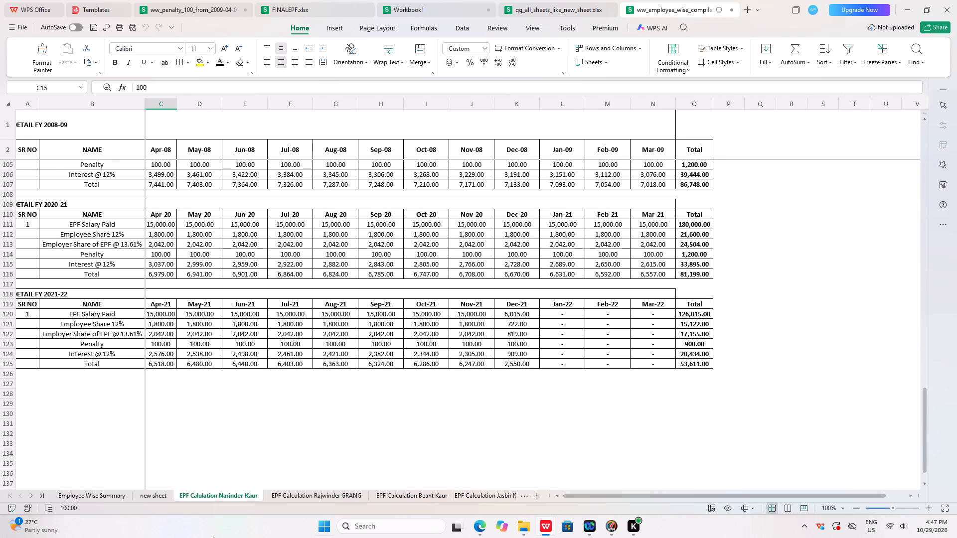
click(150, 495)
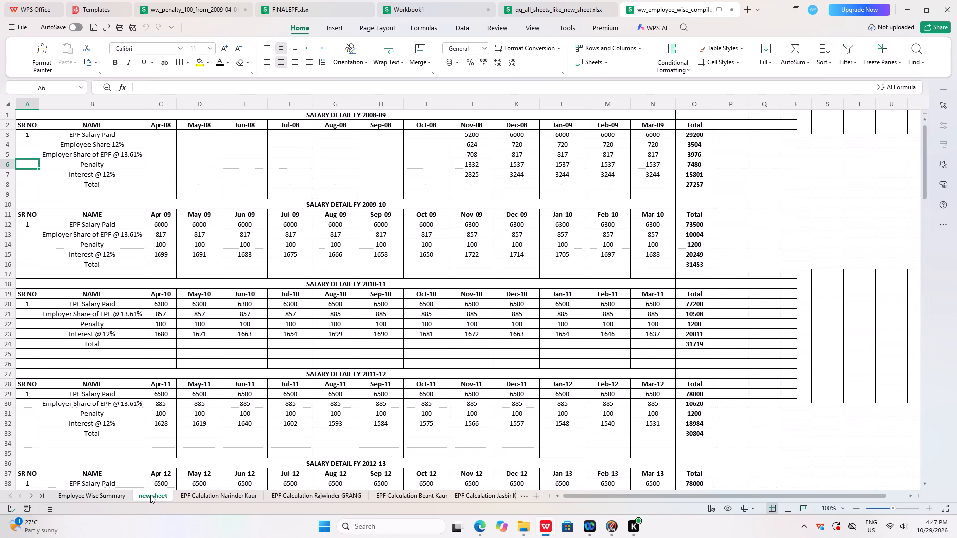
click(100, 155)
click(99, 241)
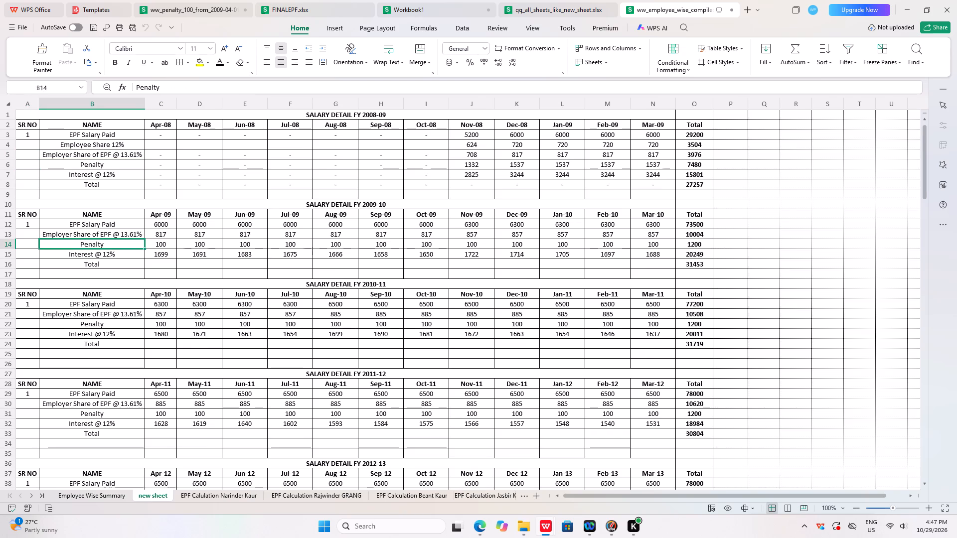
click(72, 143)
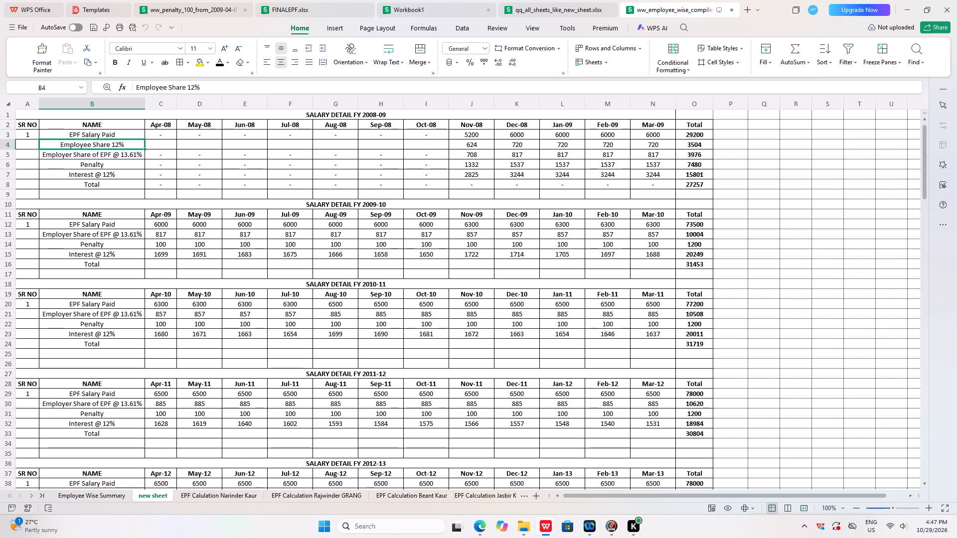
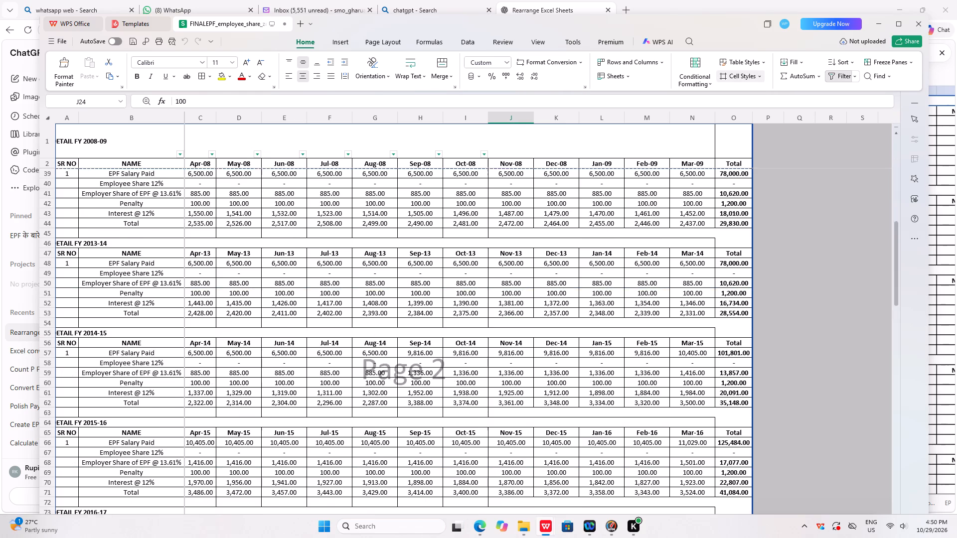
scroll(379, 409, down, 8)
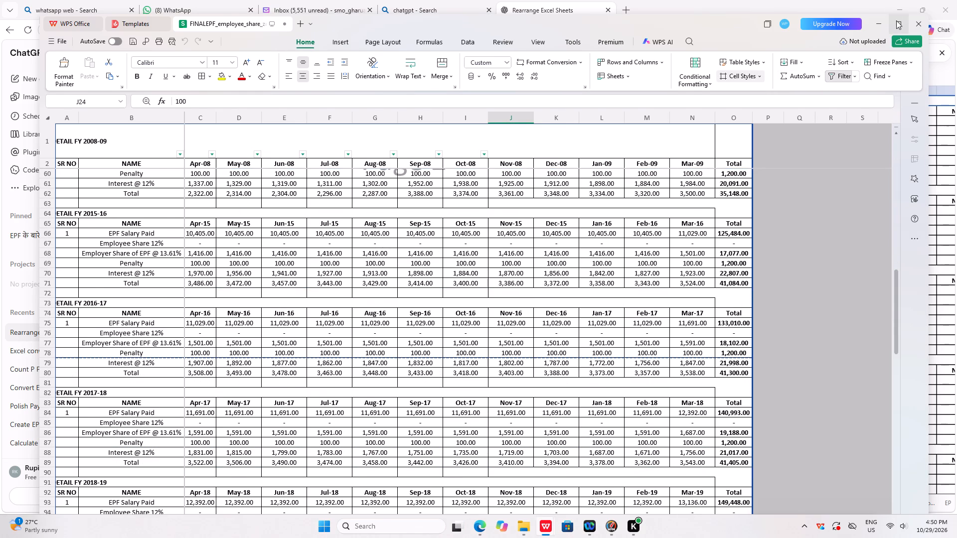
click(896, 20)
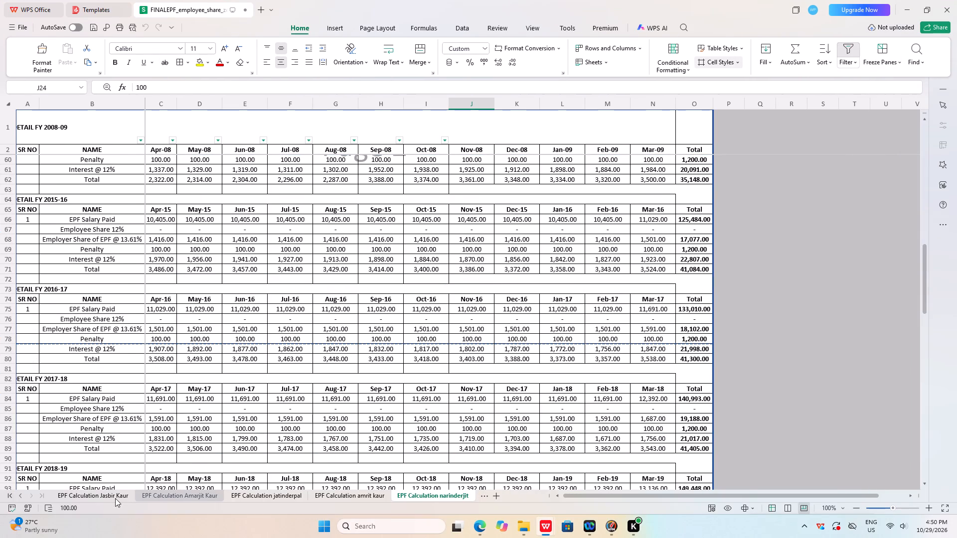
triple_click(20, 496)
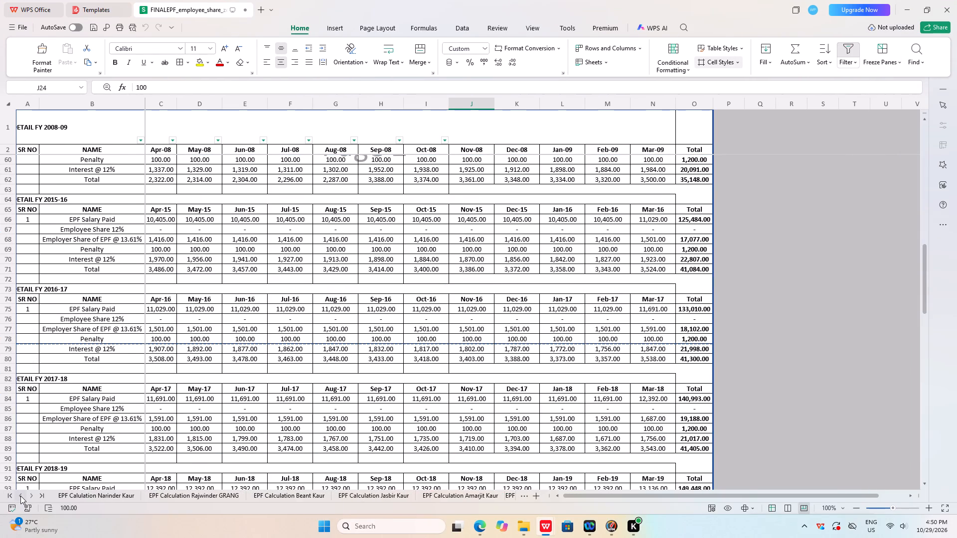
click(63, 497)
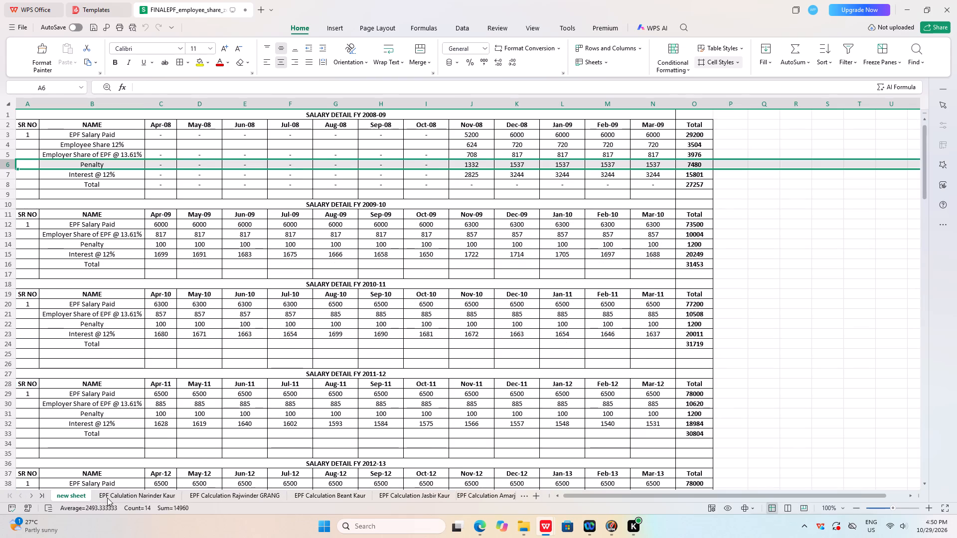
click(107, 498)
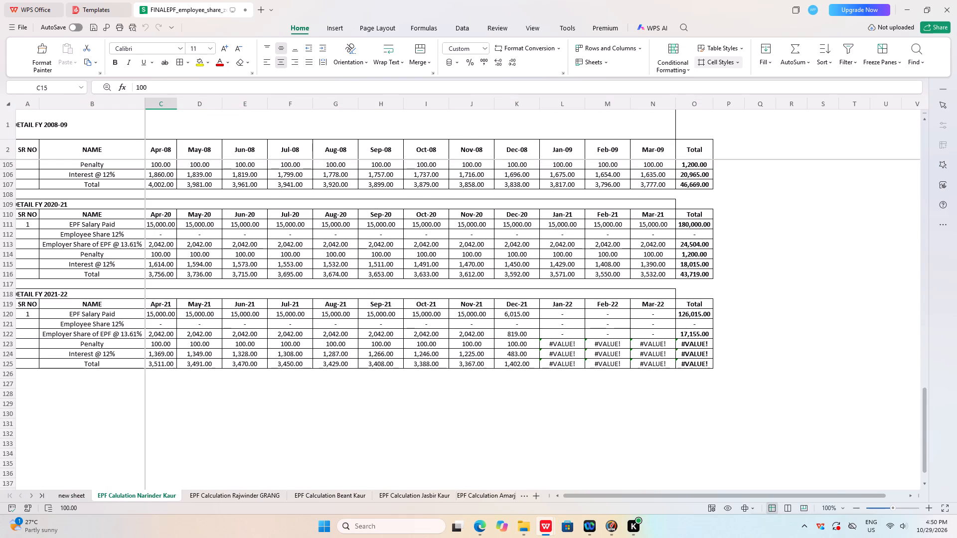
click(568, 346)
click(573, 336)
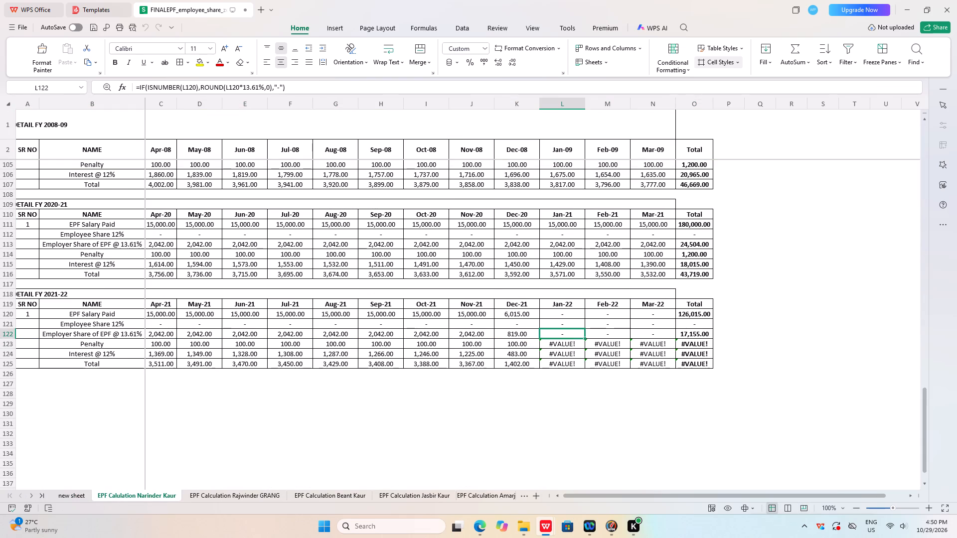
click(584, 337)
click(461, 427)
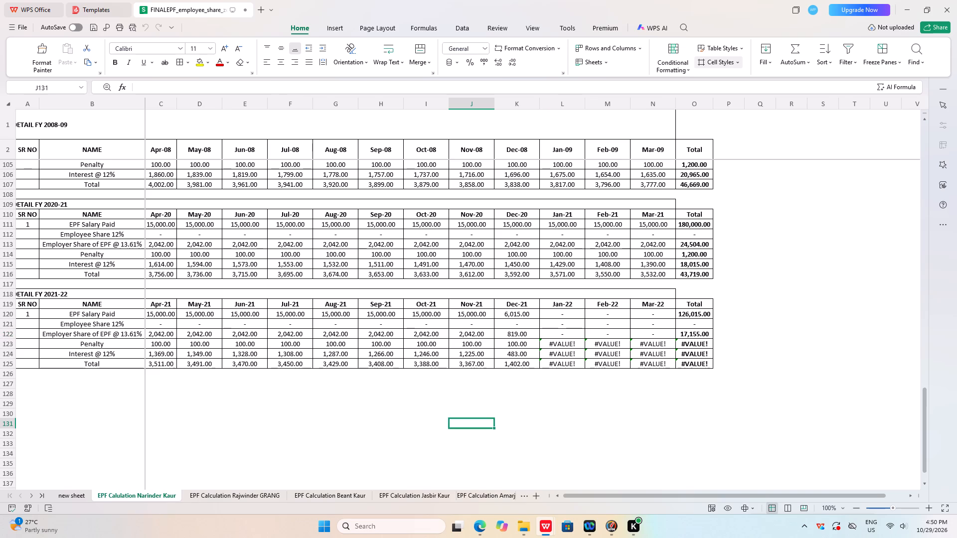
Delete the blank EPF Calculation sheet for Jasbir from the workbook.
click(437, 498)
scroll(388, 406, up, 4)
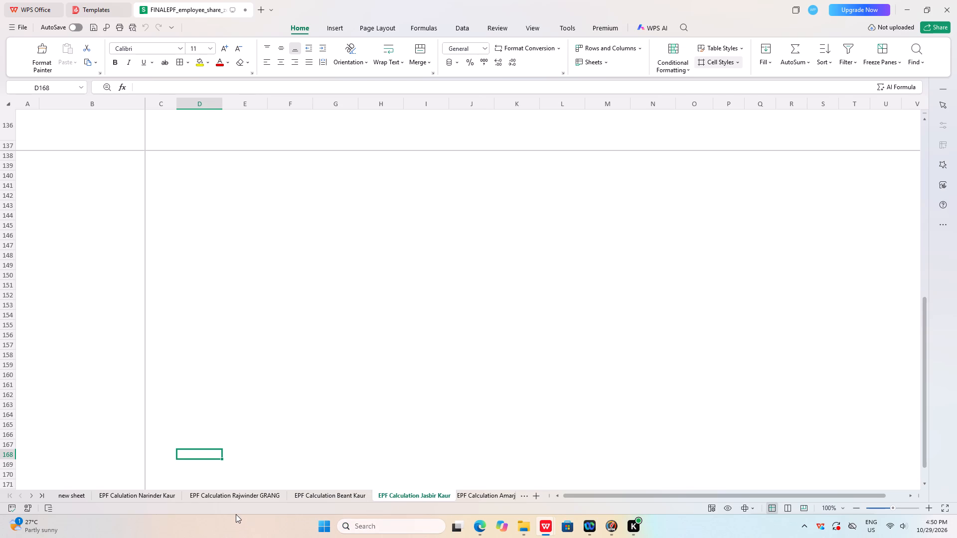
click(110, 496)
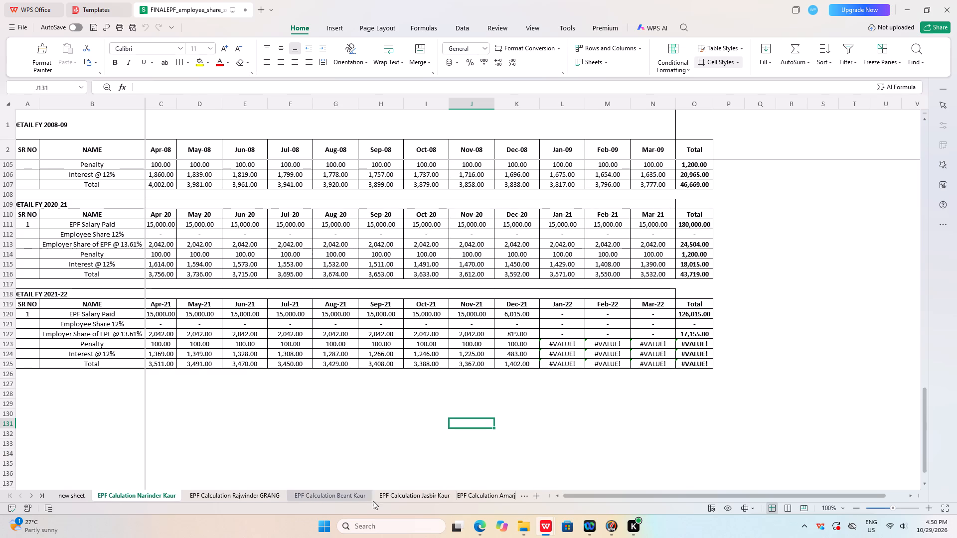
click(427, 495)
right_click(427, 495)
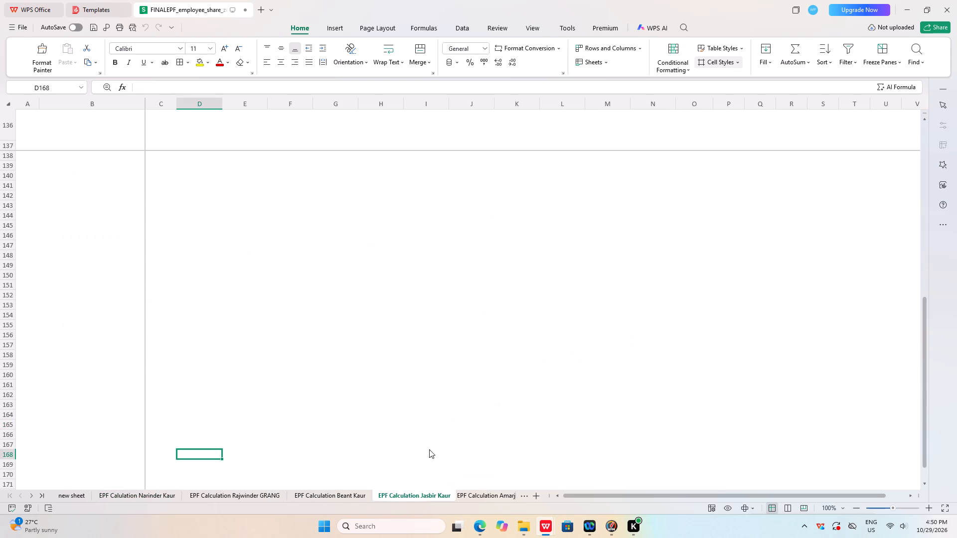
click(465, 277)
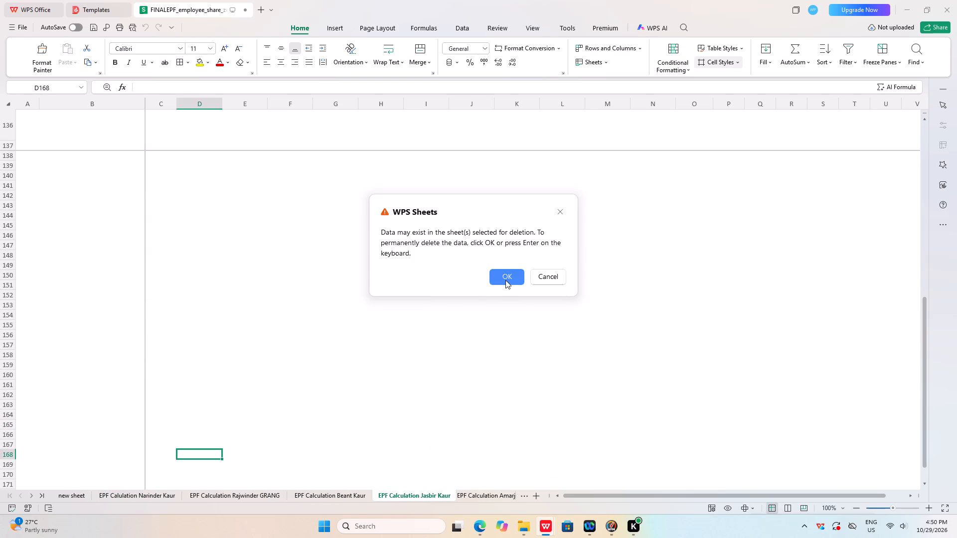
click(506, 279)
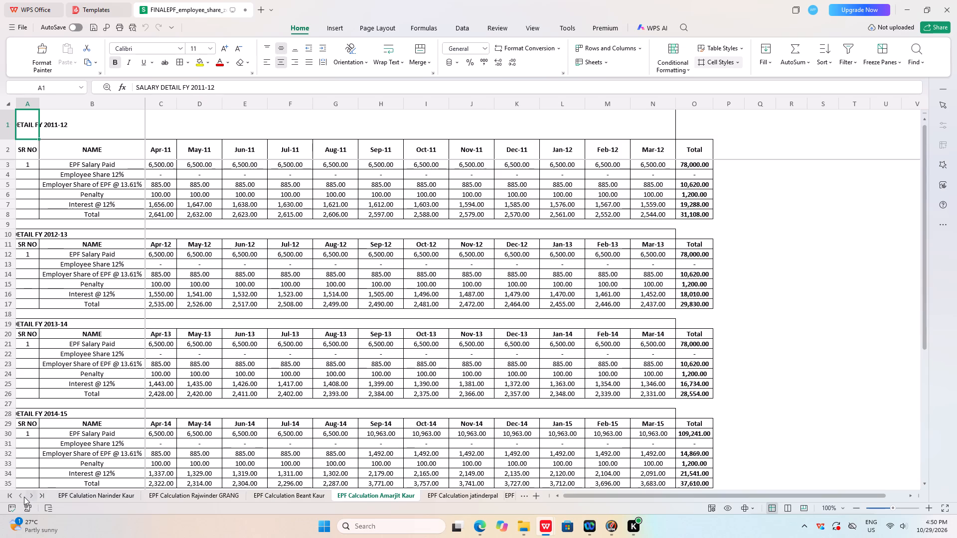
In the narinderjit sheet, clear the #VALUE! penalty, interest and total cells from Oct-26 through the Total column of FY 2026-27.
triple_click(24, 496)
click(495, 496)
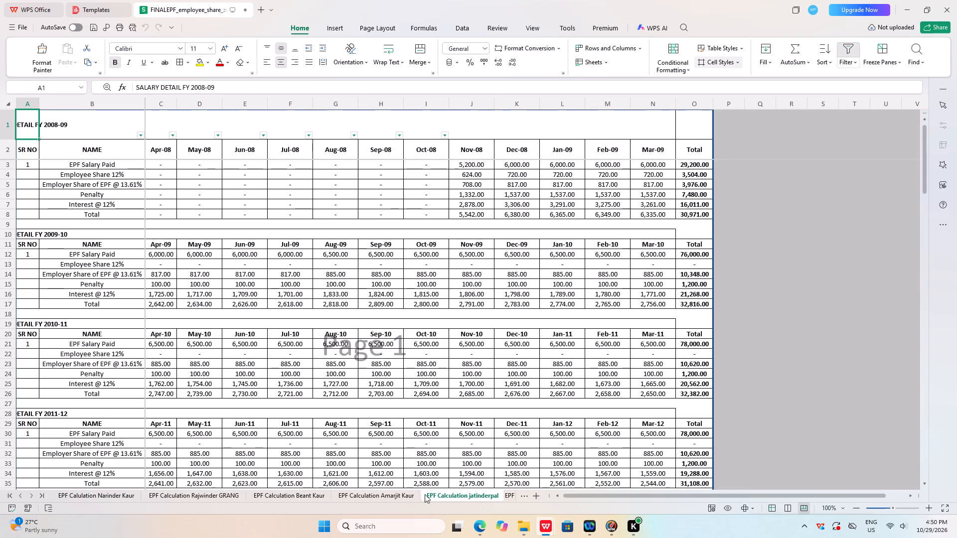
click(509, 496)
click(509, 496)
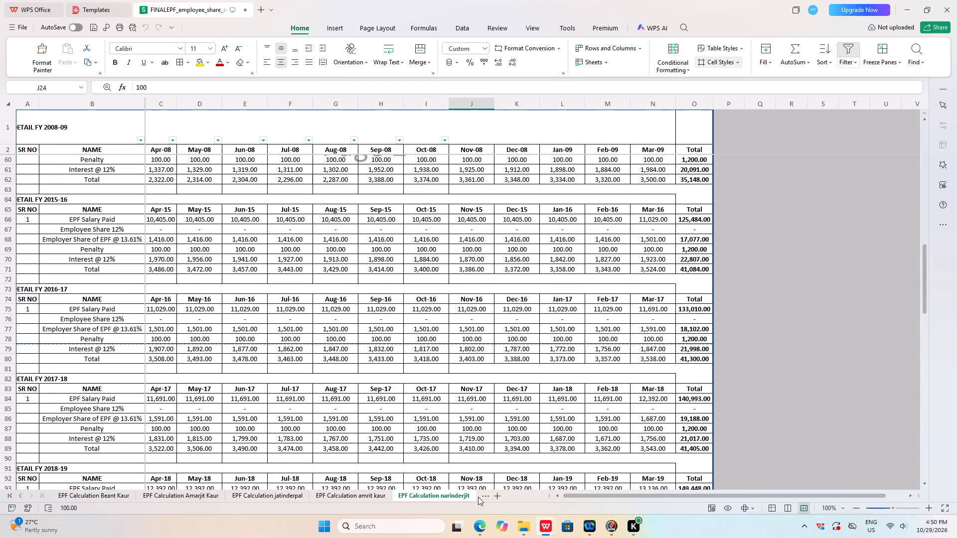
scroll(559, 423, down, 20)
scroll(559, 423, down, 8)
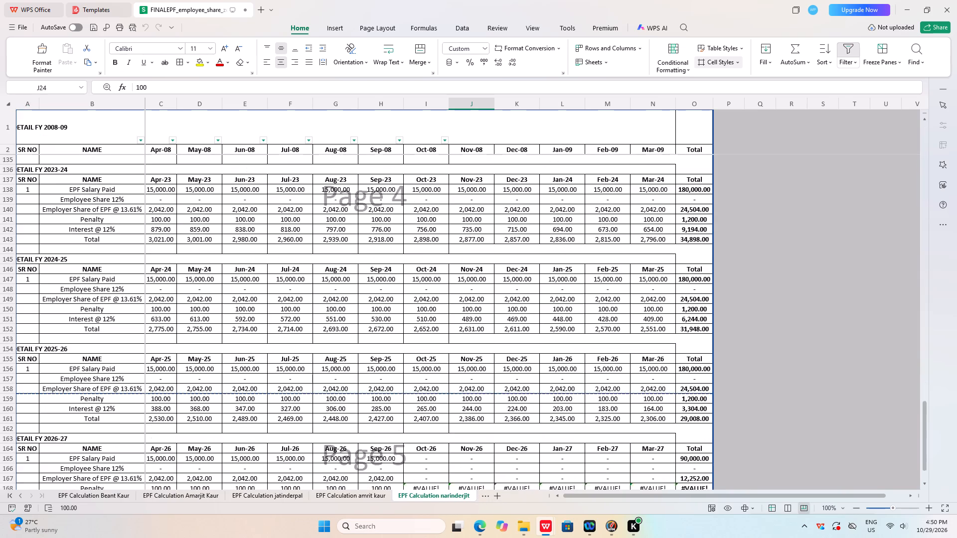
scroll(579, 422, down, 1)
click(670, 445)
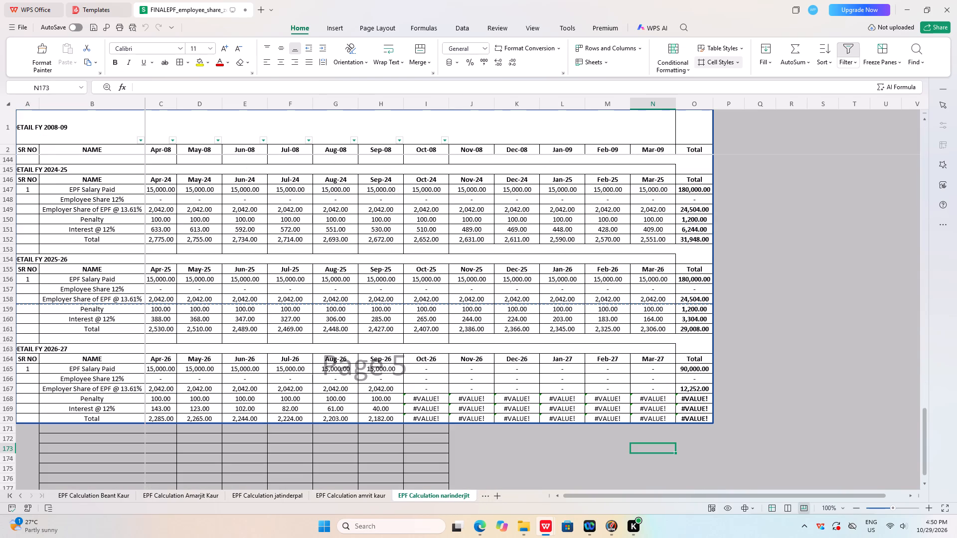
drag(428, 400, 682, 417)
key(Delete)
click(626, 443)
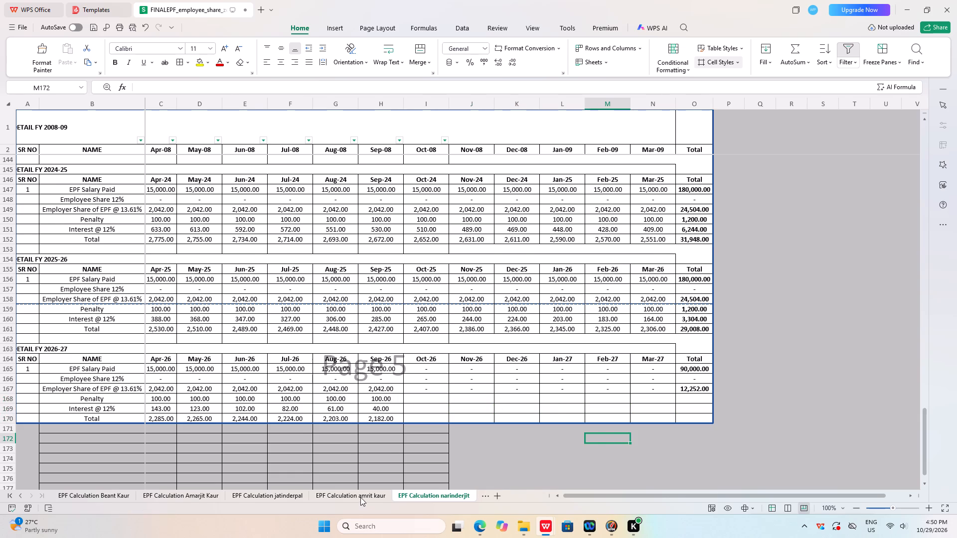
In the amrit sheet, clear the #VALUE! penalty, interest and total cells from Oct-26 through the Total column of FY 2026-27.
click(360, 496)
scroll(515, 433, down, 20)
scroll(515, 433, down, 3)
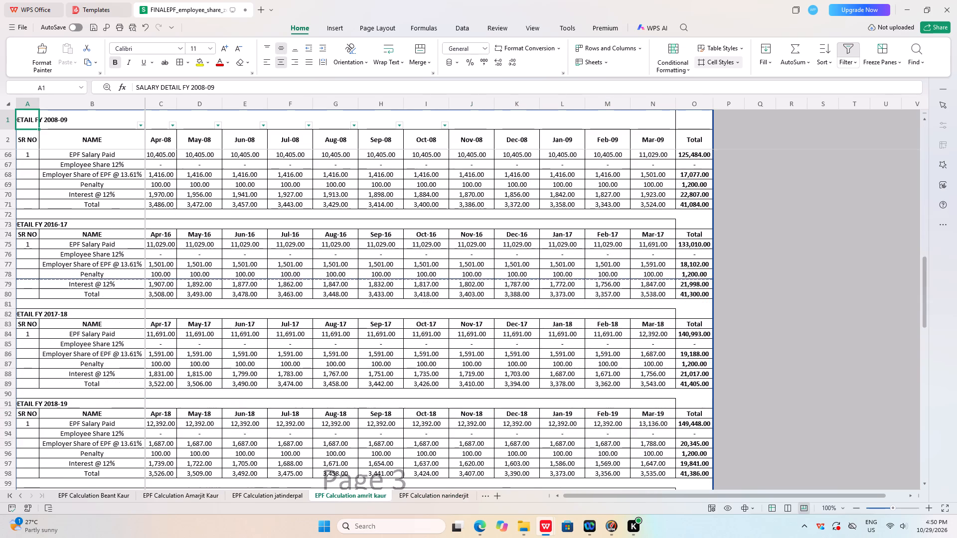
scroll(524, 431, down, 20)
scroll(524, 431, down, 10)
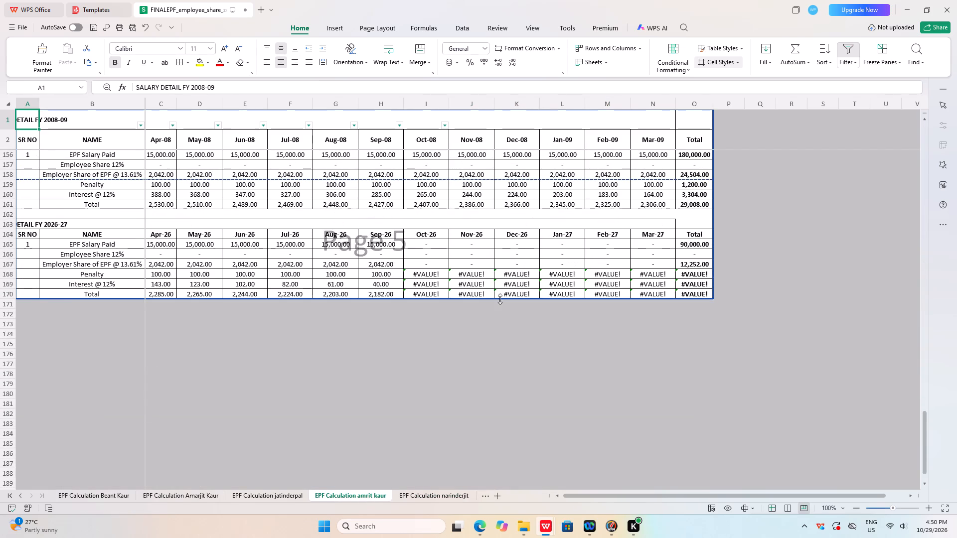
drag(431, 274, 686, 295)
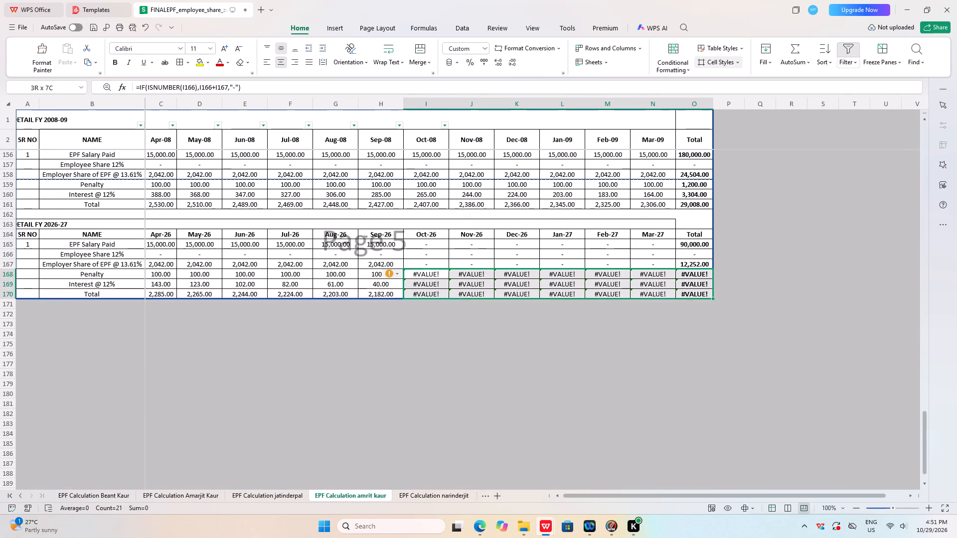
drag(686, 295, 689, 299)
key(Delete)
click(624, 374)
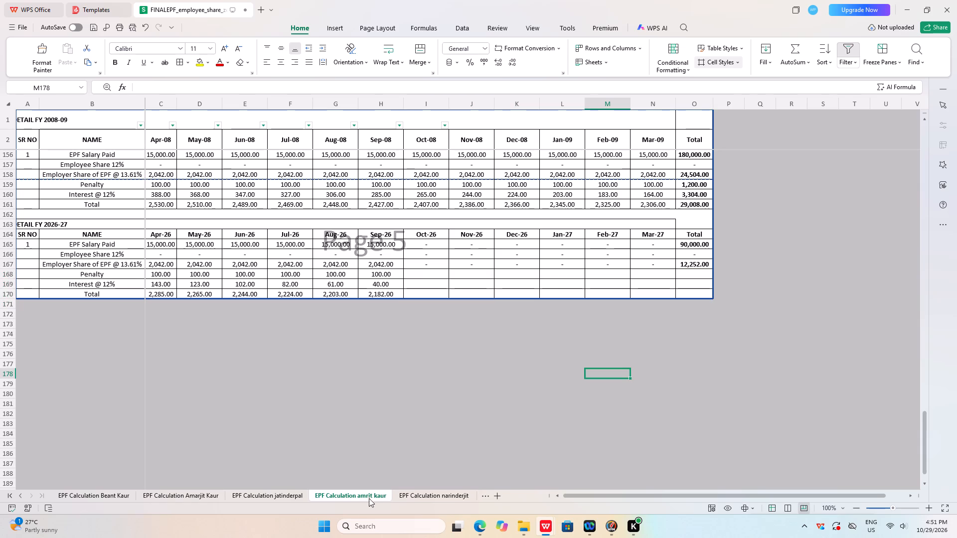
In the jatinderpal sheet, clear the penalty, interest and total cells from Sep-26 through the Total column of FY 2026-27.
click(259, 493)
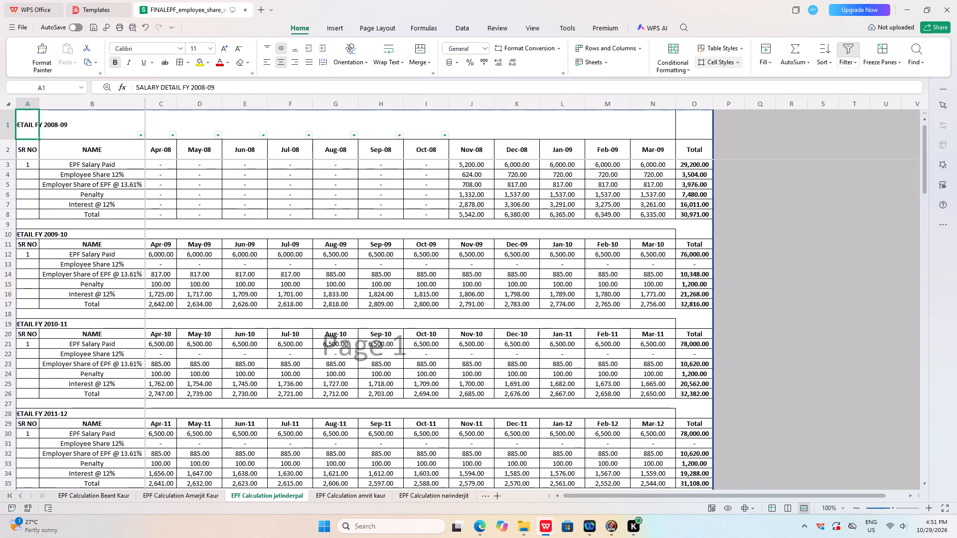
scroll(570, 338, down, 20)
scroll(570, 338, down, 15)
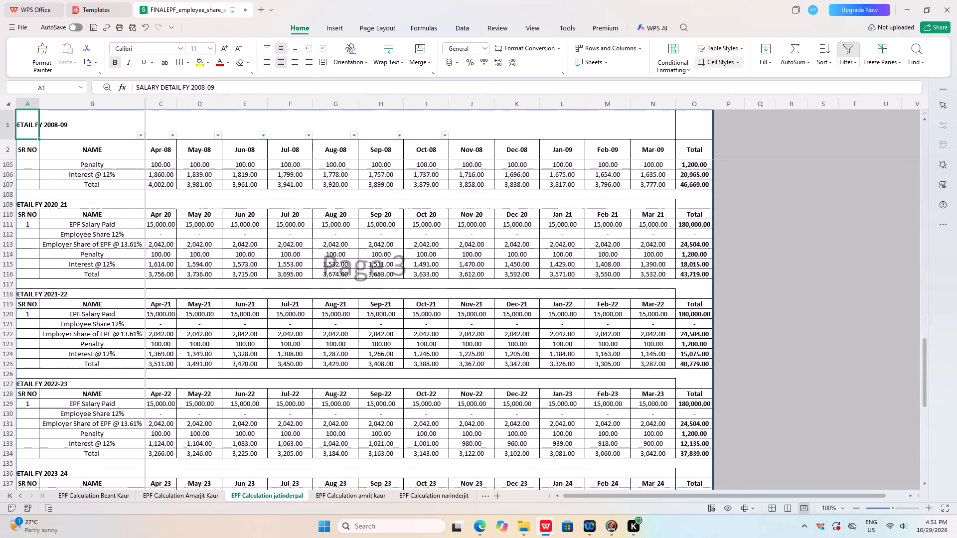
scroll(599, 417, down, 17)
drag(388, 286, 683, 303)
key(Delete)
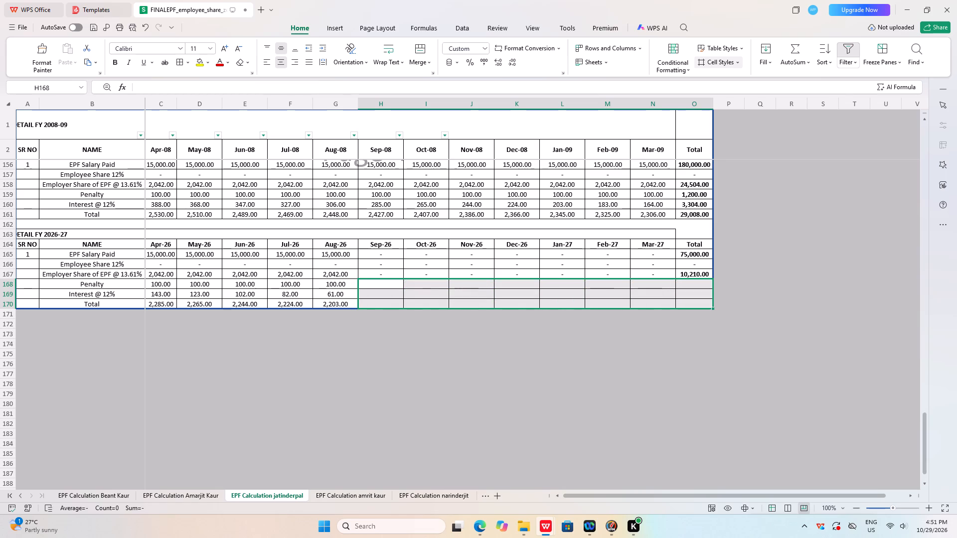
In the Amarjit sheet, clear the #VALUE! penalty, interest and total cells from Nov-16 through the Total column of FY 2016-17.
click(195, 495)
scroll(650, 367, down, 14)
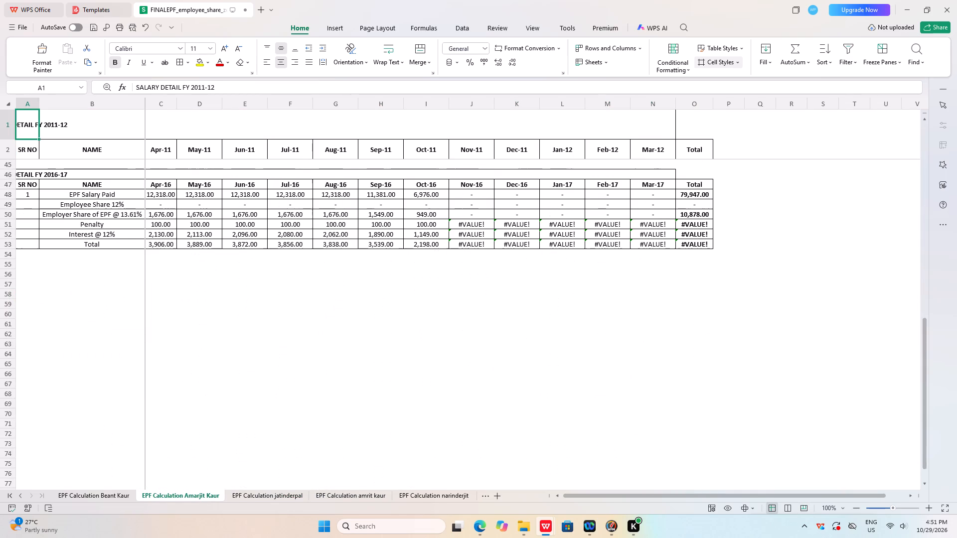
drag(467, 226, 688, 240)
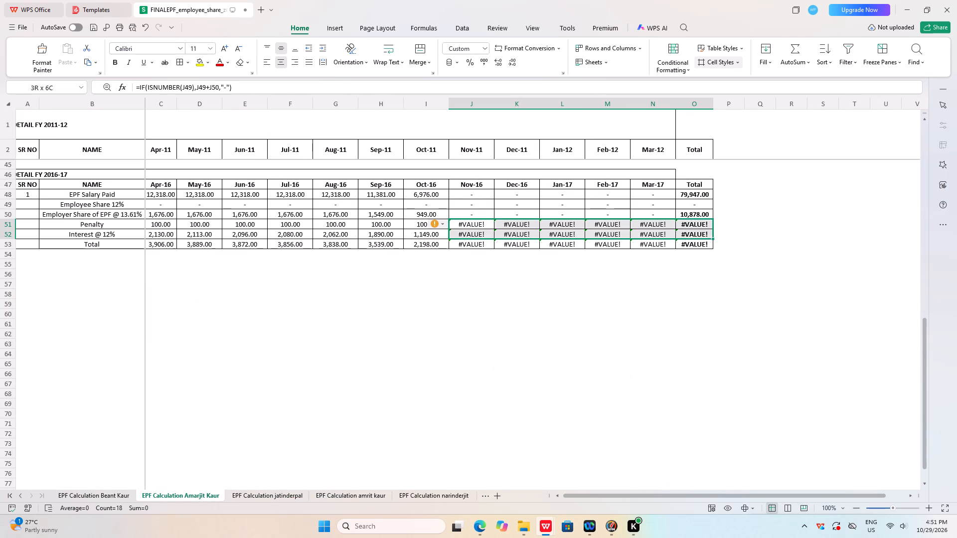
drag(688, 240, 688, 242)
key(Delete)
In the Beant sheet, clear the #VALUE! penalty, interest and total cells from Sep-23 through the Total column of FY 2023-24.
click(114, 494)
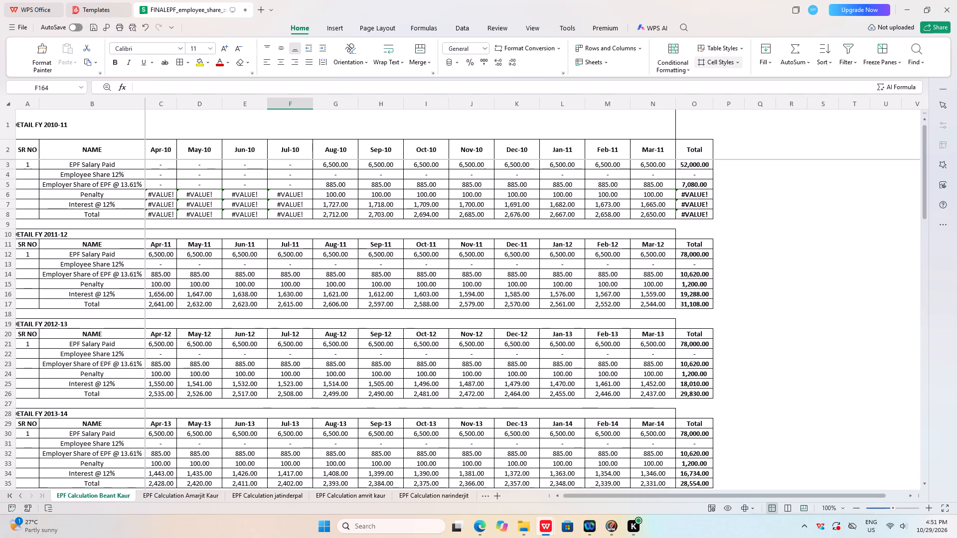
scroll(687, 471, down, 20)
scroll(687, 471, down, 3)
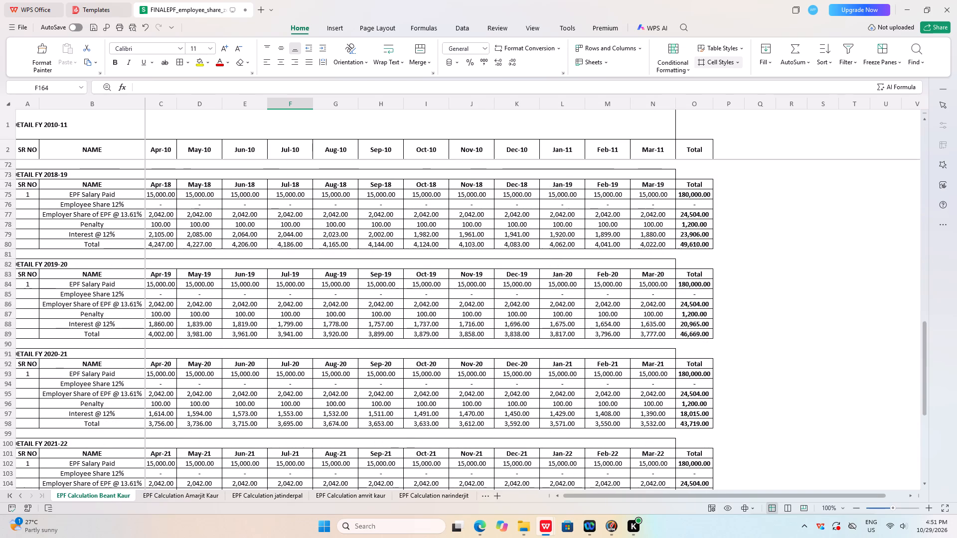
scroll(644, 444, down, 9)
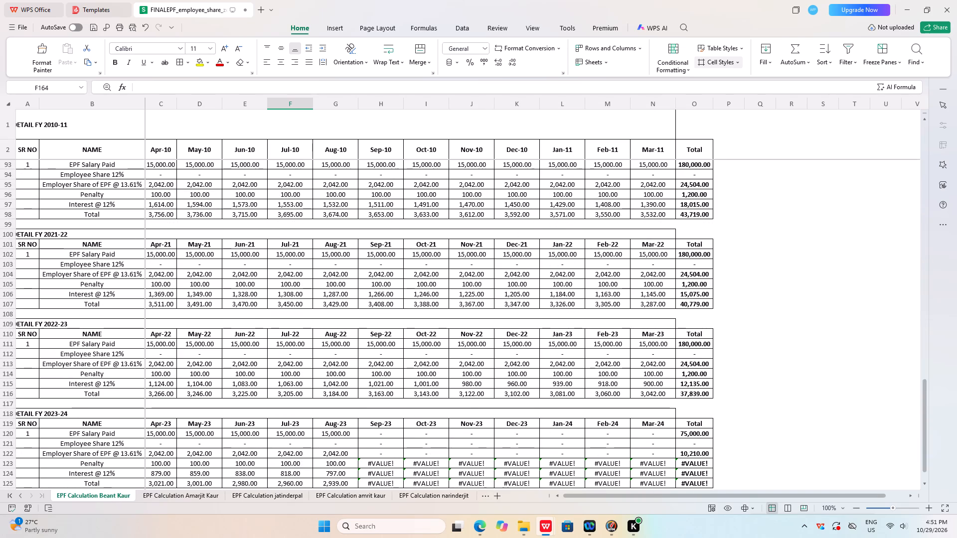
drag(384, 402, 685, 413)
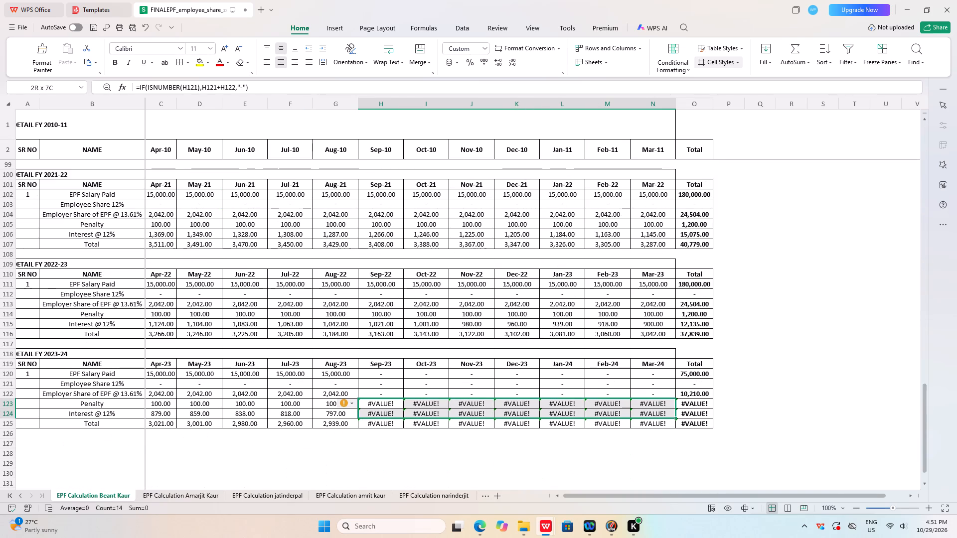
drag(685, 413, 691, 425)
key(Delete)
click(542, 459)
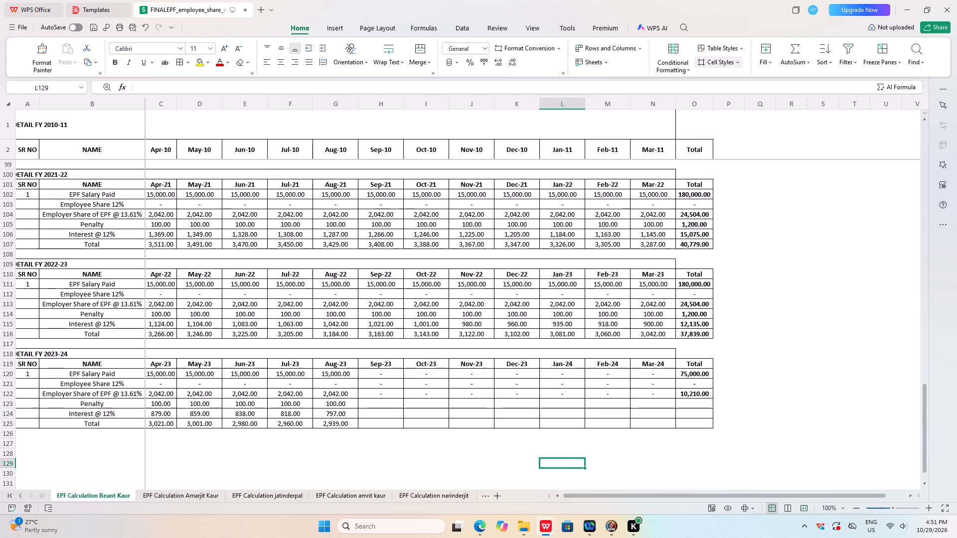
In the Rajwinder sheet, clear the #VALUE! penalty, interest and total cells from Jan-22 through the Total column of FY 2021-22.
double_click(21, 497)
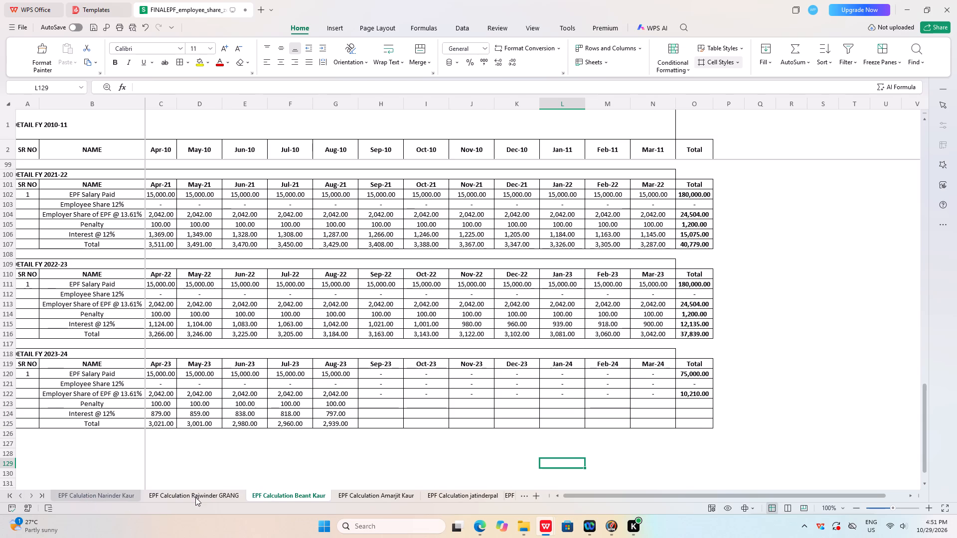
click(196, 496)
scroll(391, 403, down, 13)
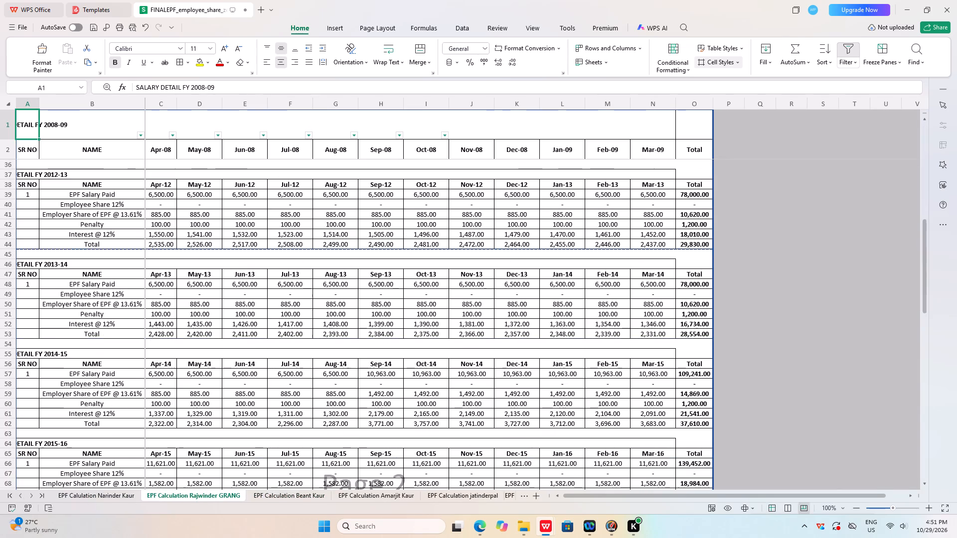
scroll(518, 439, down, 20)
scroll(518, 439, down, 2)
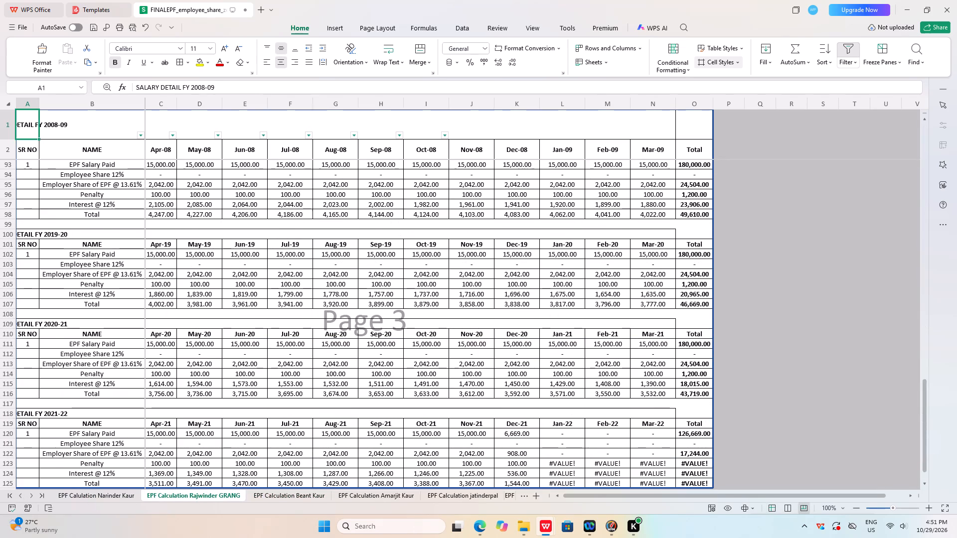
drag(557, 341, 694, 363)
key(Delete)
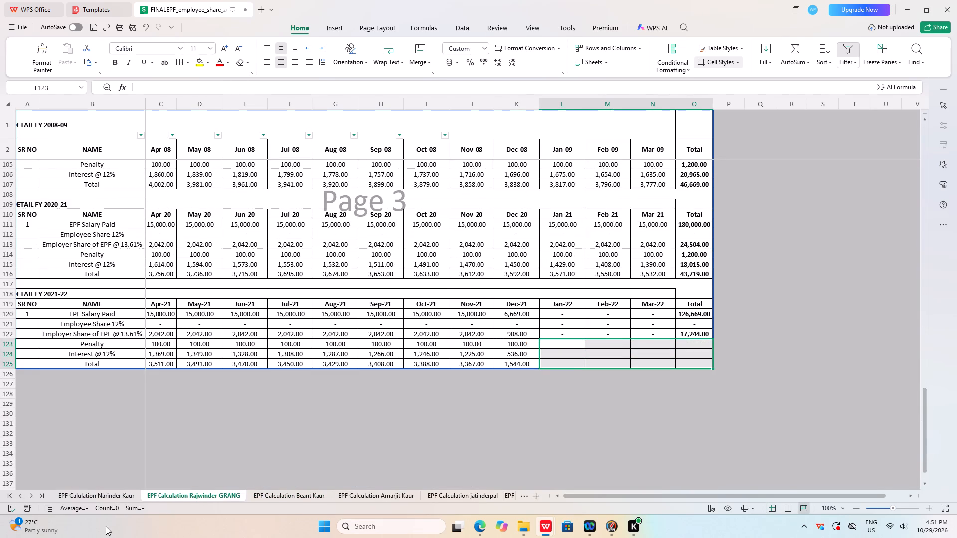
In the Narinder sheet, clear the penalty, interest and total cells from Jan-22 through the Total column of FY 2021-22.
click(103, 496)
drag(546, 342, 686, 363)
key(Delete)
click(550, 446)
Delete the worksheet named "new sheet" from the workbook.
double_click(21, 497)
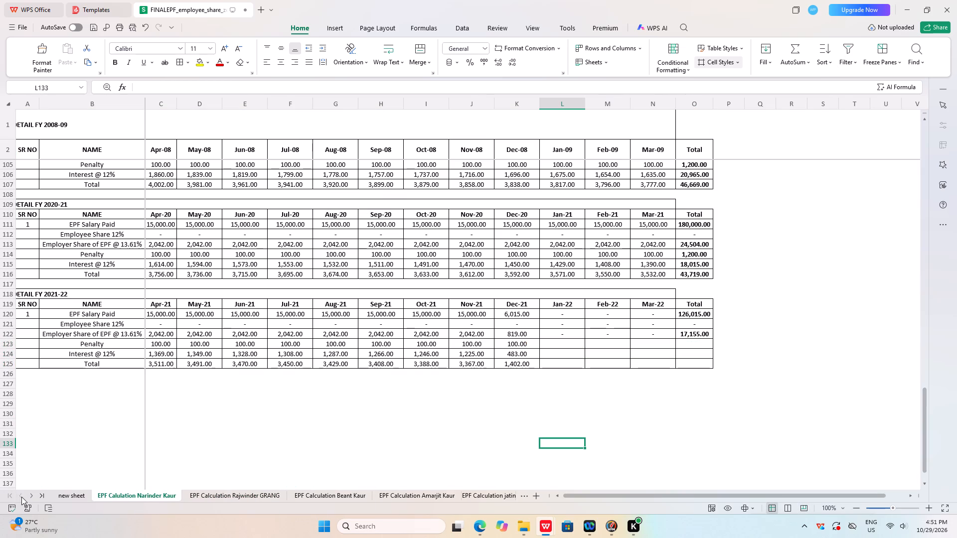
click(136, 498)
click(75, 496)
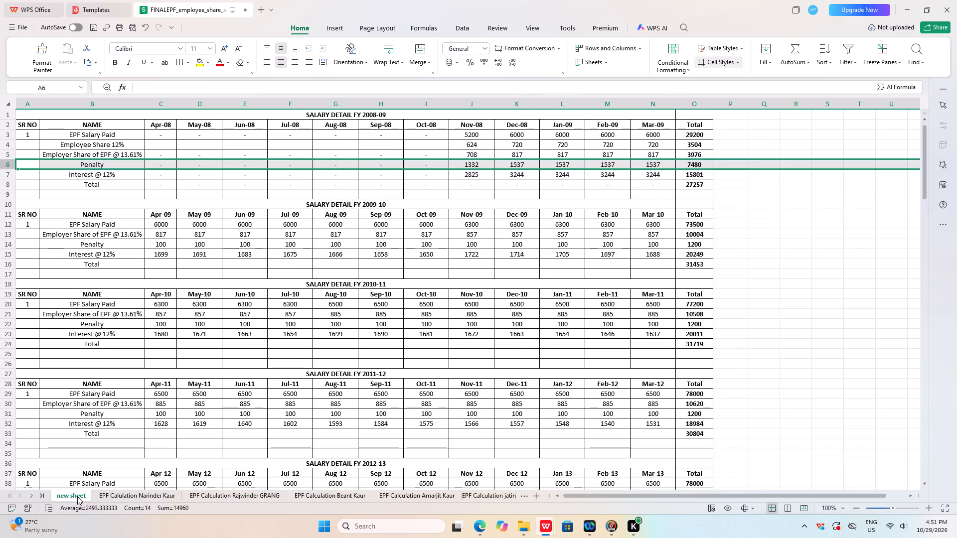
click(319, 399)
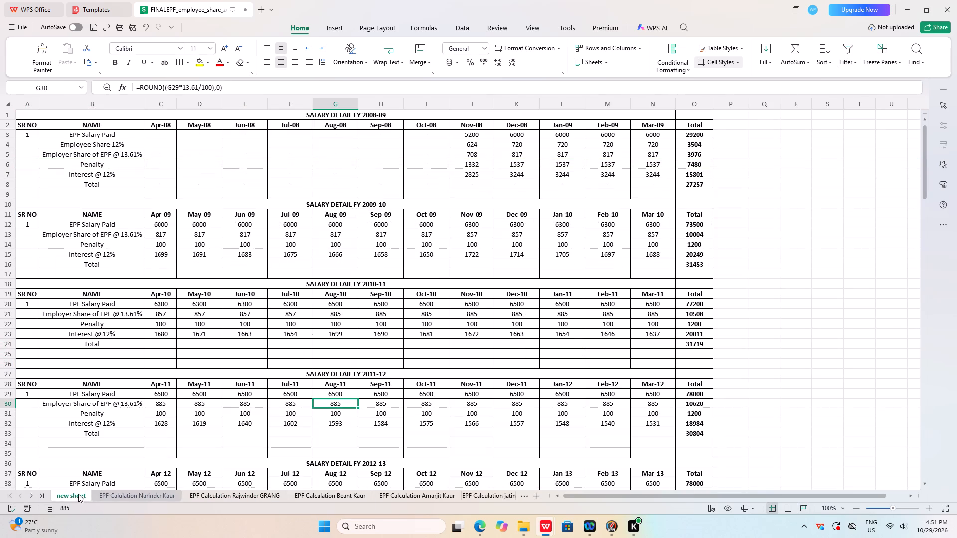
click(78, 494)
right_click(78, 494)
click(113, 280)
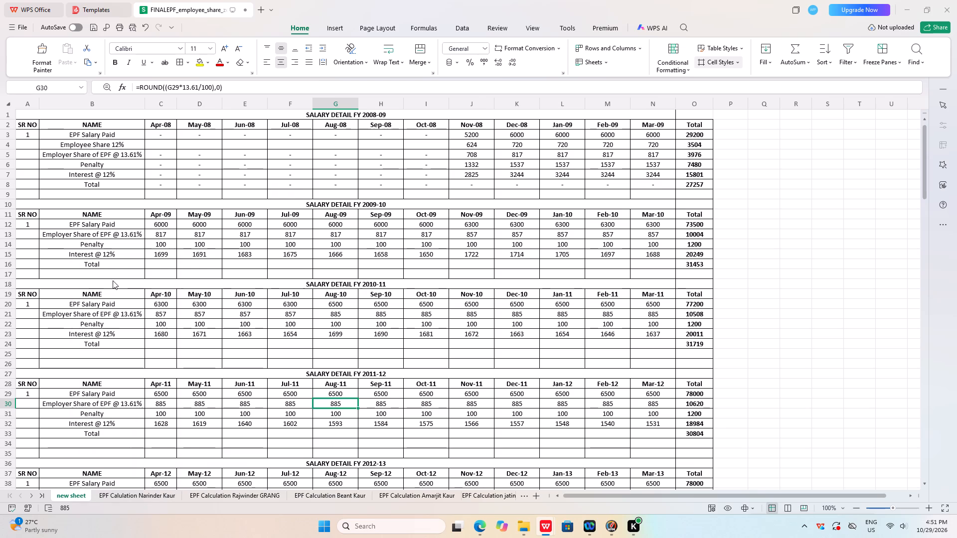
click(504, 276)
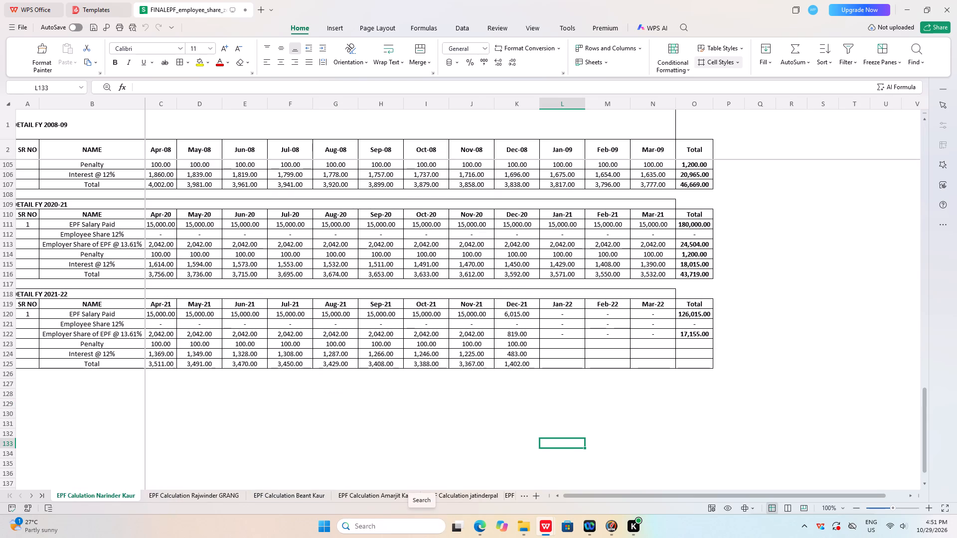
Save the workbook to the Desktop as an .xlsx file named MANMEET.
click(27, 24)
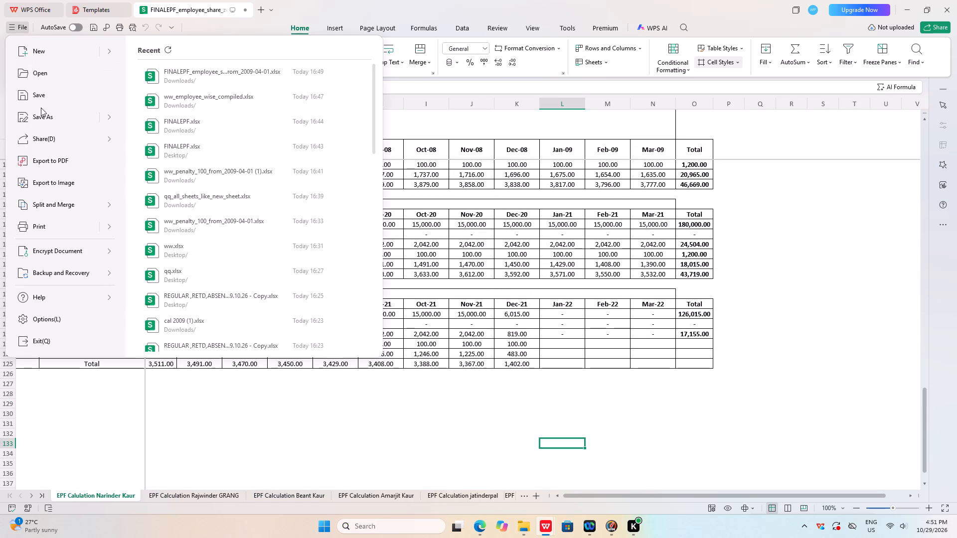
click(42, 117)
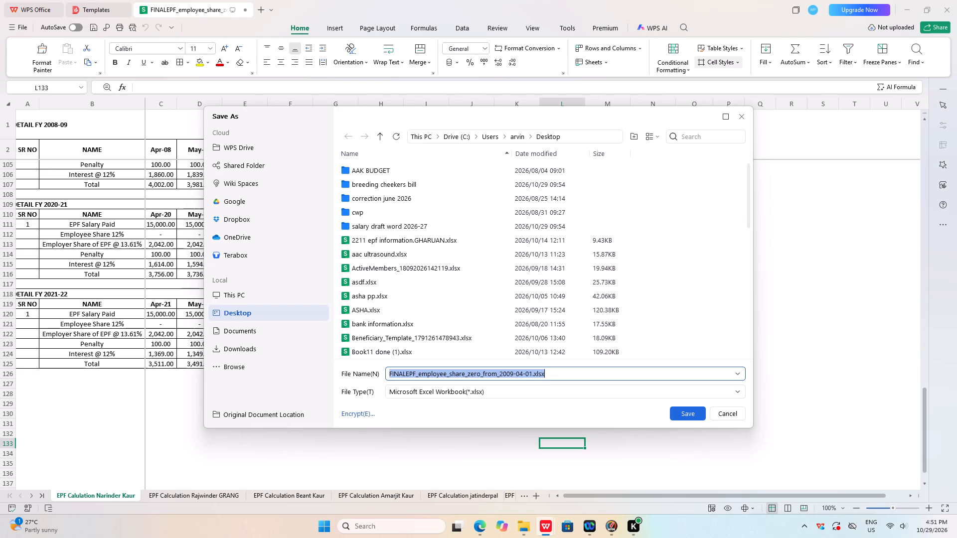
drag(556, 375, 304, 386)
text(MANME)
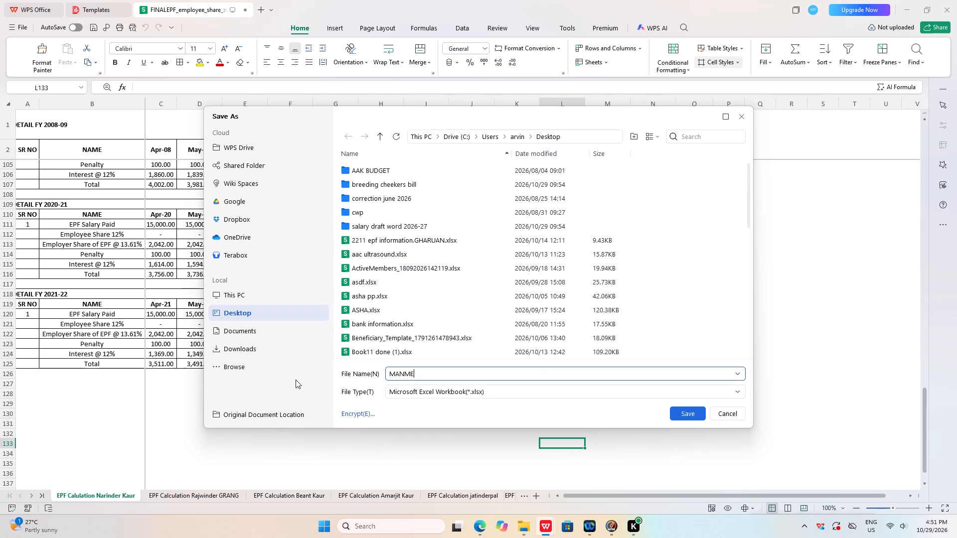
text(ET)
scroll(352, 256, up, 4)
click(250, 310)
click(687, 409)
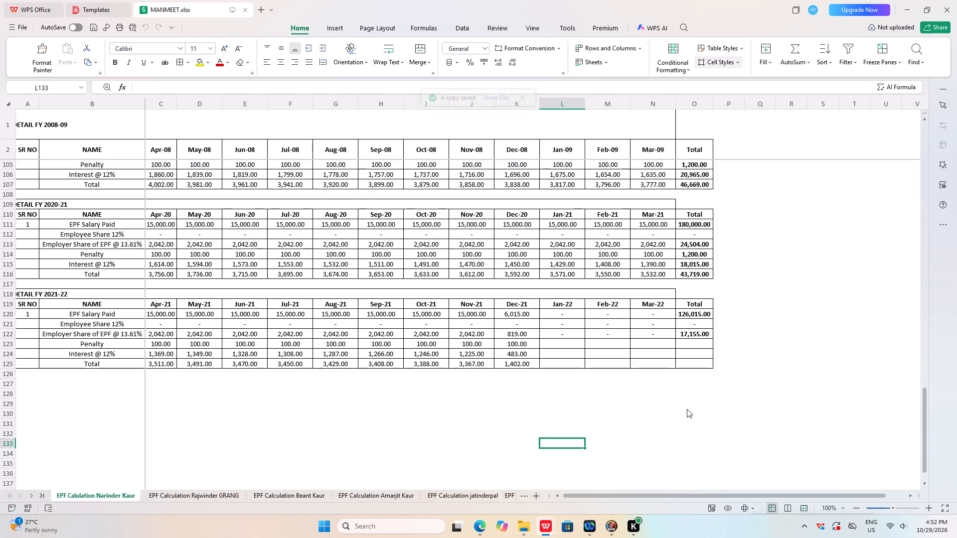
click(675, 415)
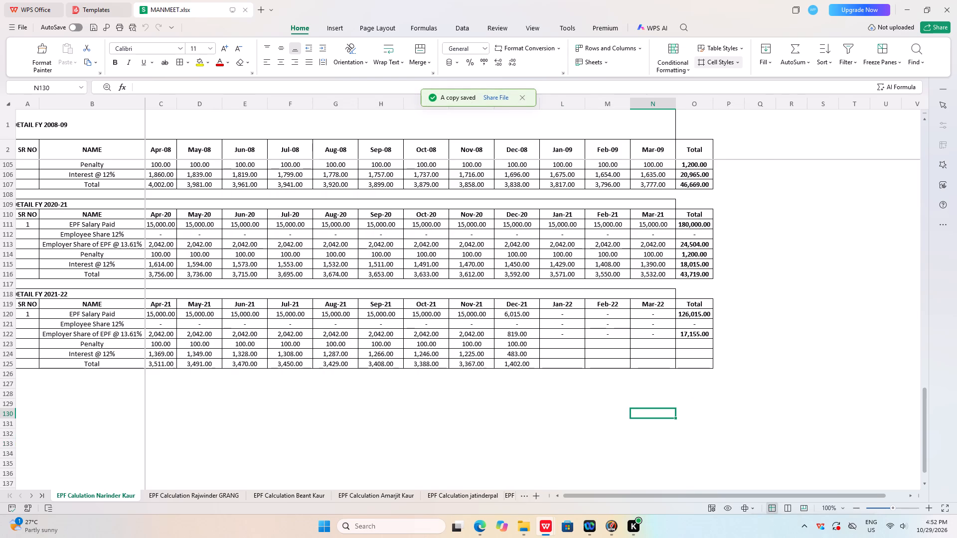
Review the yearly salary, employer share, penalty, interest and total rows in the Narinder sheet.
scroll(220, 305, up, 2)
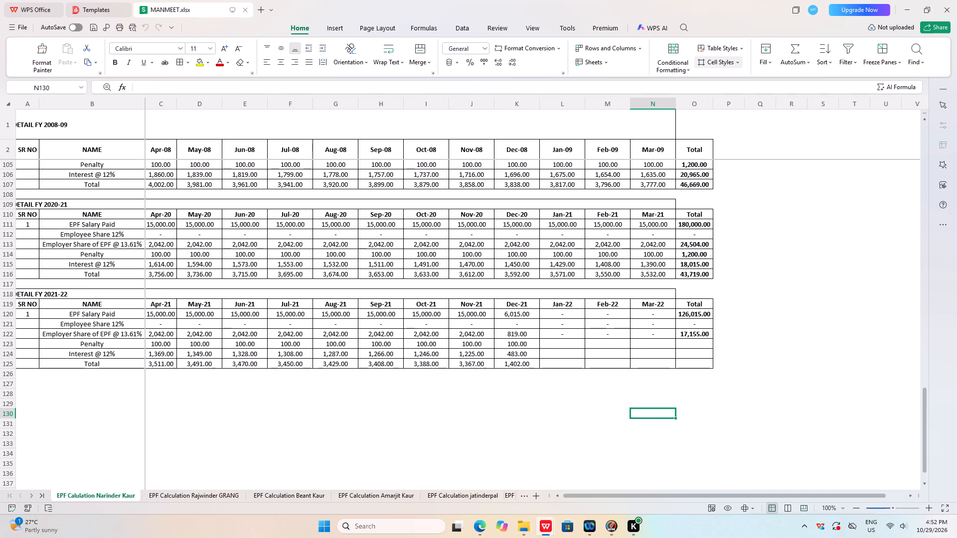
scroll(220, 305, up, 20)
scroll(220, 305, up, 1)
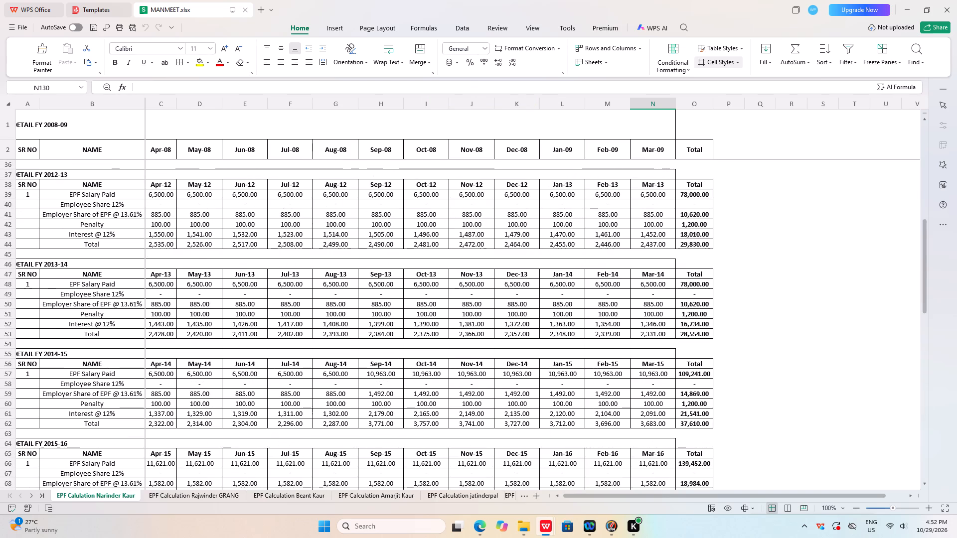
scroll(254, 285, down, 2)
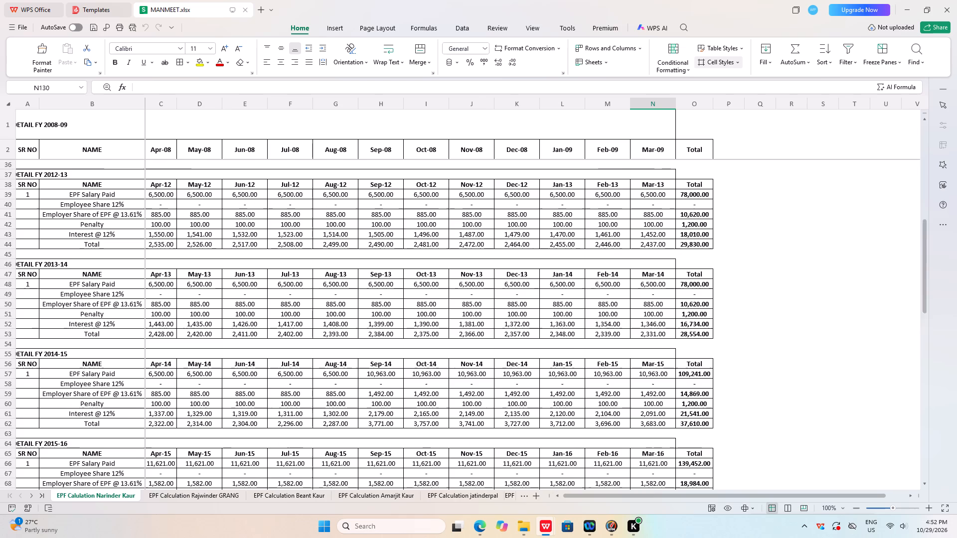
scroll(254, 285, down, 9)
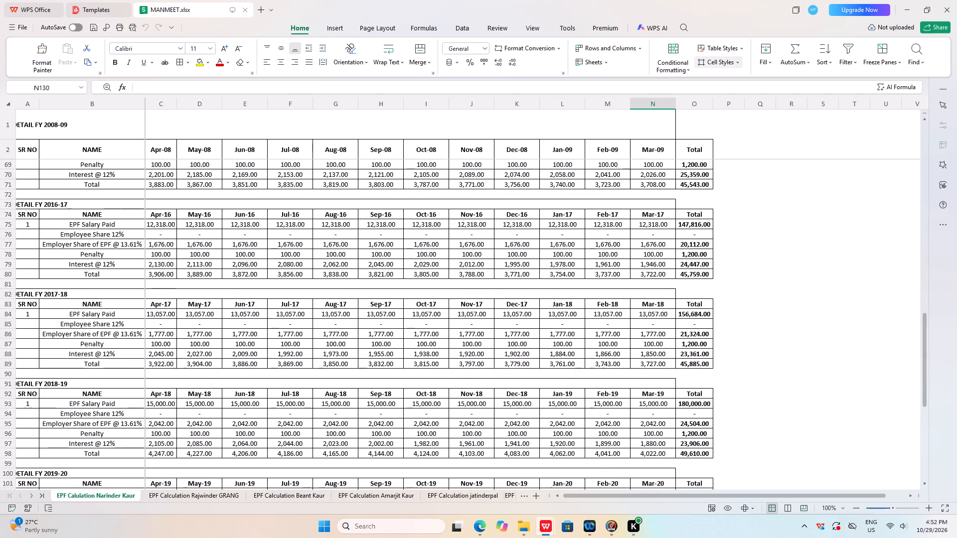
scroll(254, 287, down, 5)
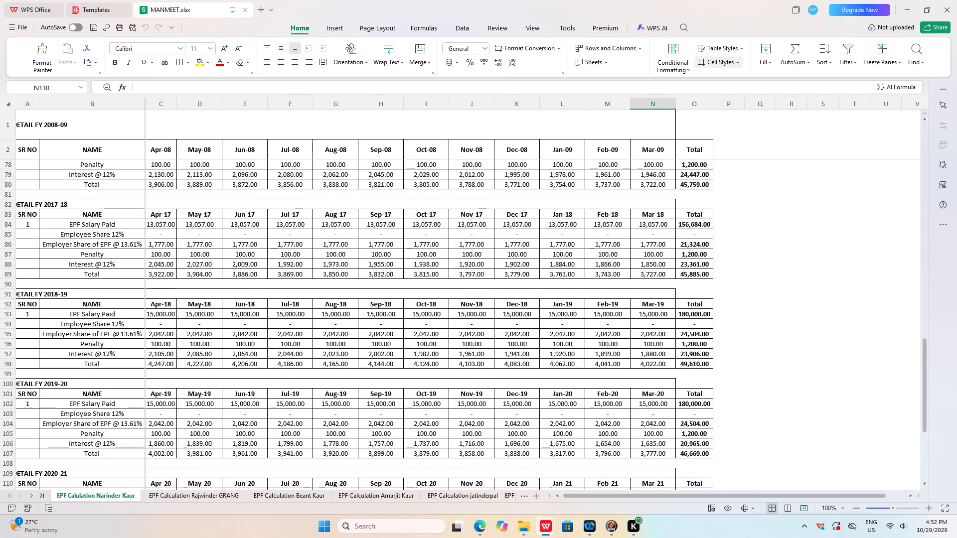
scroll(254, 287, down, 5)
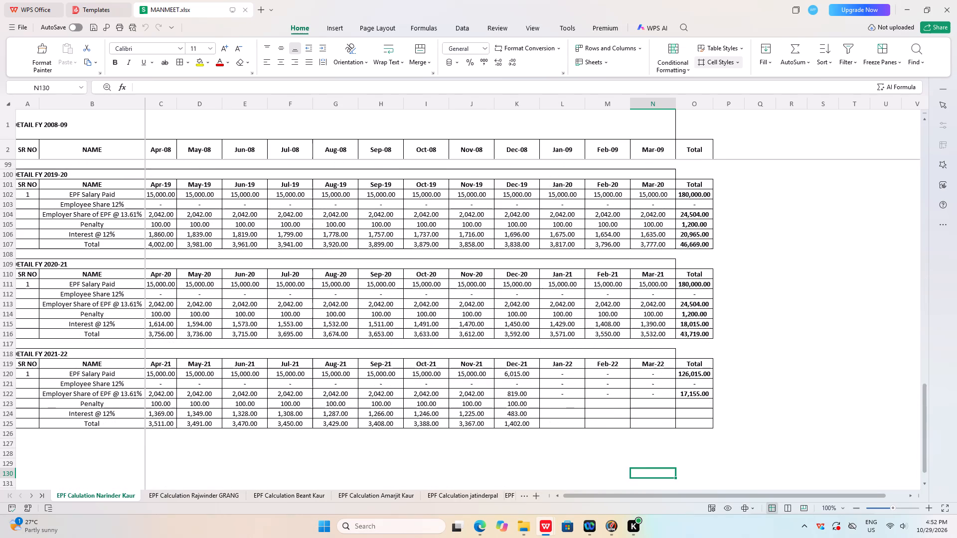
scroll(777, 373, up, 10)
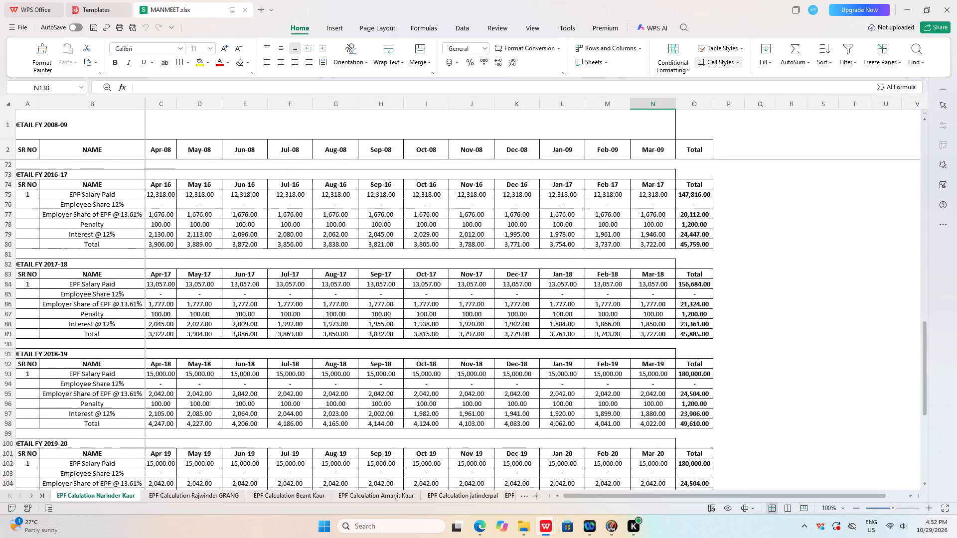
scroll(777, 373, up, 12)
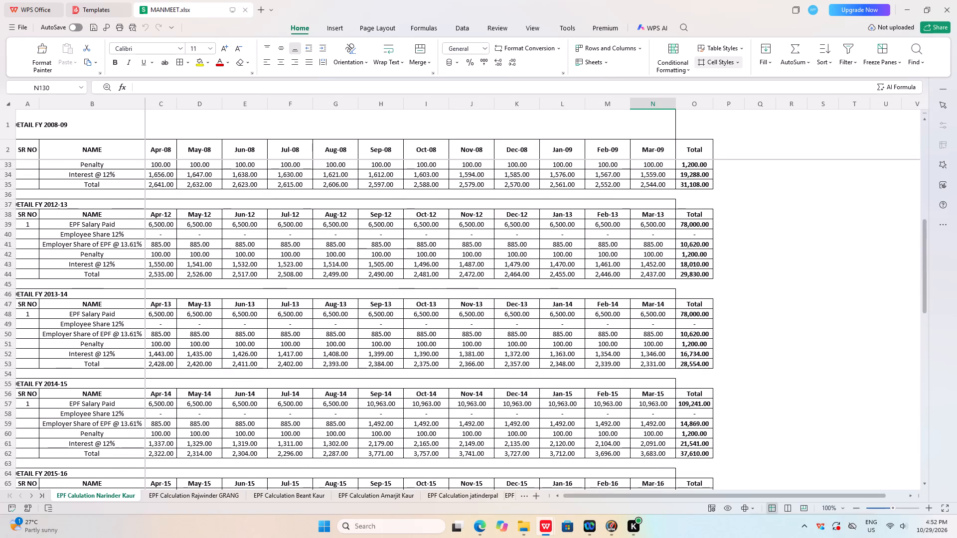
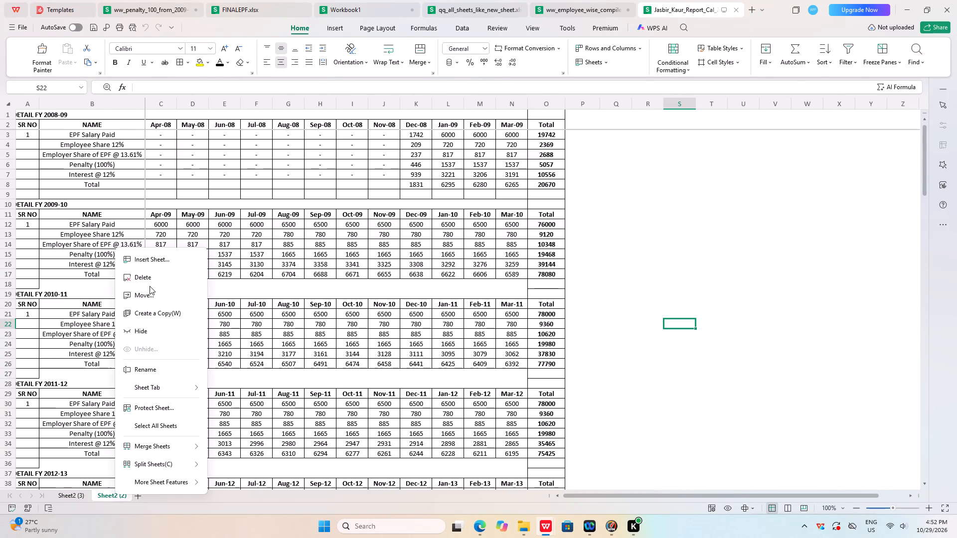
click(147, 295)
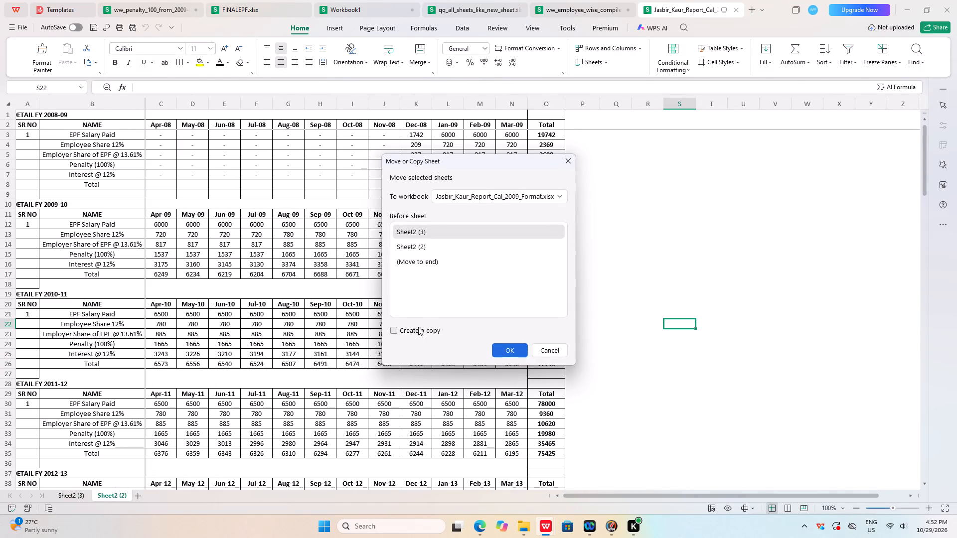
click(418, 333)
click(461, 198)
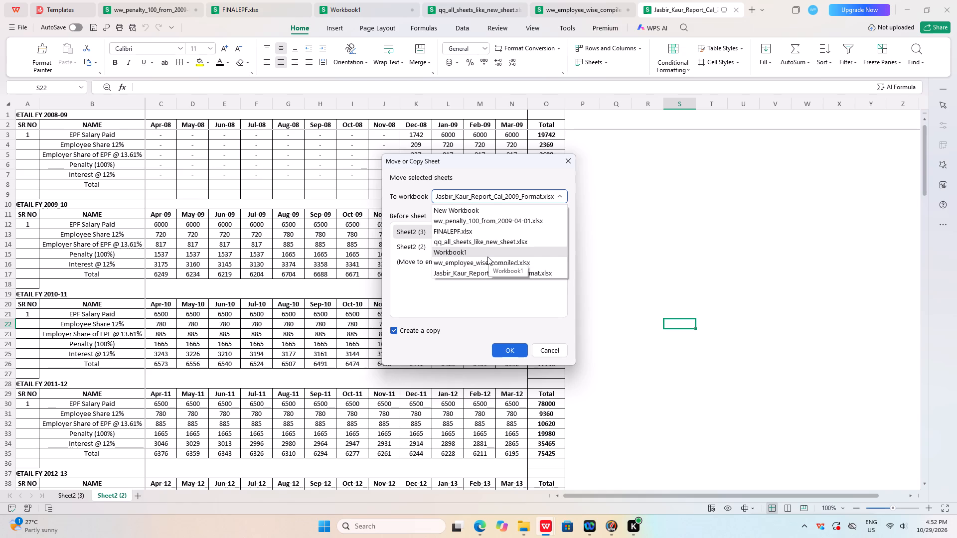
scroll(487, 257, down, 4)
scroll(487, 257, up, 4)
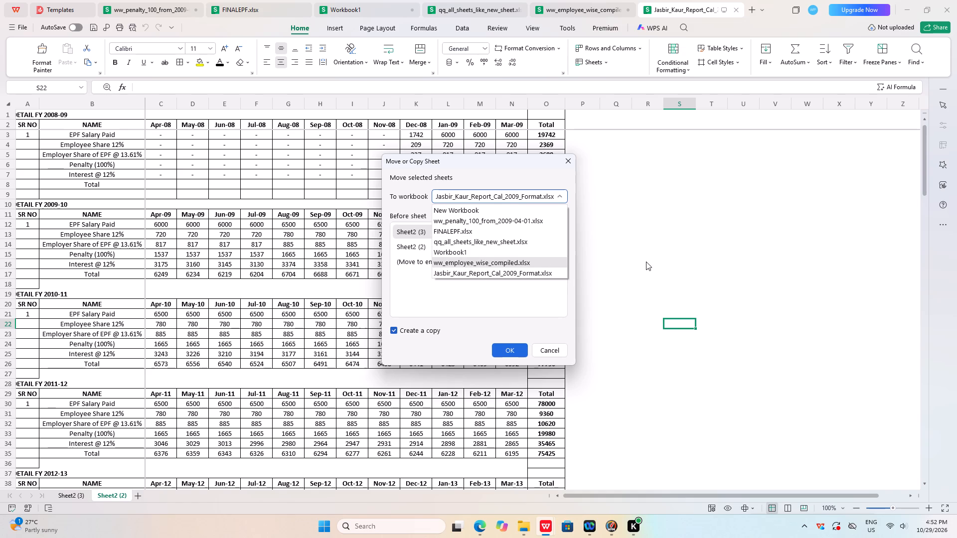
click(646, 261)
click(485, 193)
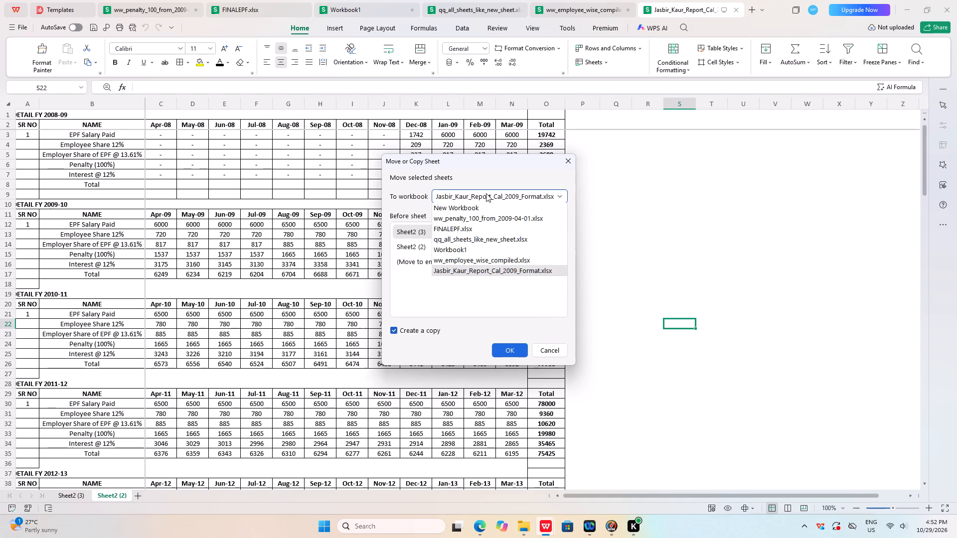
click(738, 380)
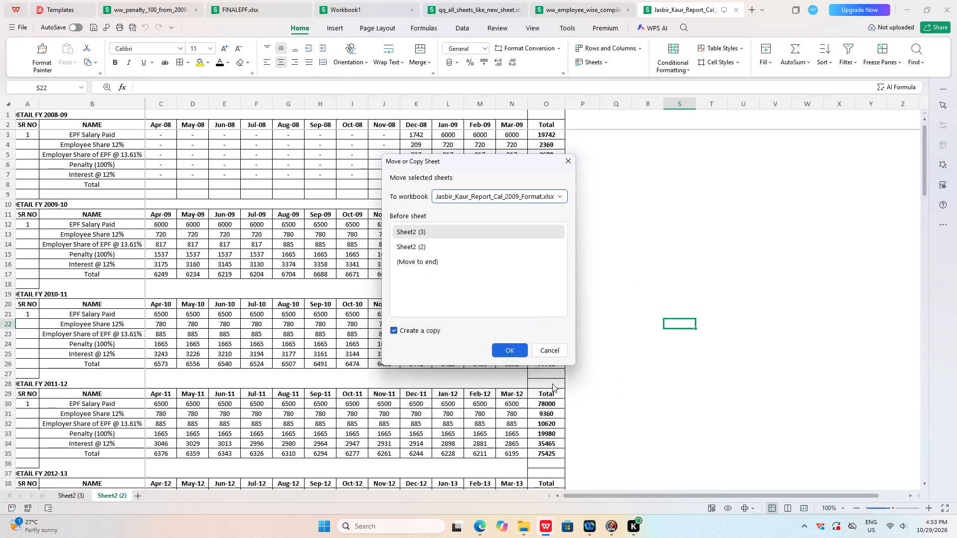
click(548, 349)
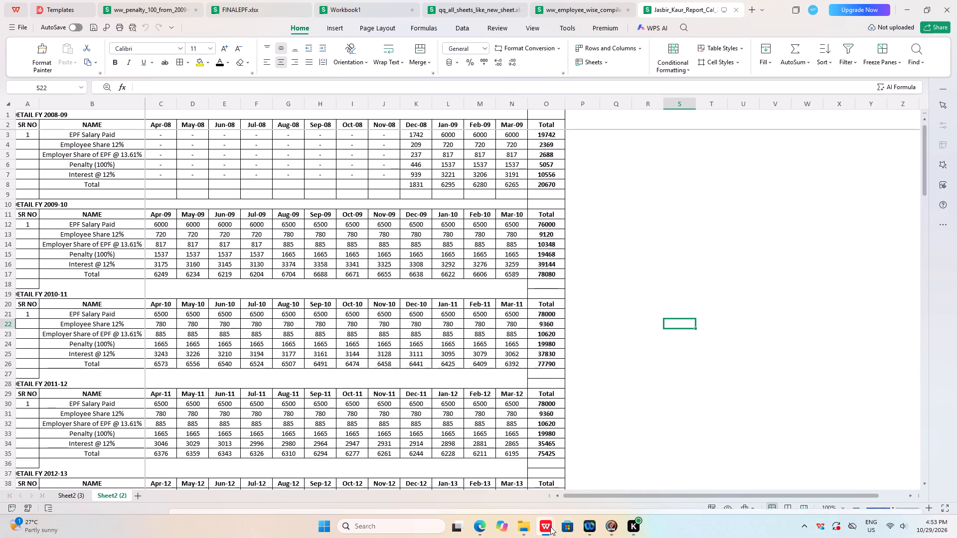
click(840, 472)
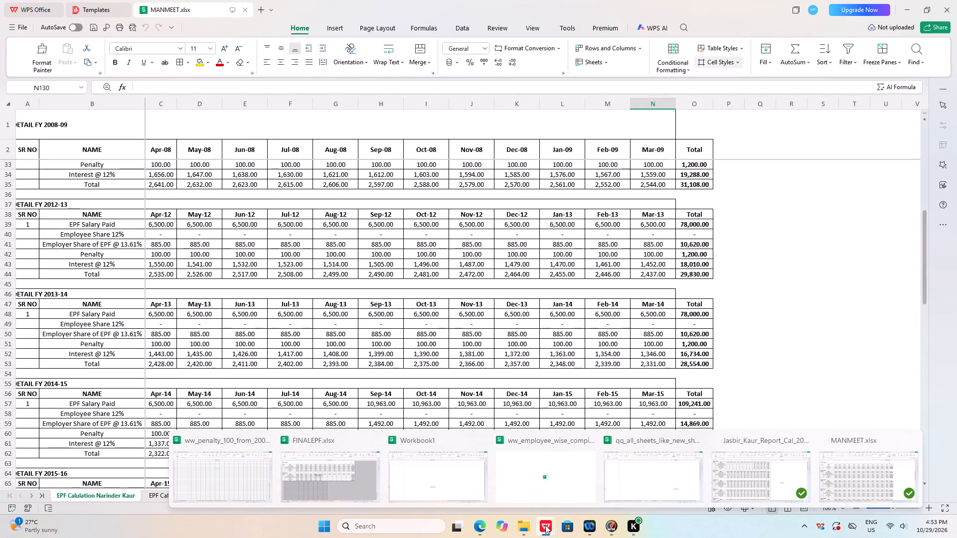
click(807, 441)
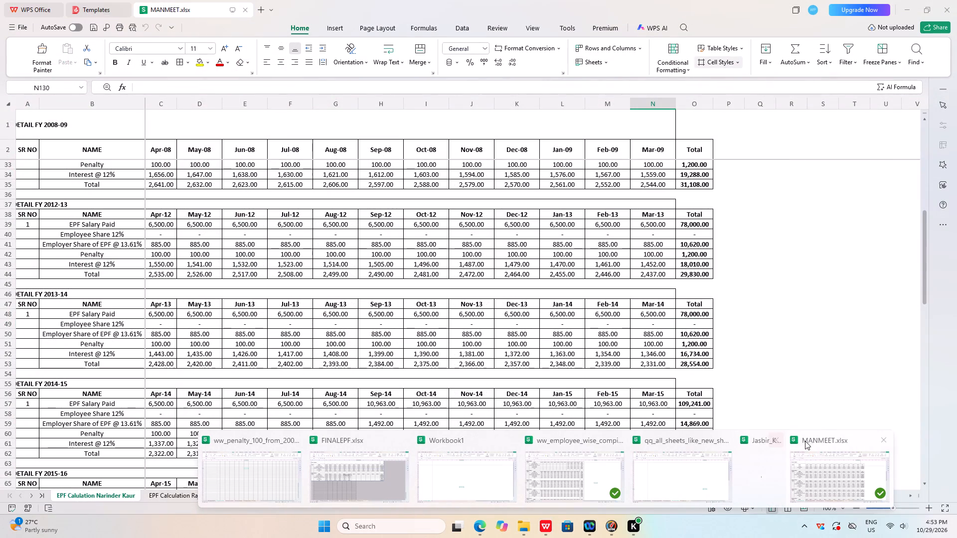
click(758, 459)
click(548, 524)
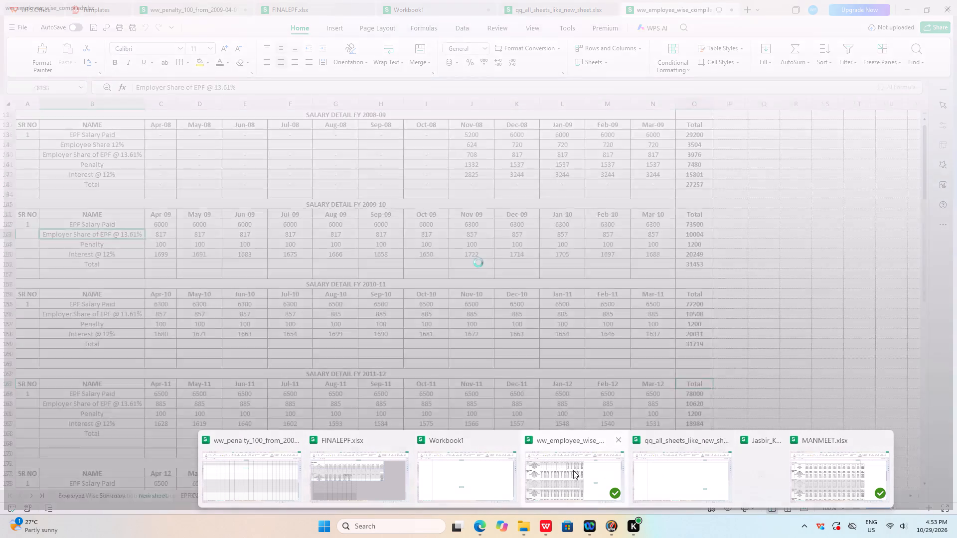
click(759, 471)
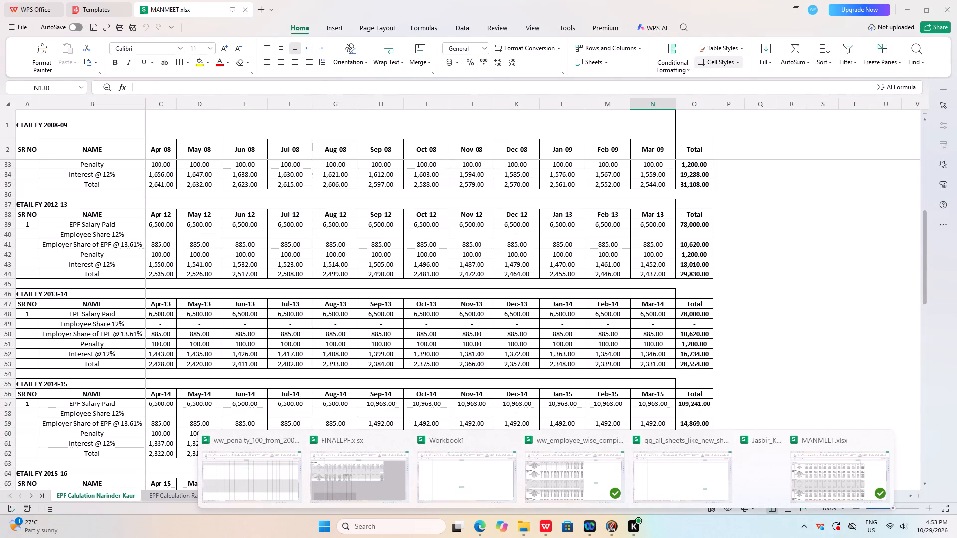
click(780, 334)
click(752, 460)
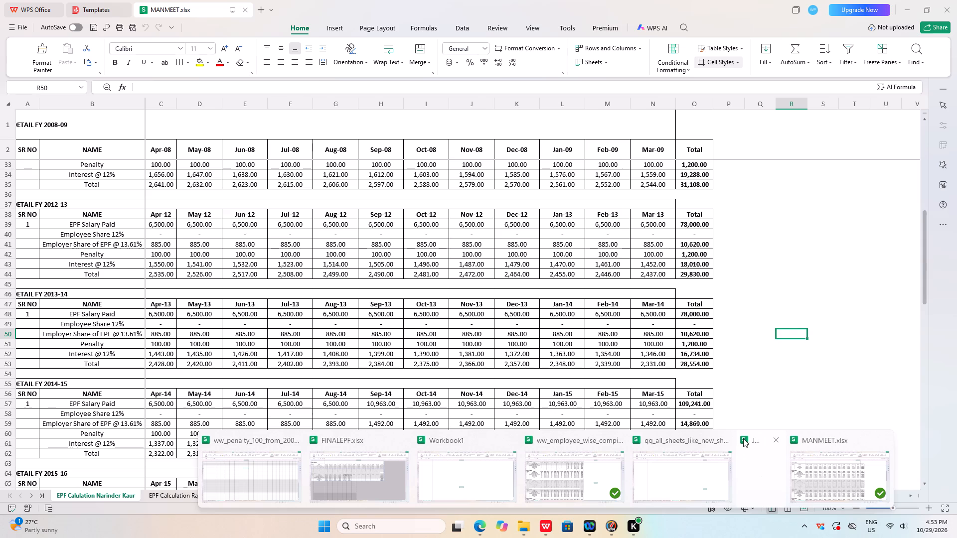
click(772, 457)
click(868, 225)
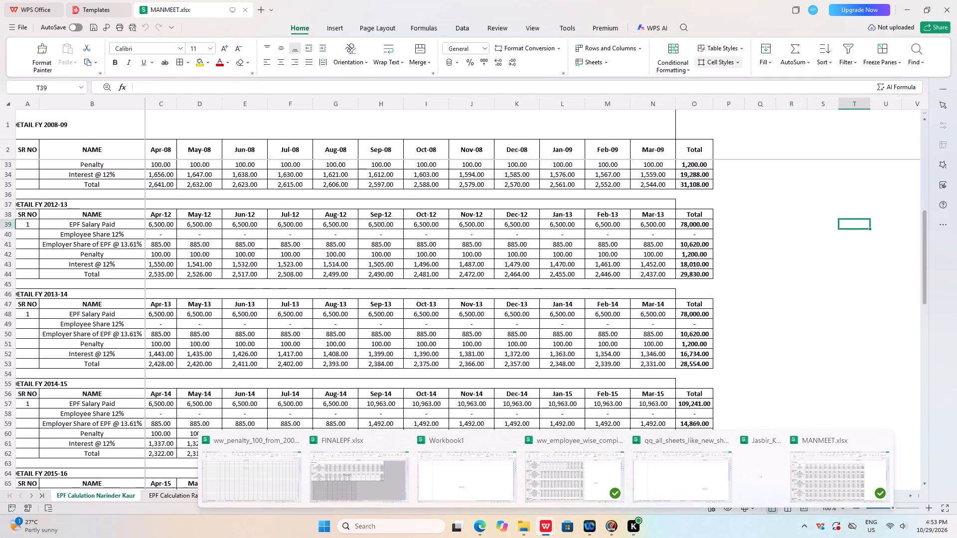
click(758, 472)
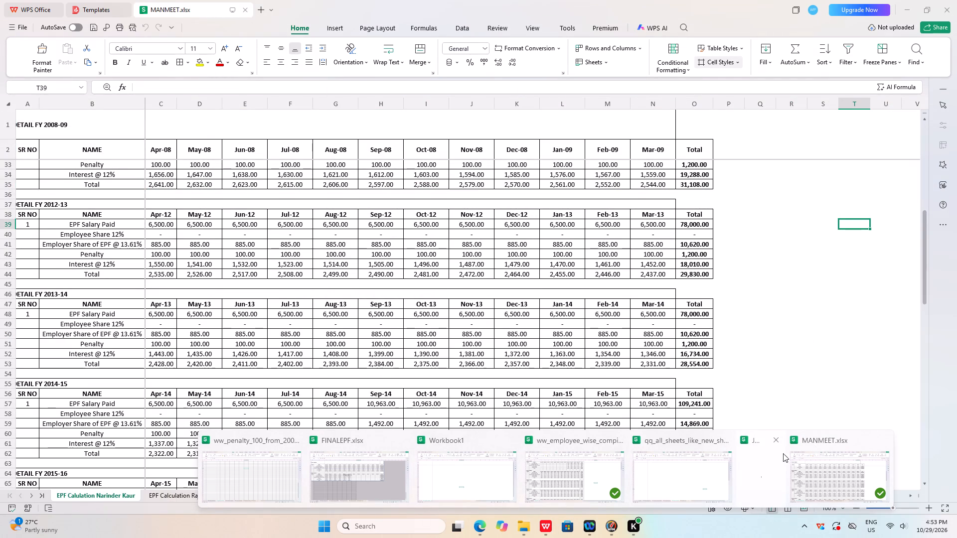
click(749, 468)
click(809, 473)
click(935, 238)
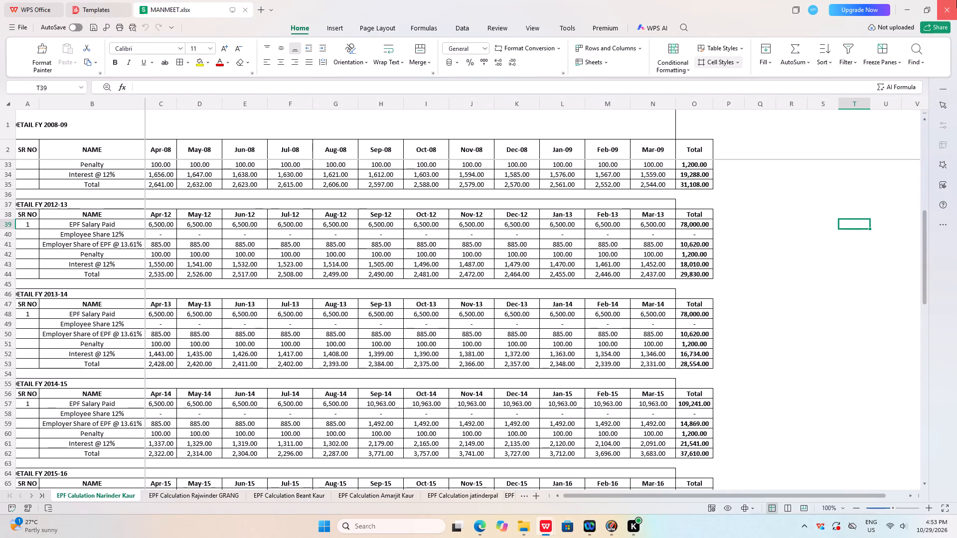
Switch to the window holding Workbook1, FINALEPF.xlsx and the other older EPF workbooks and close it.
click(545, 522)
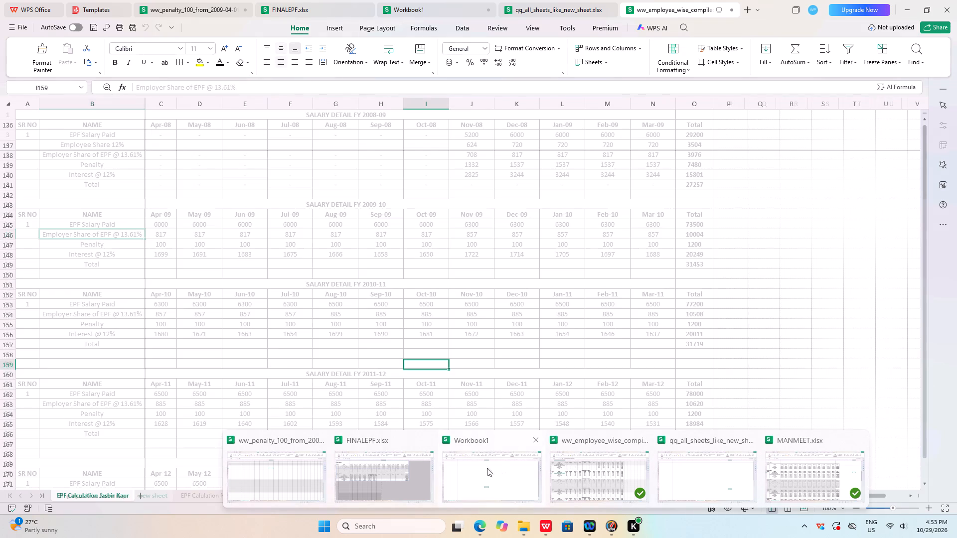
click(477, 468)
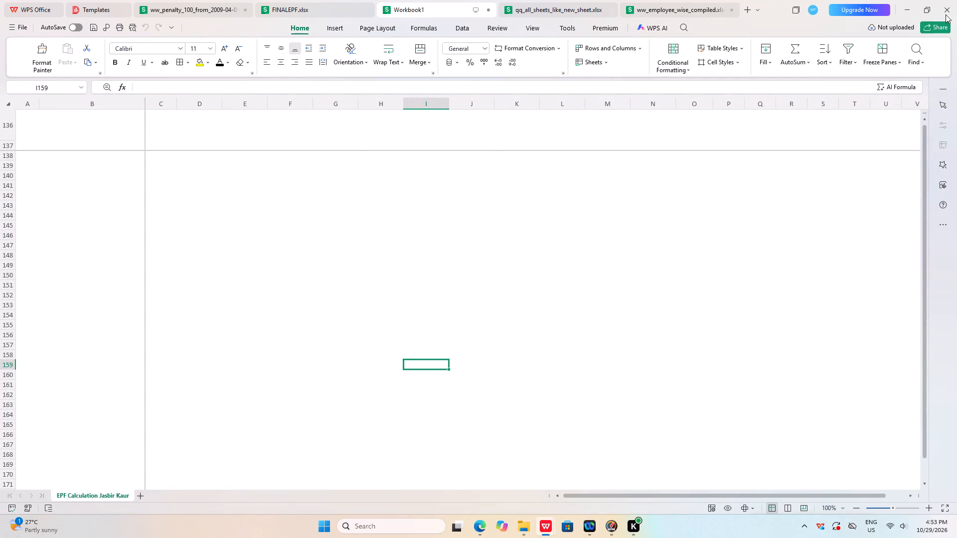
click(946, 12)
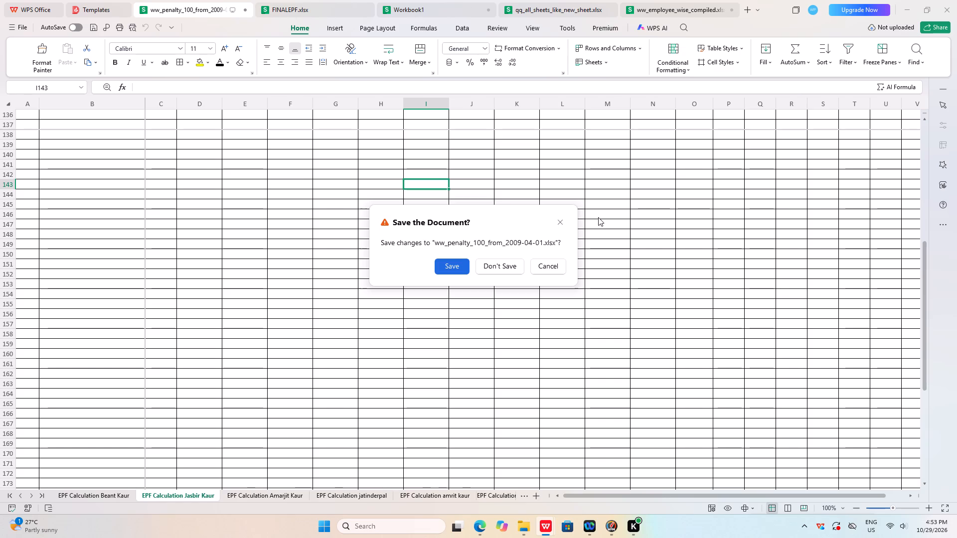
Bring the MANMEET.xlsx window forward and open the downloaded Jasbir Report_Cal_2009_Format workbook from the Edge browser's downloads.
click(552, 521)
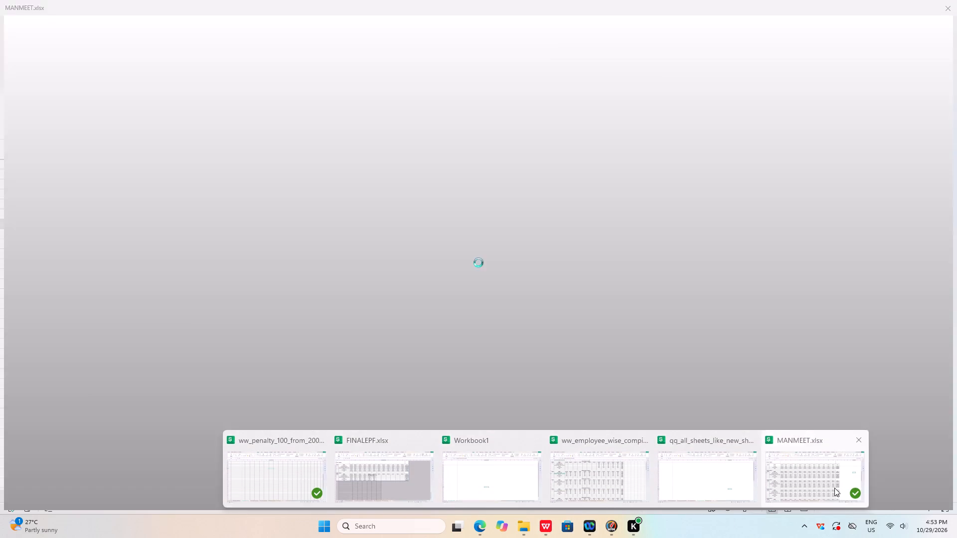
click(834, 488)
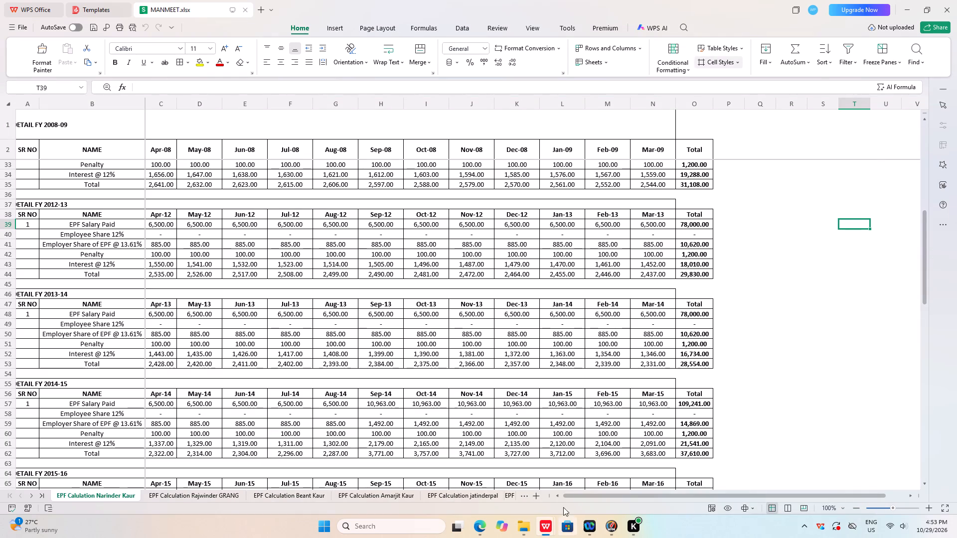
click(482, 529)
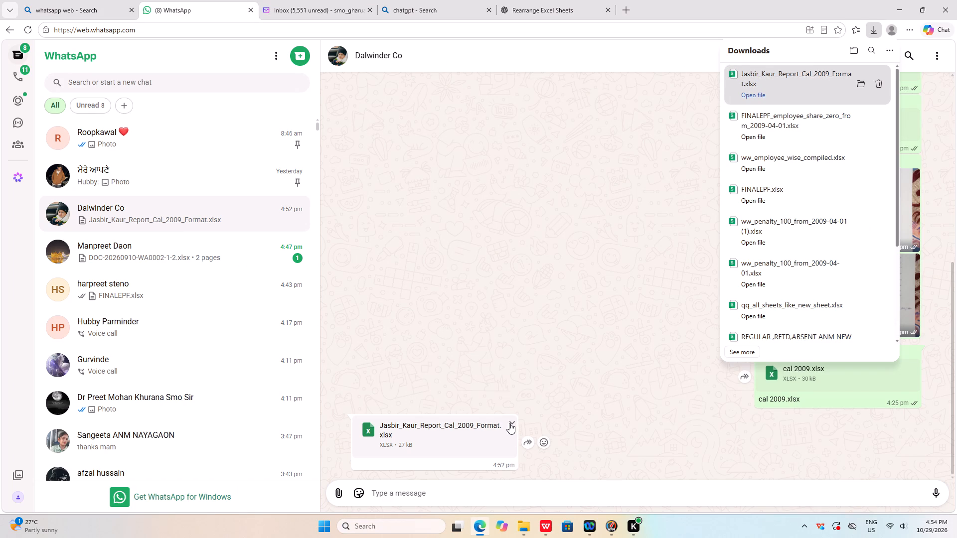
click(771, 79)
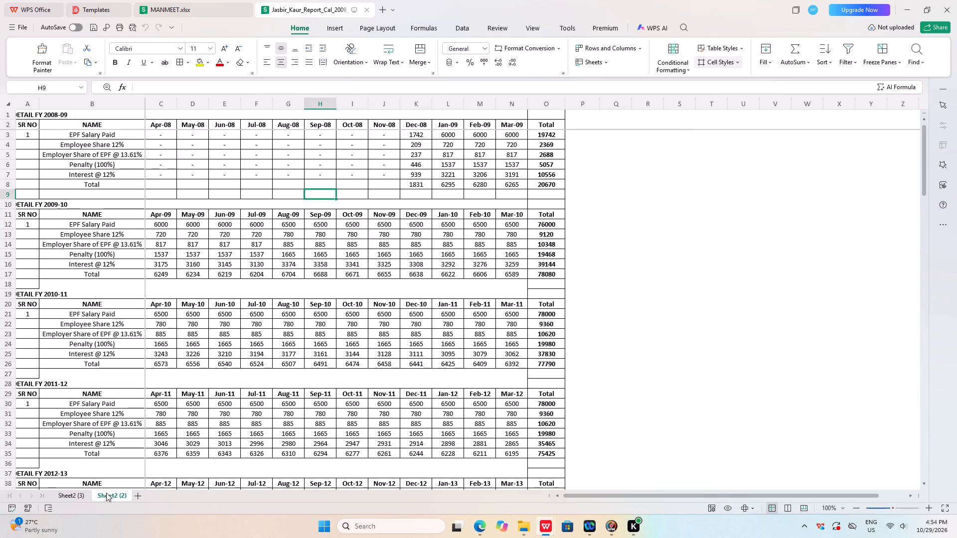
Copy the Sheet2 (2) worksheet into the MANMEET.xlsx workbook, placing the copy before the Narinder sheet.
right_click(105, 496)
click(139, 296)
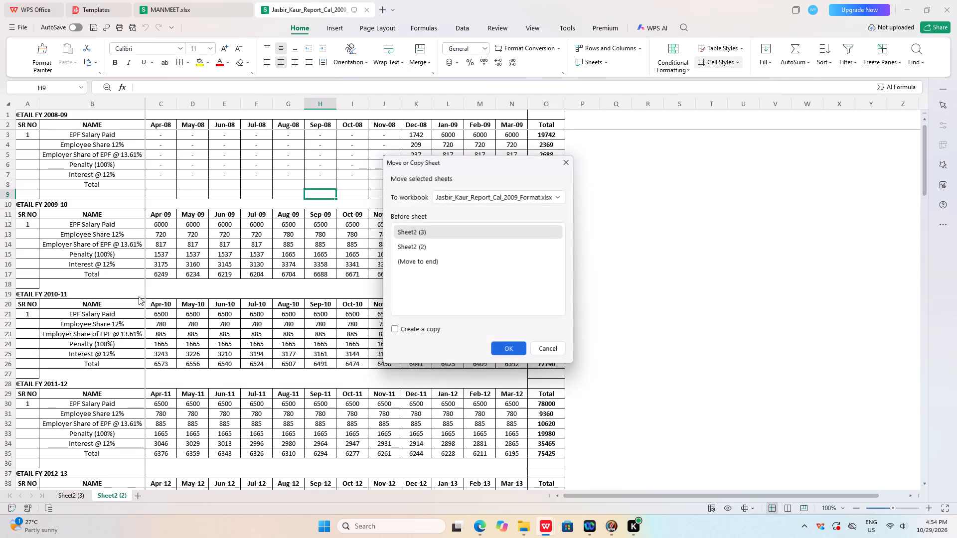
click(466, 194)
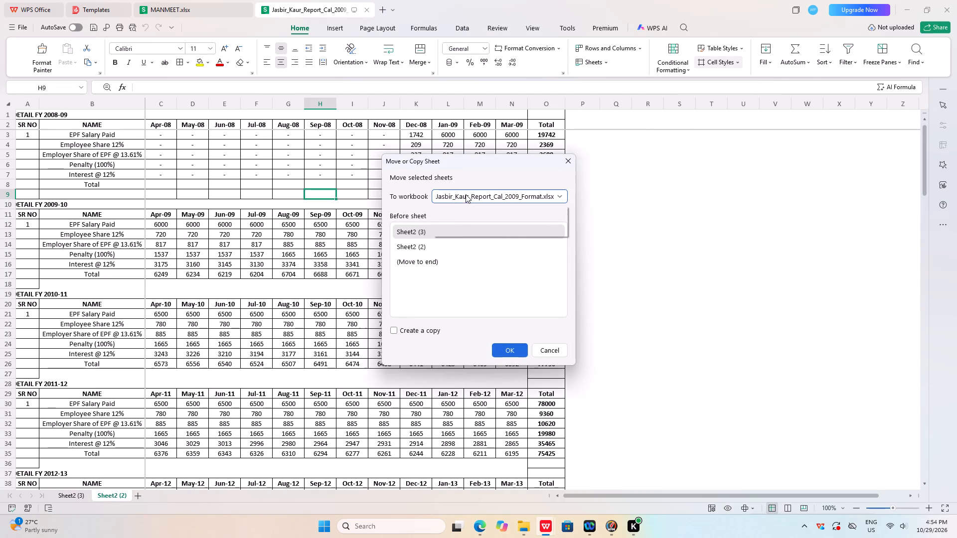
click(459, 220)
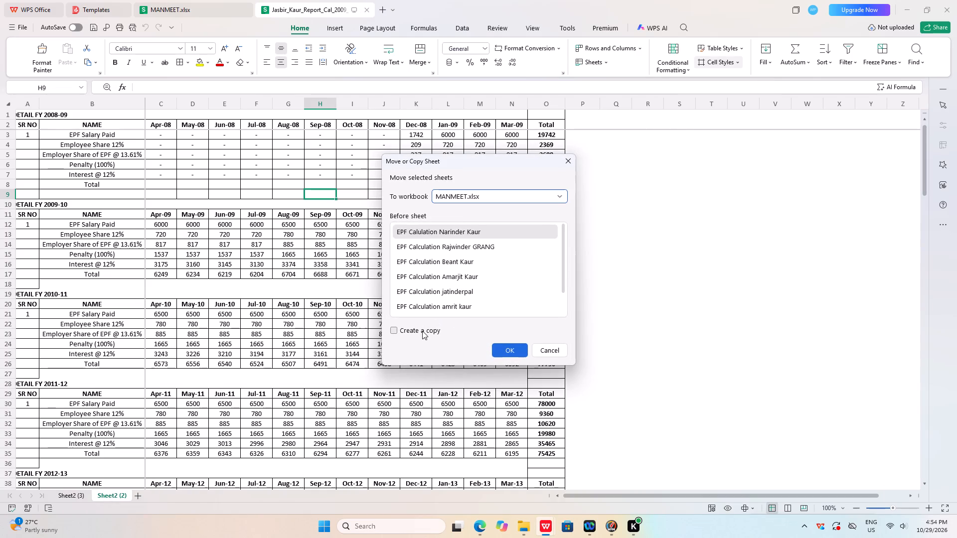
click(422, 331)
click(513, 352)
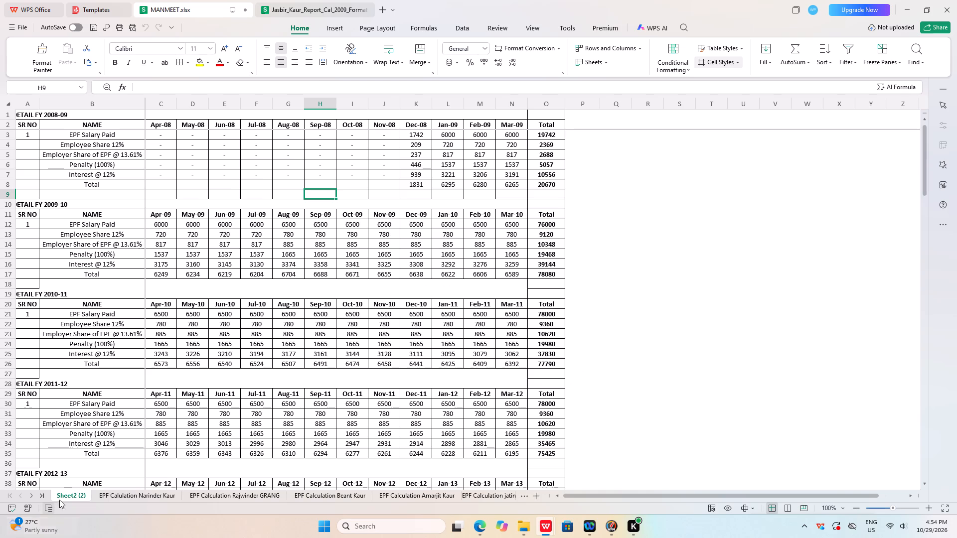
Rename the copied Sheet2 (2) worksheet in MANMEET.xlsx with Jasbir's full name in capitals.
right_click(77, 497)
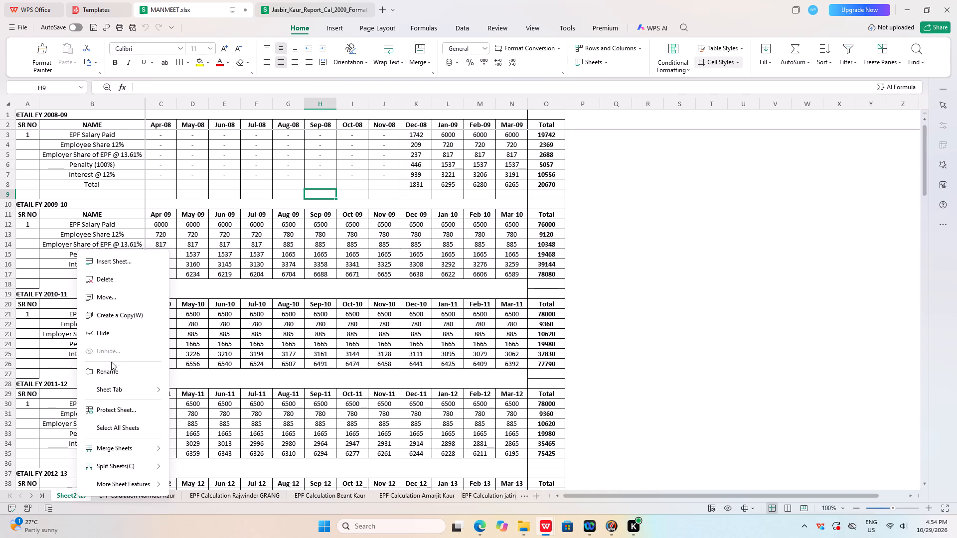
click(110, 371)
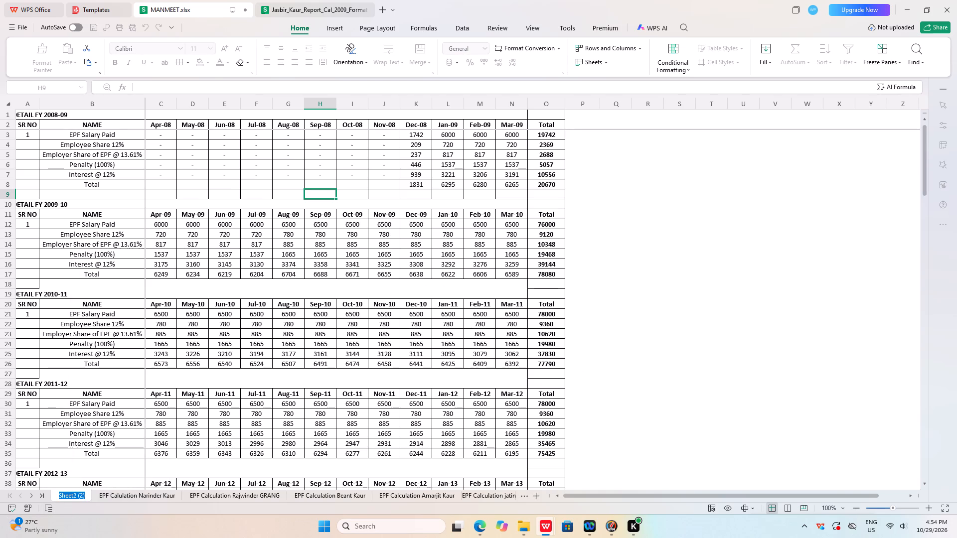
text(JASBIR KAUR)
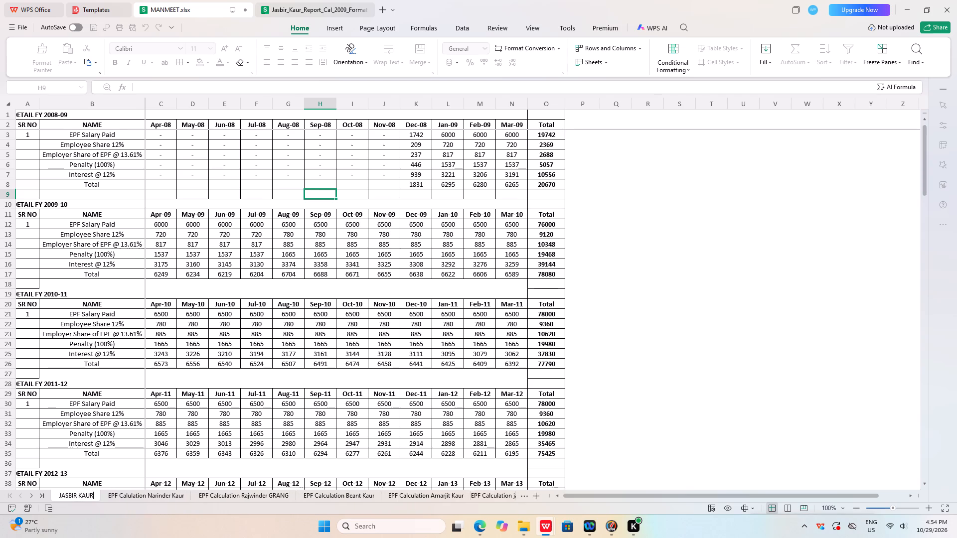
click(446, 369)
click(669, 316)
scroll(663, 318, up, 3)
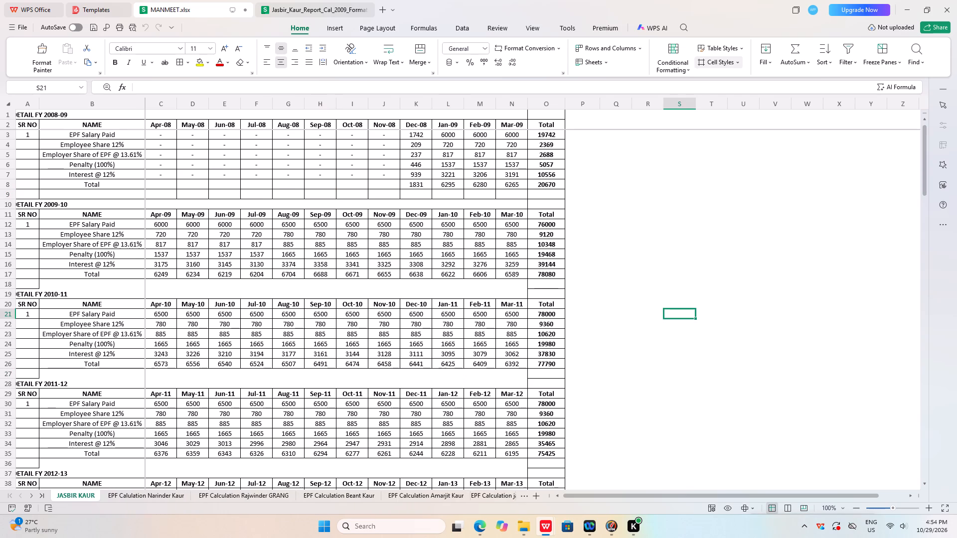
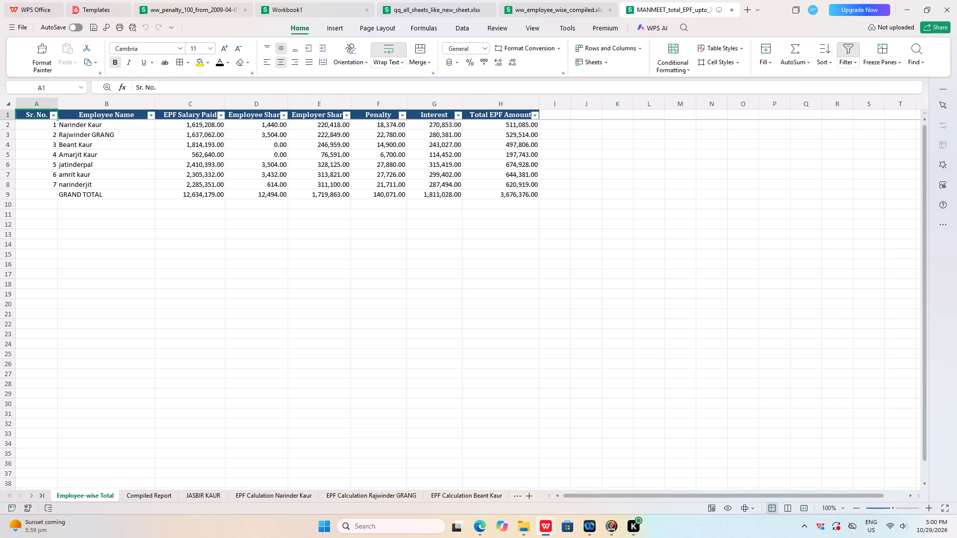
click(7, 116)
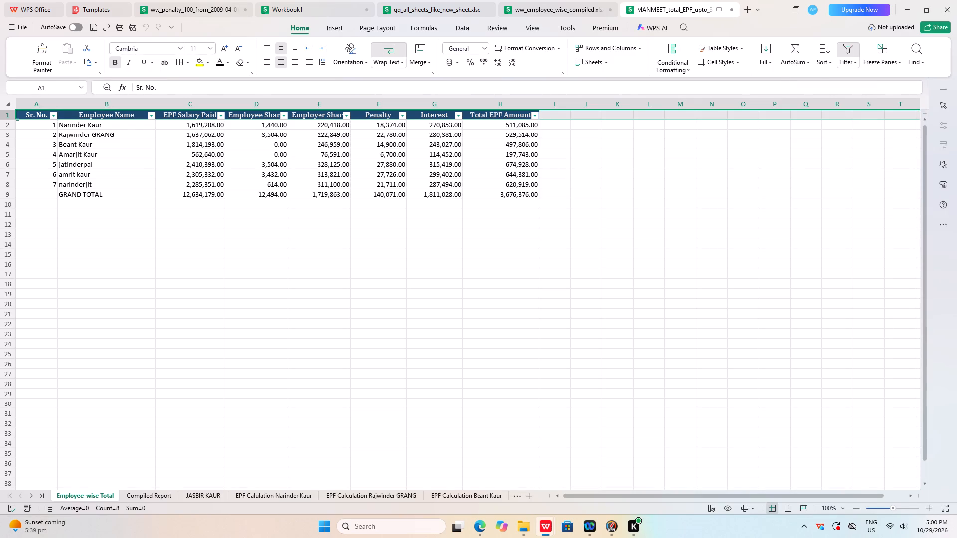
click(207, 62)
click(200, 98)
click(362, 308)
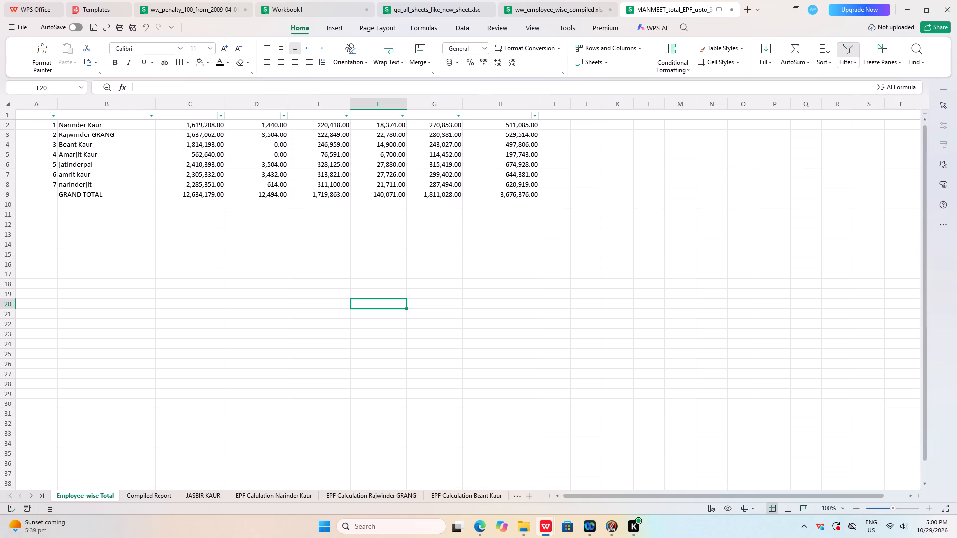
Delete the Compiled Report sheet from the workbook and return to the Employee-wise Total sheet.
click(149, 496)
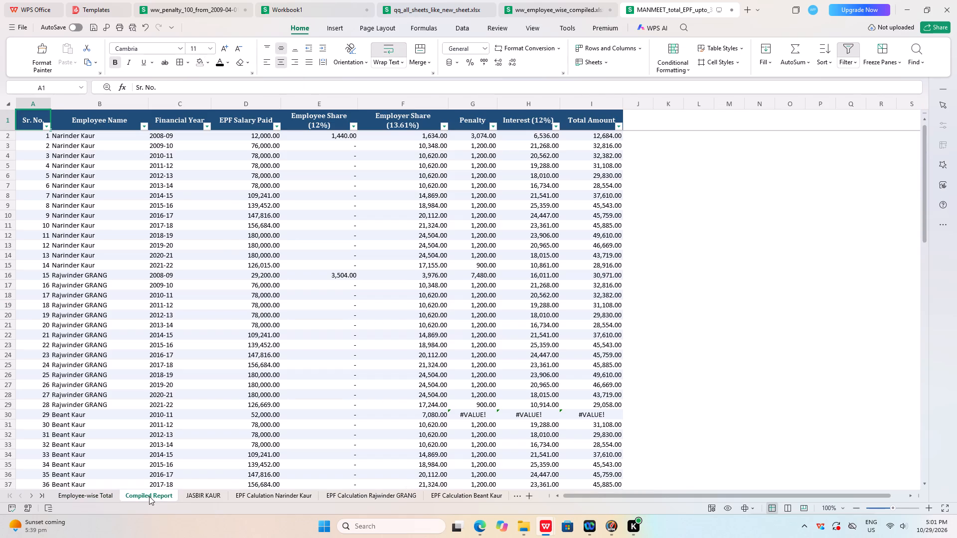
right_click(149, 496)
click(186, 281)
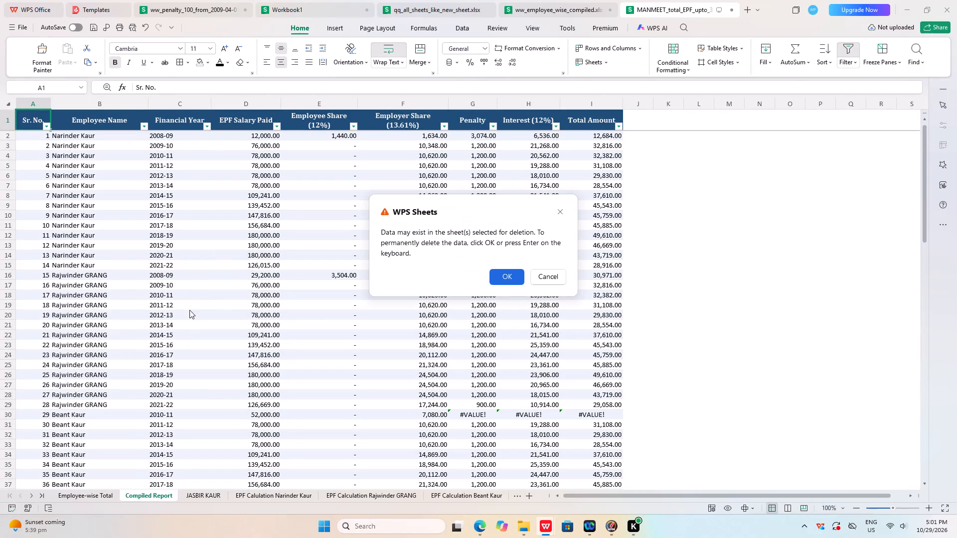
click(504, 275)
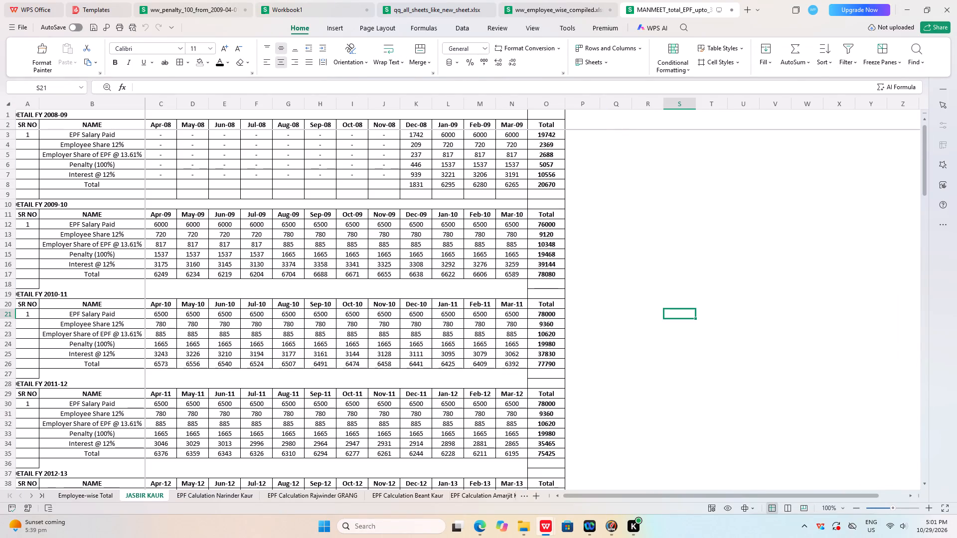
scroll(301, 374, up, 4)
click(81, 495)
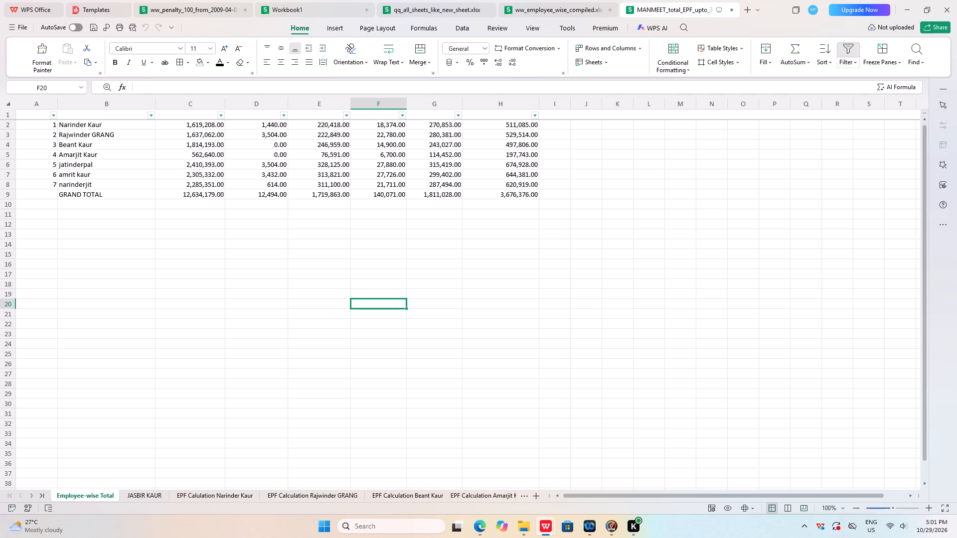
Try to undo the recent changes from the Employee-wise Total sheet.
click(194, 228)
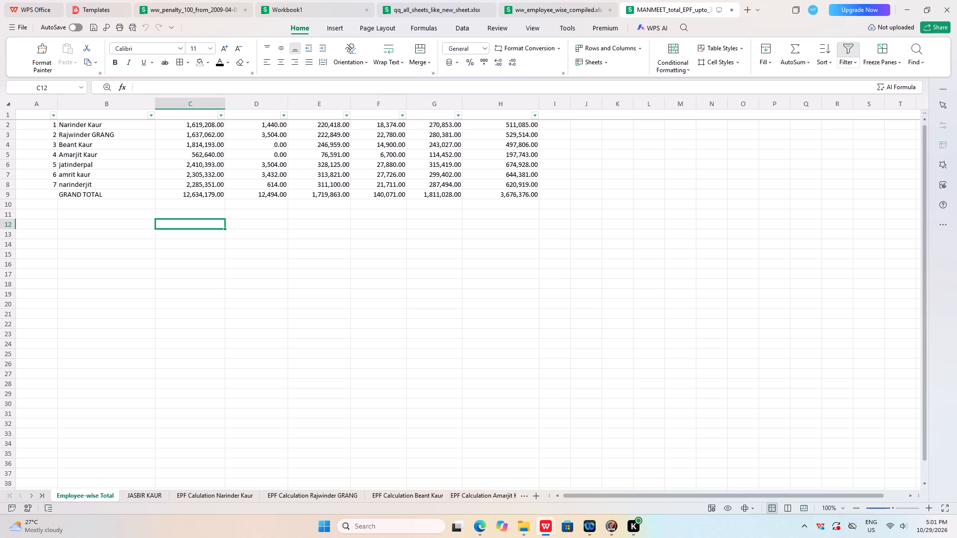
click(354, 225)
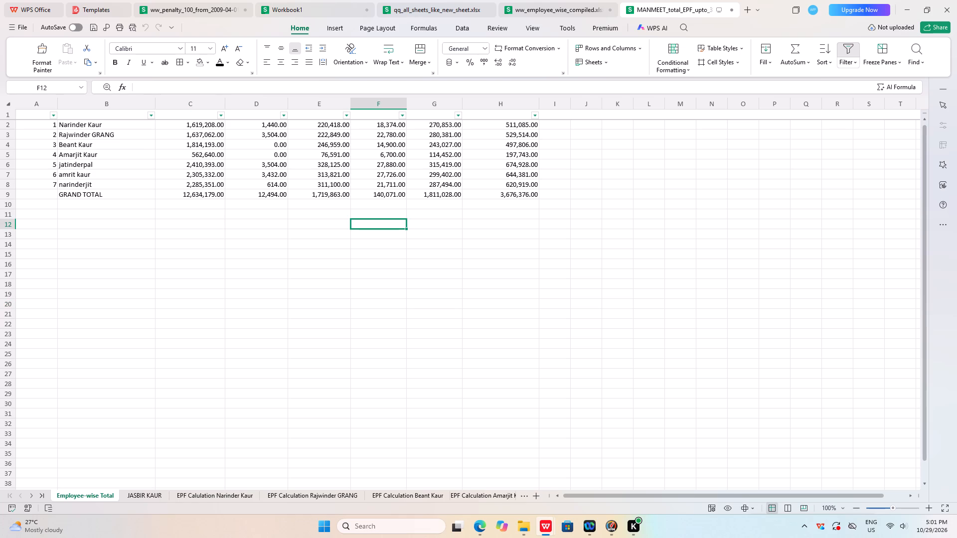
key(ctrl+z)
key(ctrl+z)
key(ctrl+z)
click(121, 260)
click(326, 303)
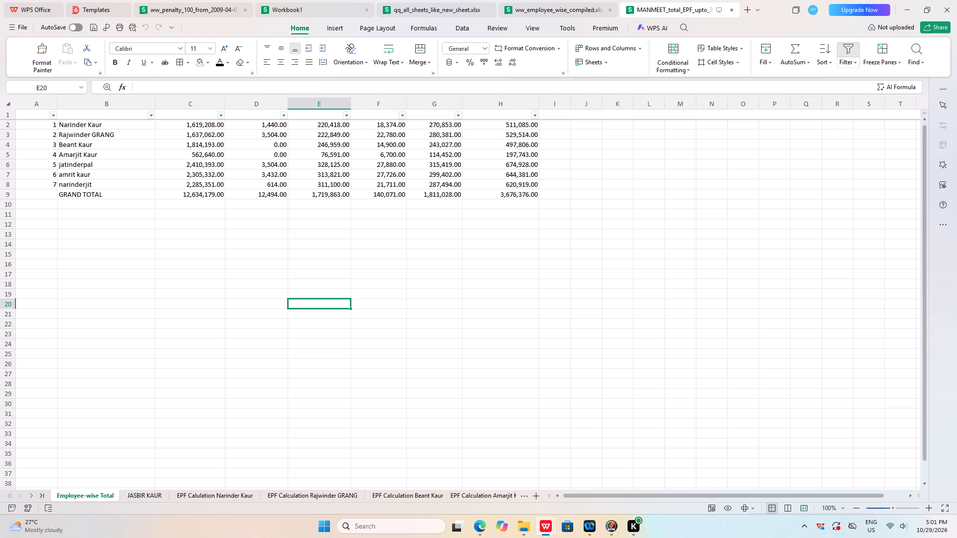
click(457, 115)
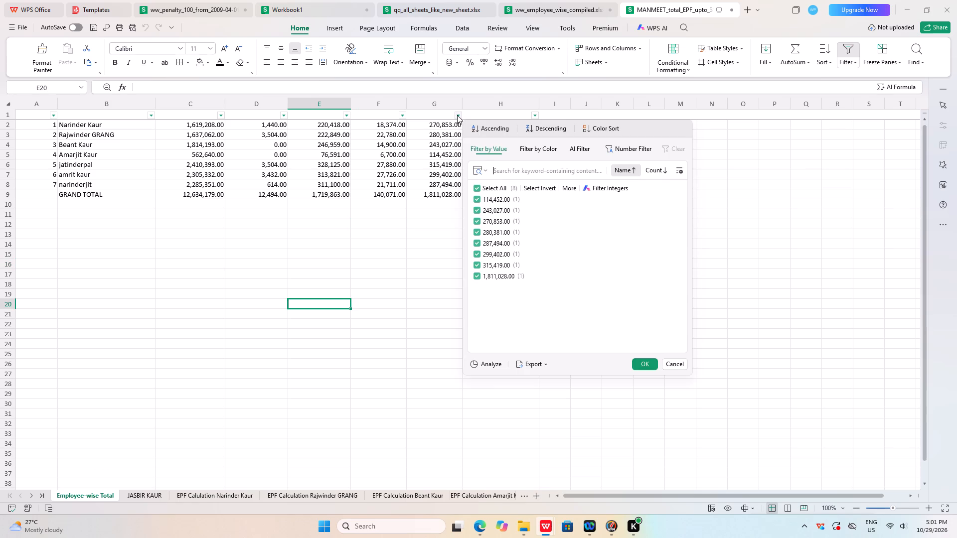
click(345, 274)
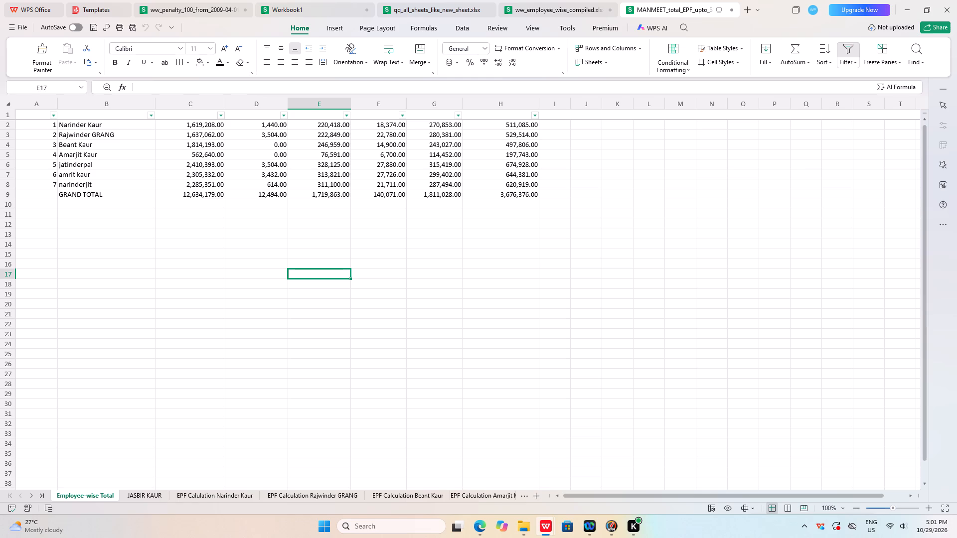
Set the font colour of the Employee-wise Total sheet's header row to black.
click(6, 115)
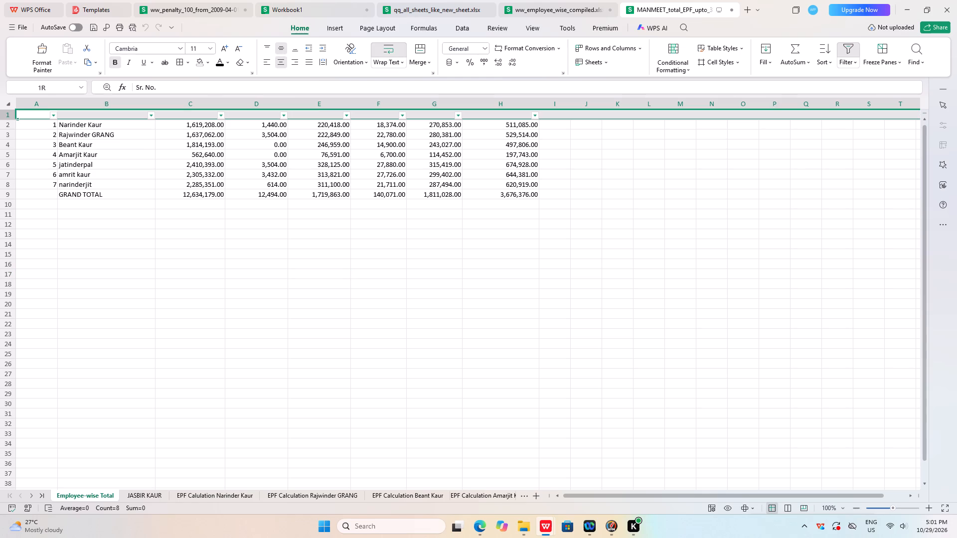
click(216, 64)
click(257, 268)
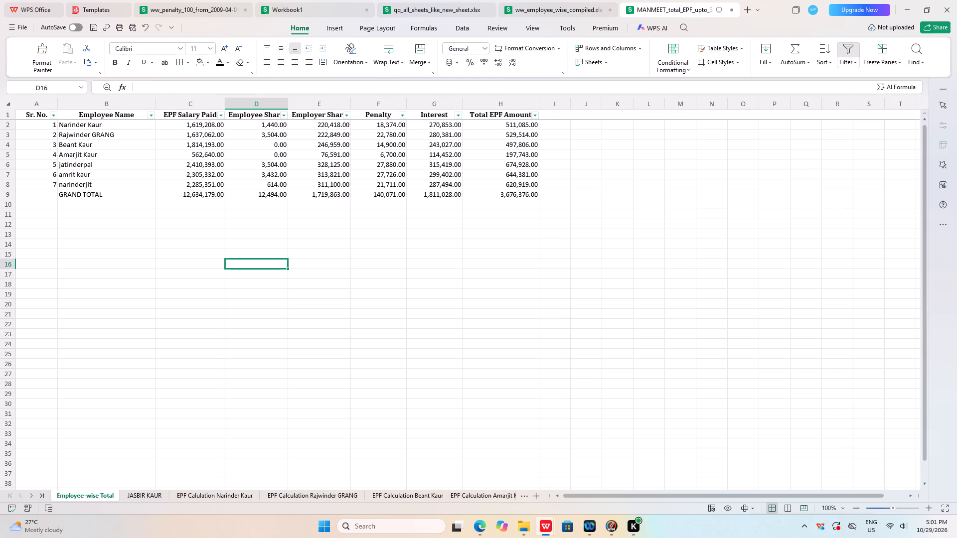
Increase the height of header row 1 to about three times its size so the column titles sit above the filter arrows.
drag(9, 119, 10, 138)
click(109, 331)
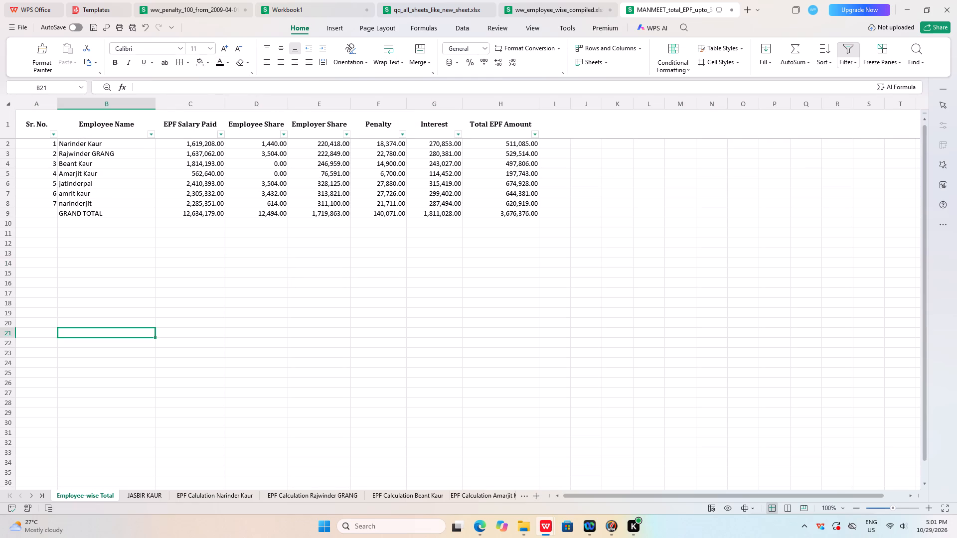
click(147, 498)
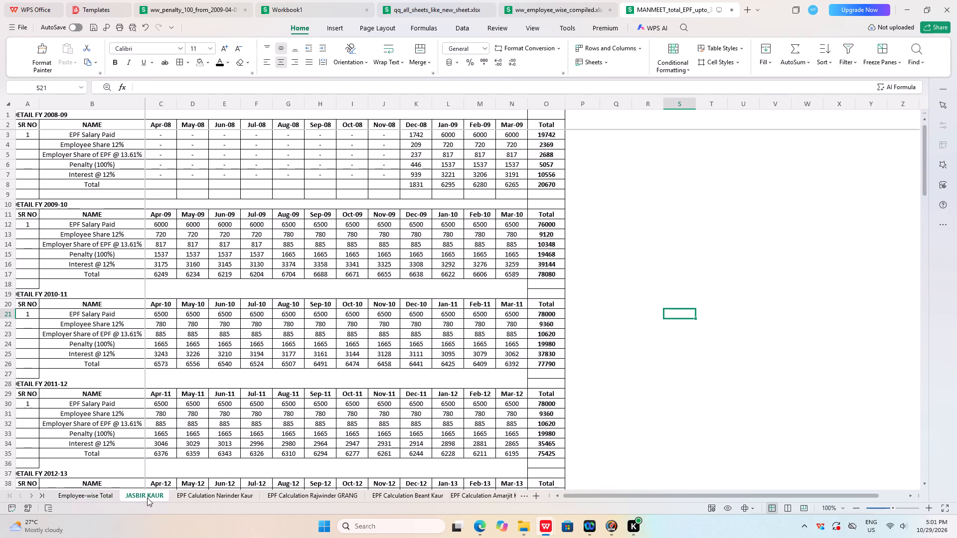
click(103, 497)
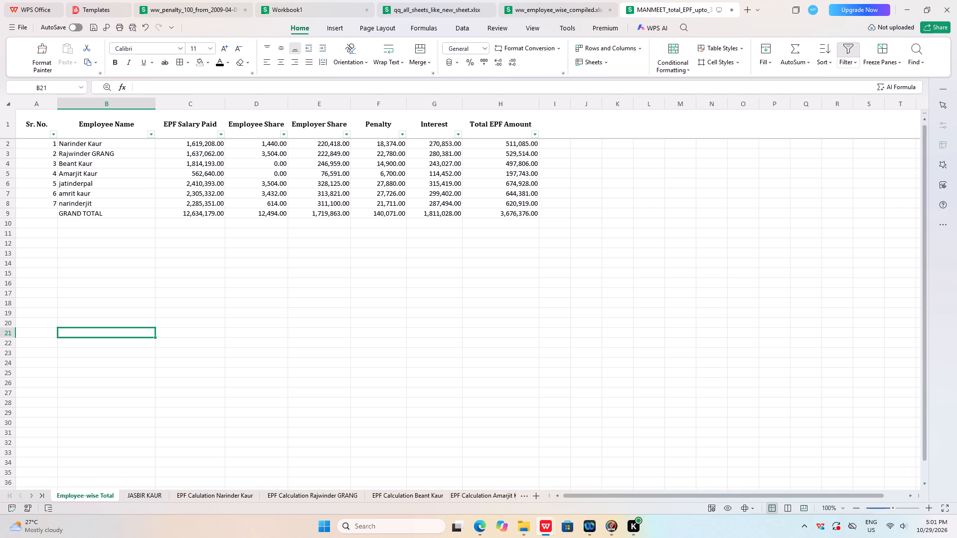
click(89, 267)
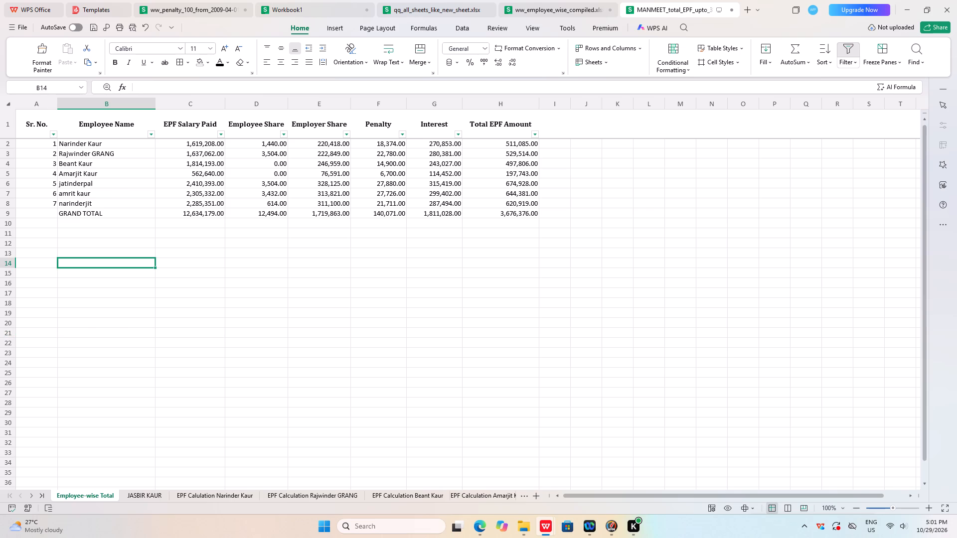
Insert one blank row above the GRAND TOTAL row in the Employee-wise Total sheet.
click(5, 211)
right_click(5, 211)
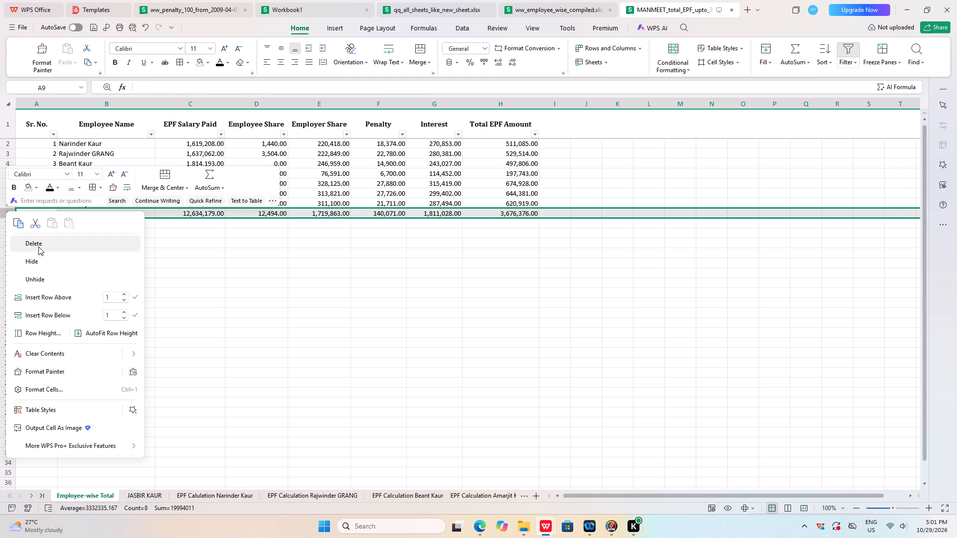
click(55, 314)
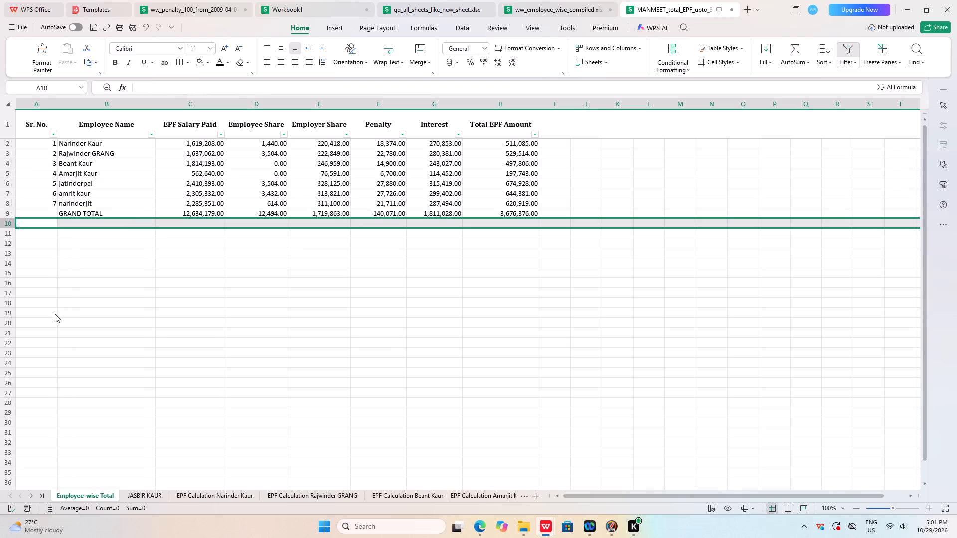
click(158, 276)
click(5, 214)
right_click(5, 214)
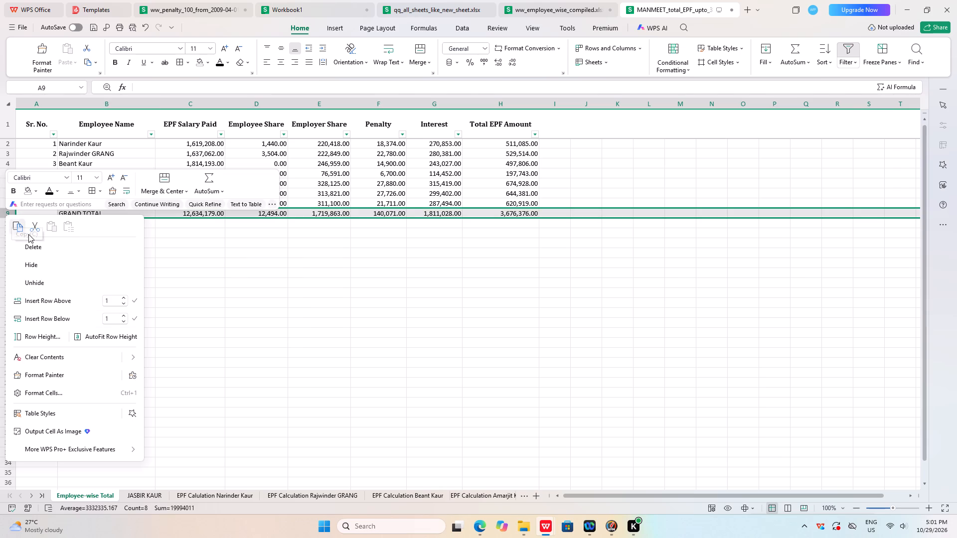
click(54, 299)
click(115, 302)
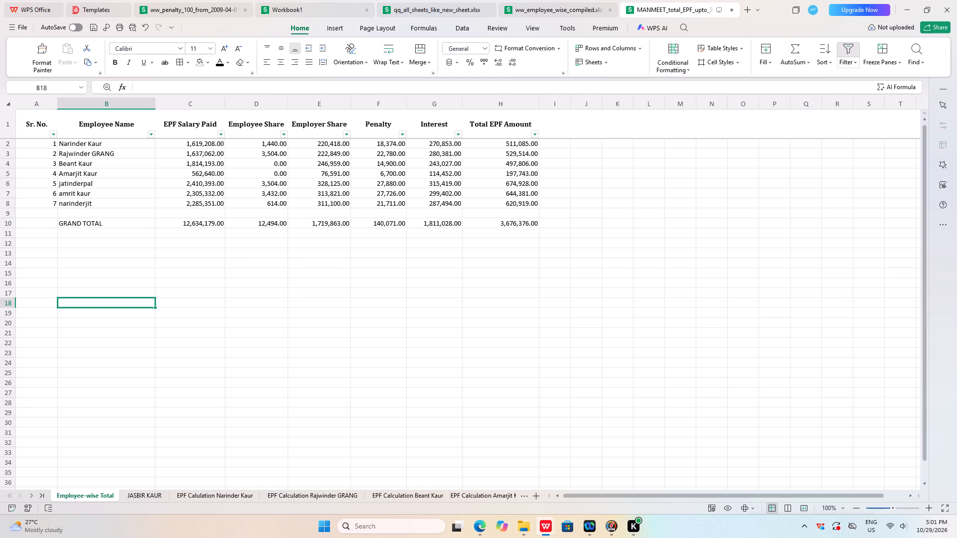
Enter serial number 8 and the employee name from the adjacent individual employee sheet into blank row 9.
click(53, 213)
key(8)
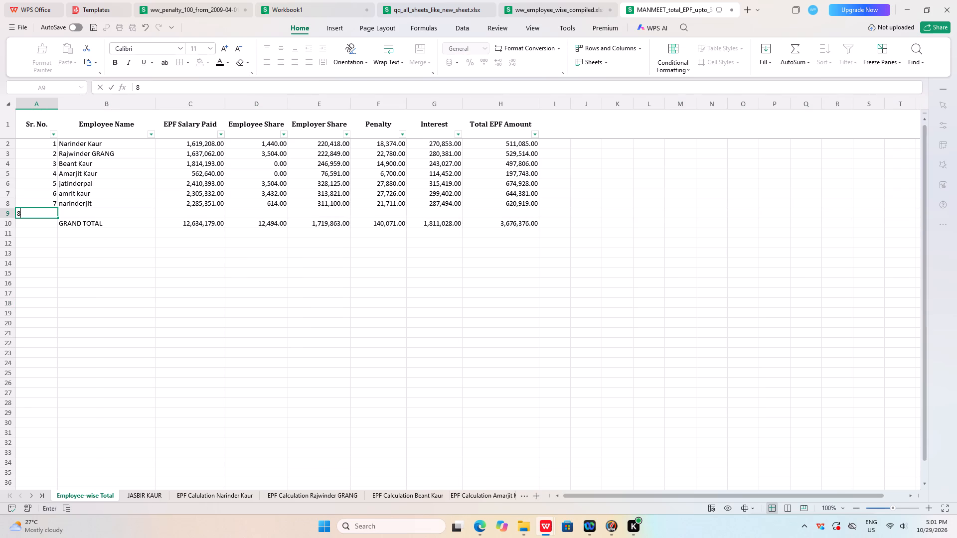
key(Right)
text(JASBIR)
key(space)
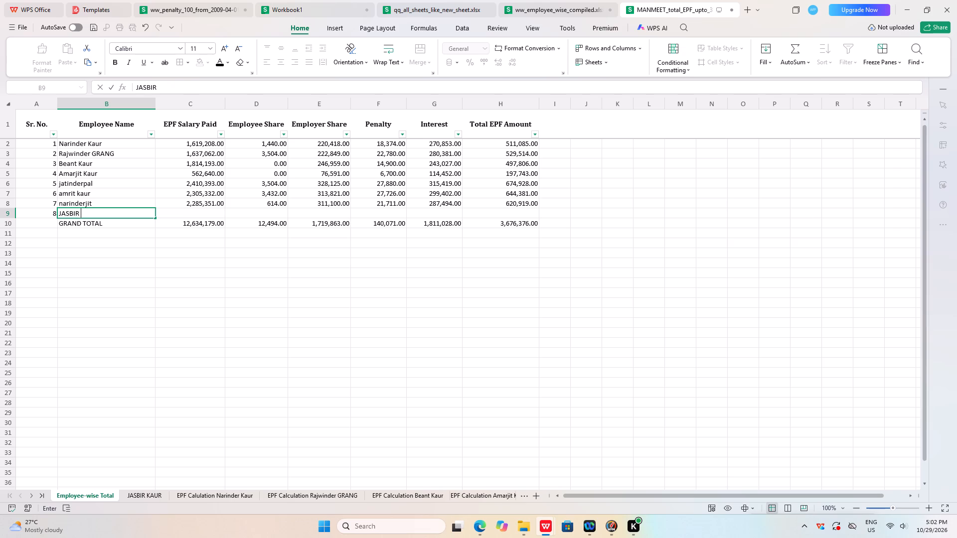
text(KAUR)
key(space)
click(108, 284)
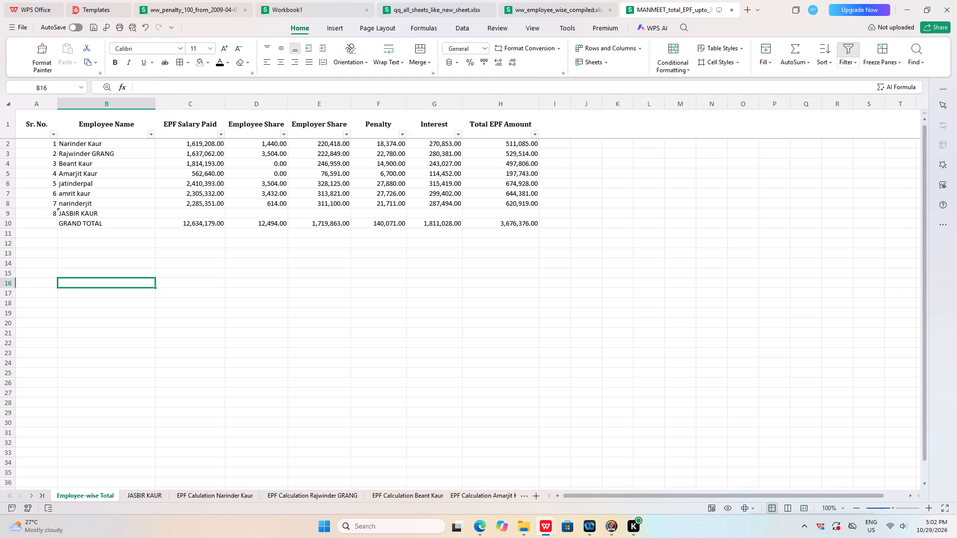
click(71, 212)
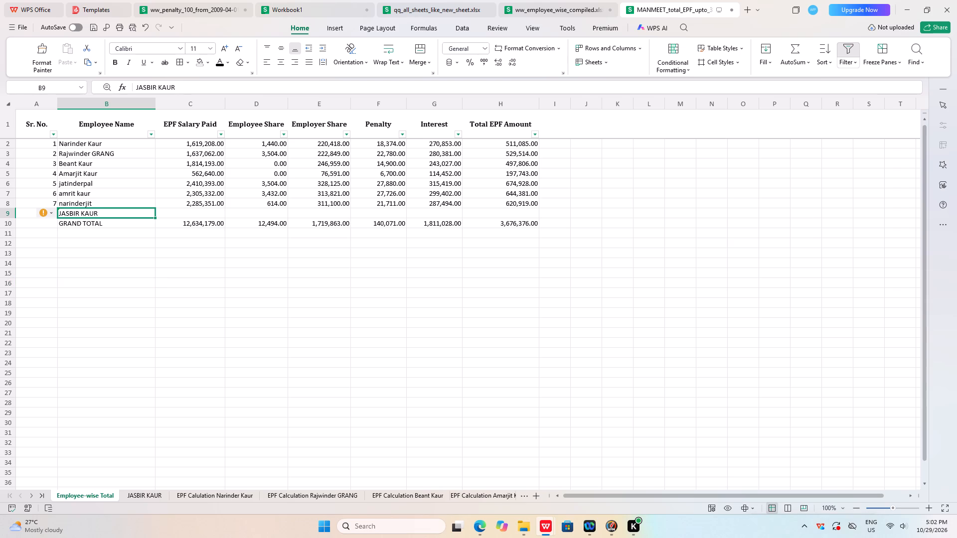
click(206, 313)
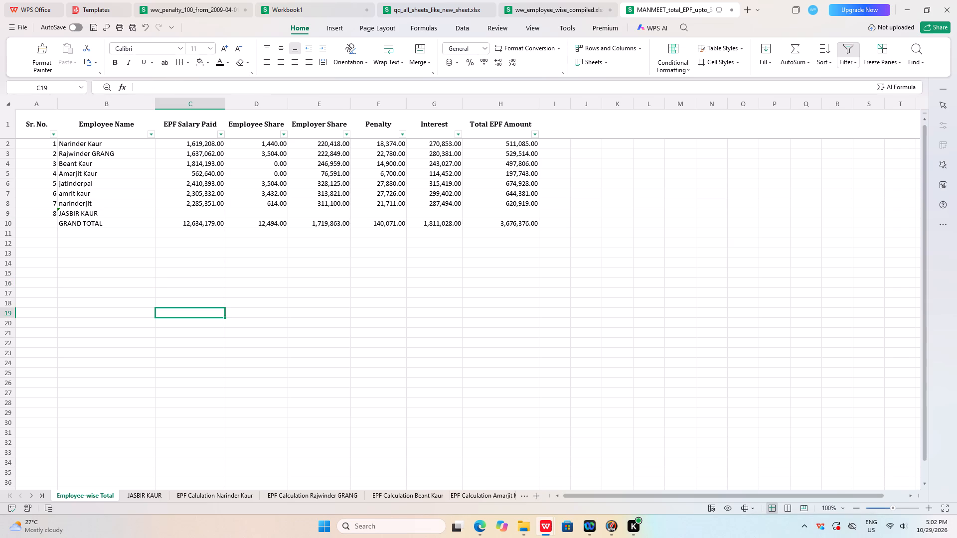
Delete row 4, the employee entry with serial number 3.
click(90, 164)
click(11, 163)
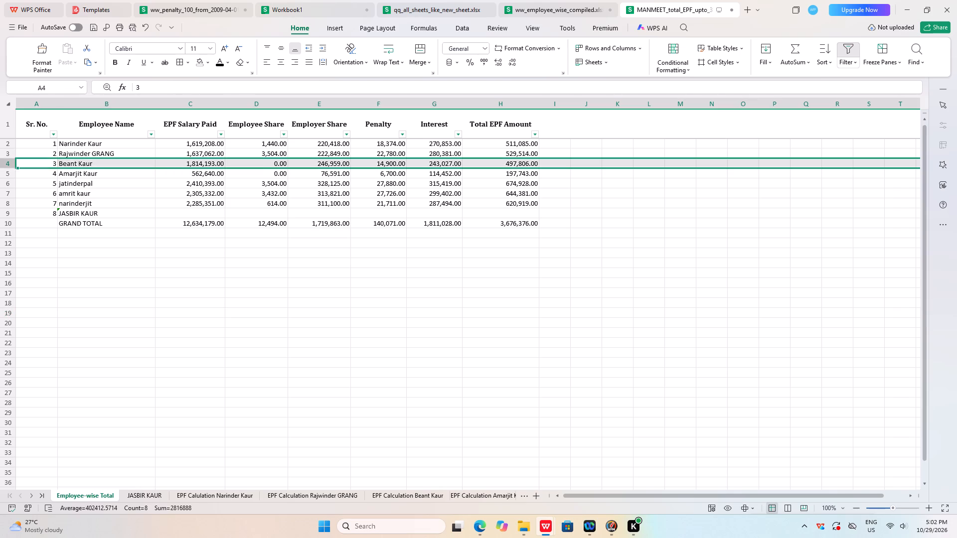
right_click(11, 163)
click(39, 192)
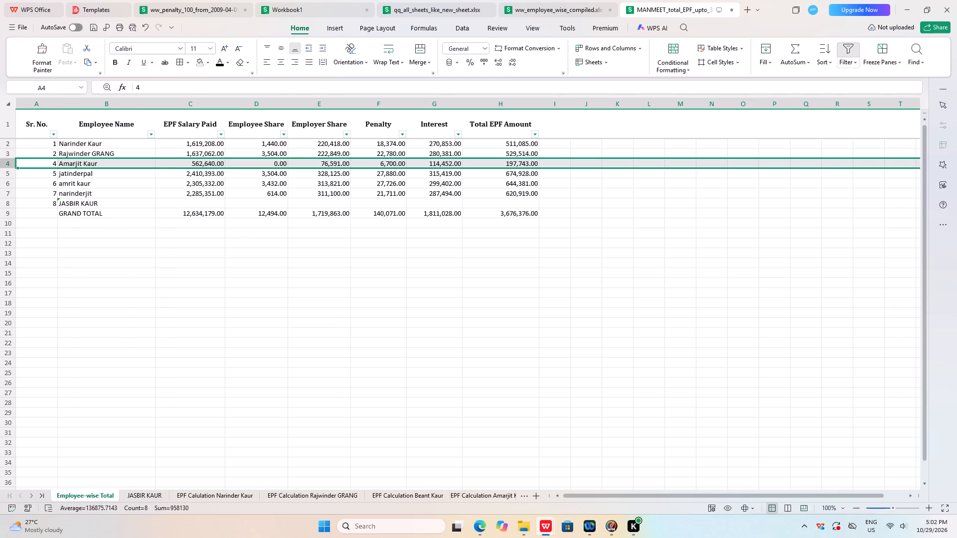
click(106, 266)
Renumber the Sr. No. cells in rows 4 to 8 as 3, 4, 5, 6 and 7.
click(49, 203)
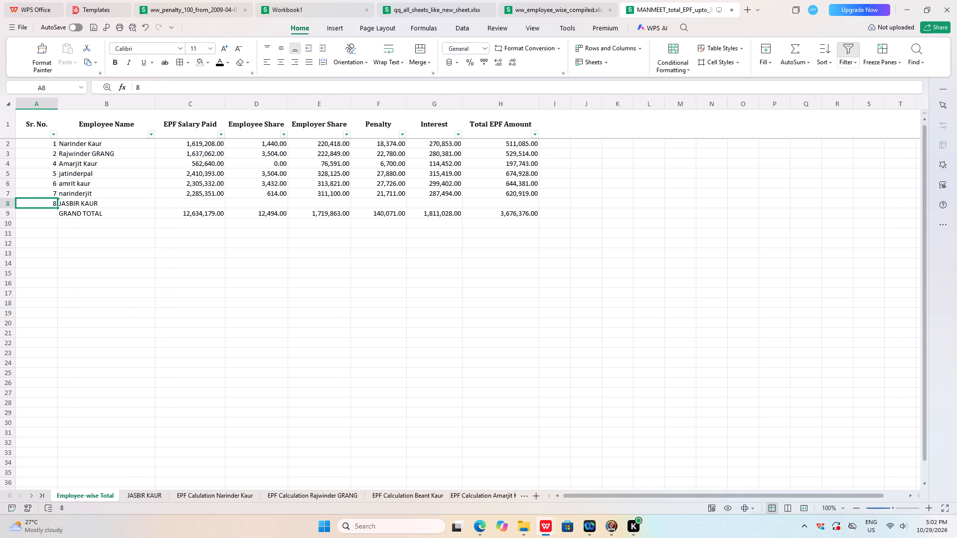
click(53, 163)
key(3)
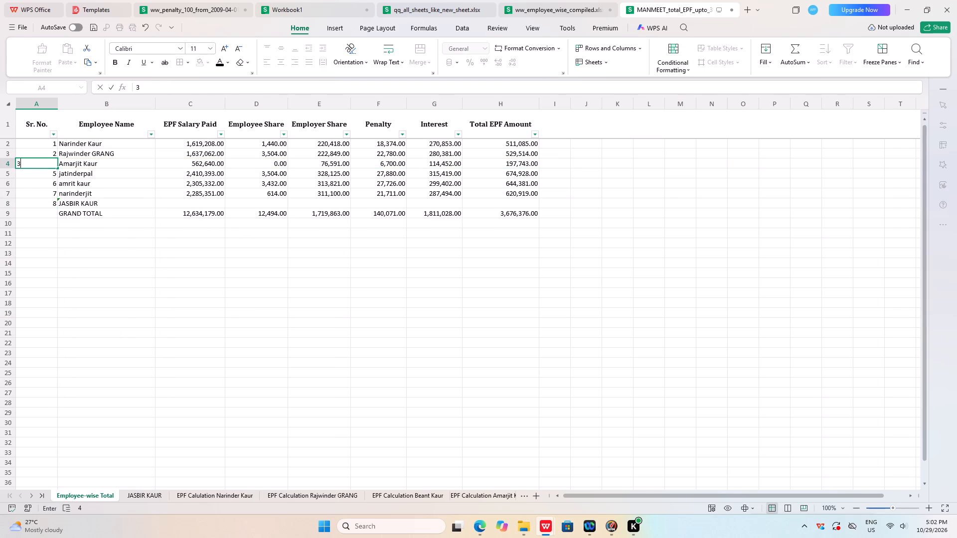
key(Down)
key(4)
key(Down)
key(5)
key(Down)
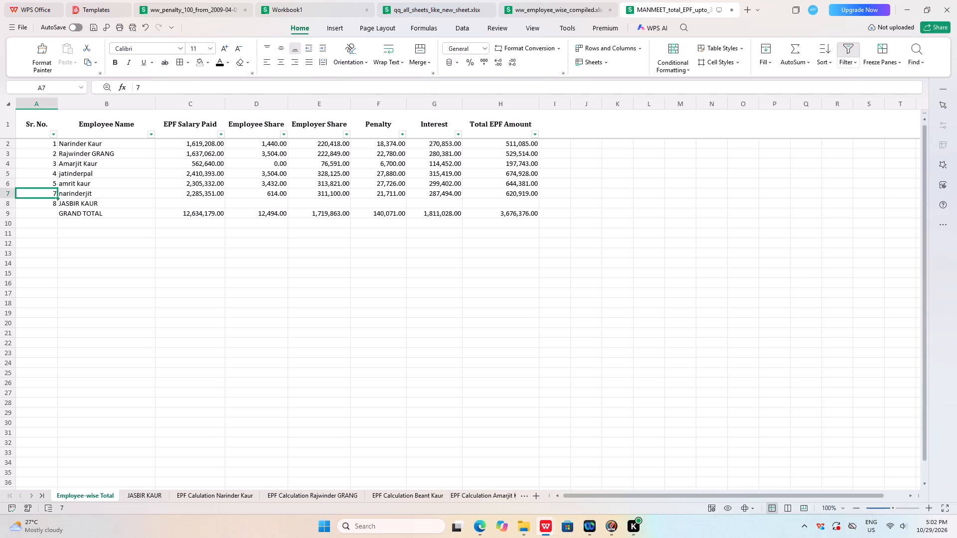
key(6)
key(Down)
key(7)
click(163, 298)
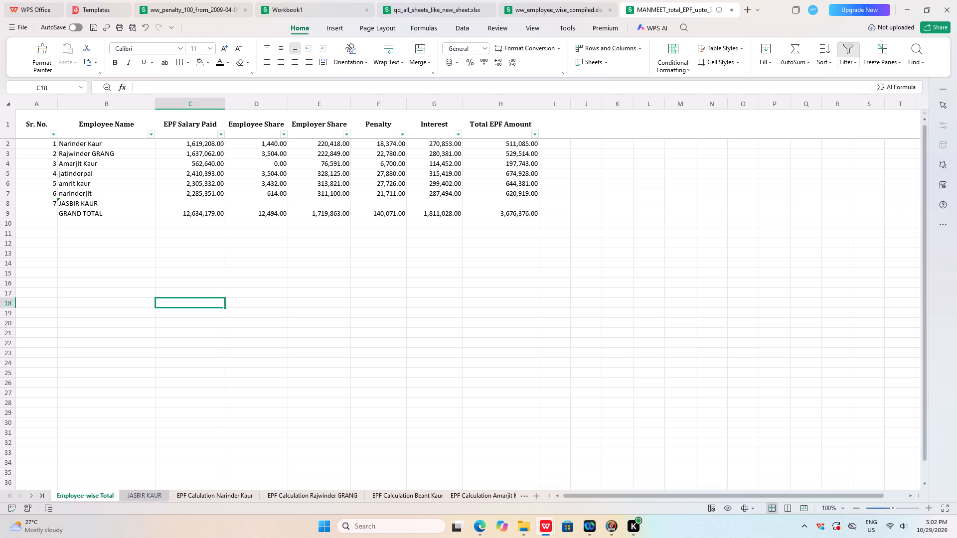
Copy row 4's amounts from EPF Salary Paid through Total EPF Amount into the same columns of row 8.
drag(205, 164, 502, 165)
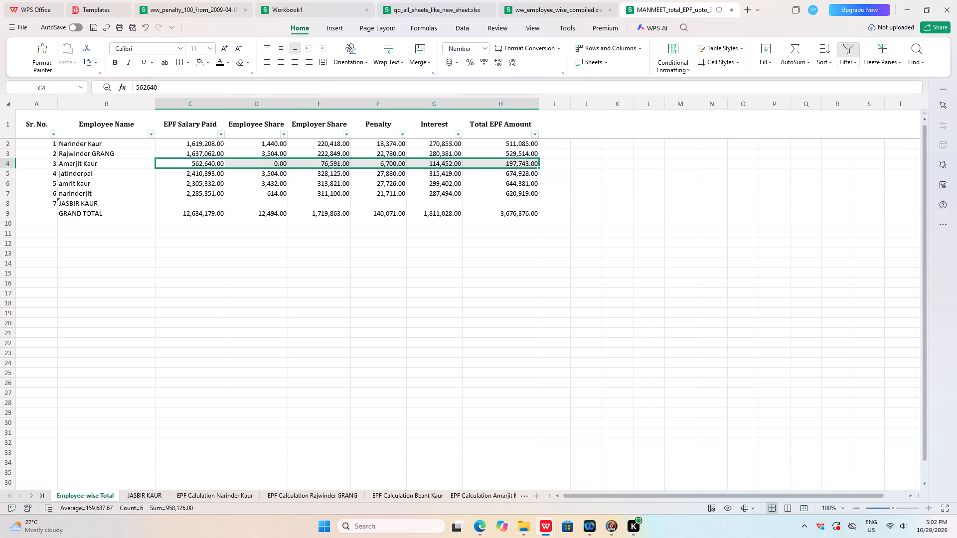
right_click(502, 165)
click(513, 179)
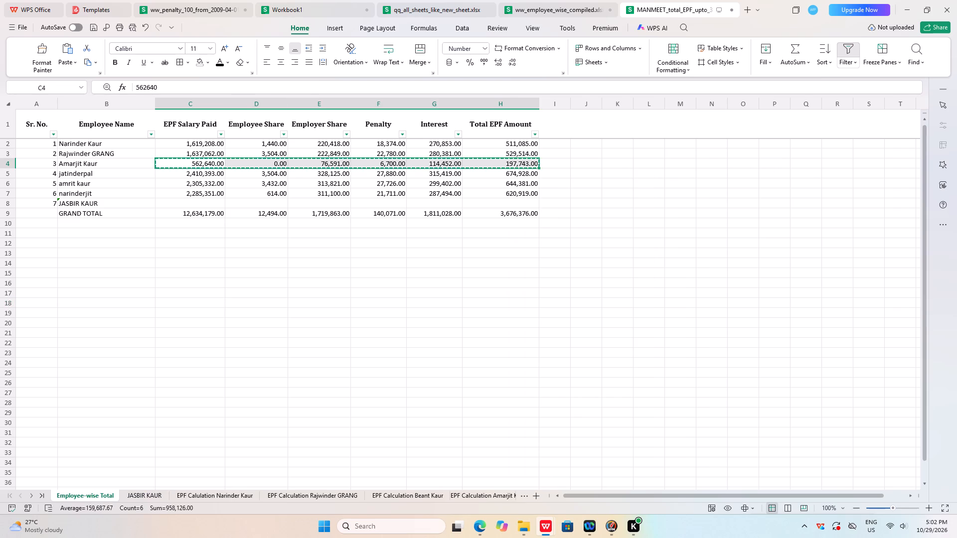
click(189, 202)
key(ctrl+v)
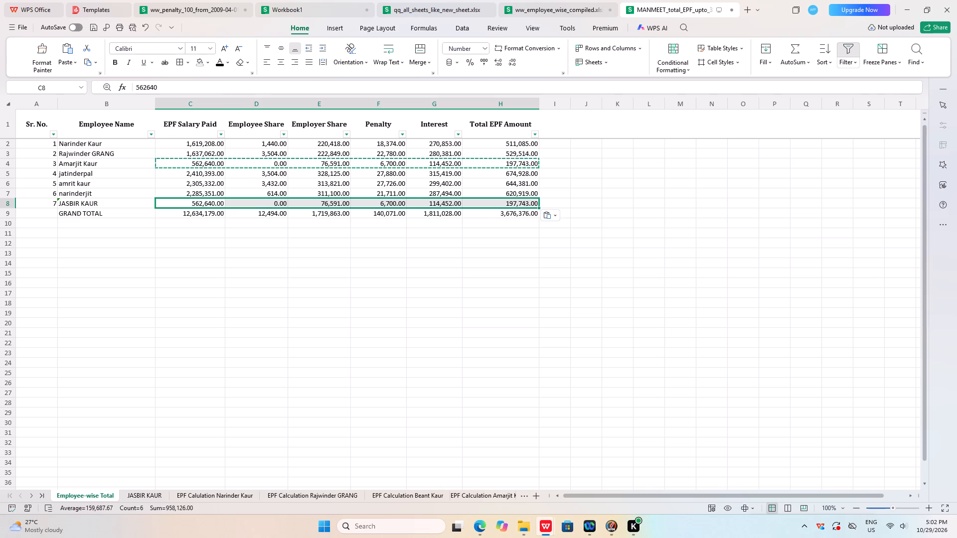
click(219, 273)
Replace the fixed EPF Salary Paid grand total in C9 with the formula =SUM(C2:C8).
double_click(196, 214)
click(213, 242)
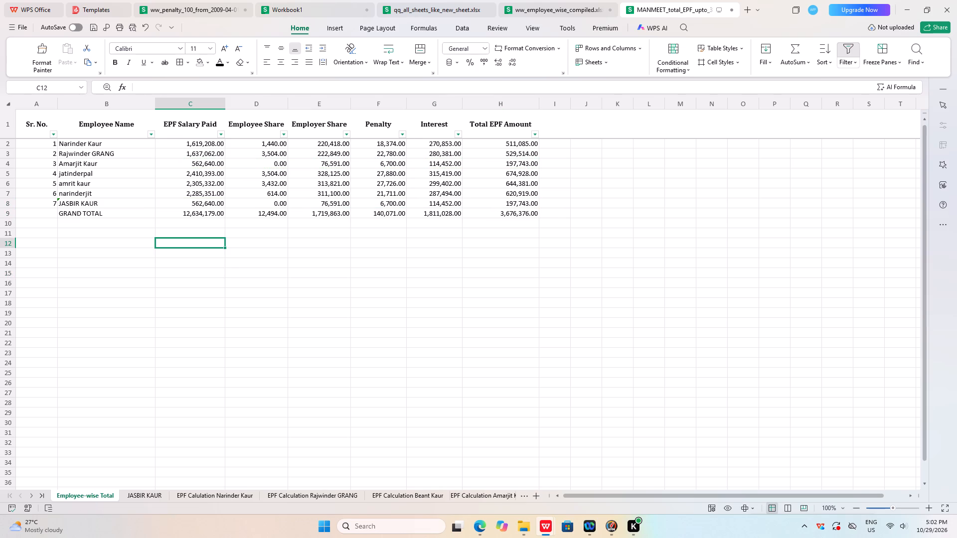
drag(202, 146, 207, 202)
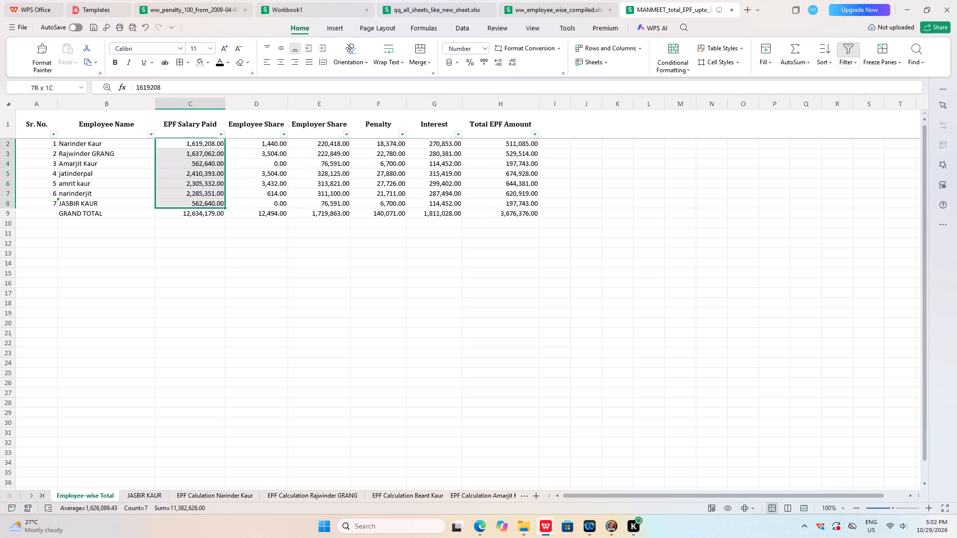
drag(207, 202, 207, 203)
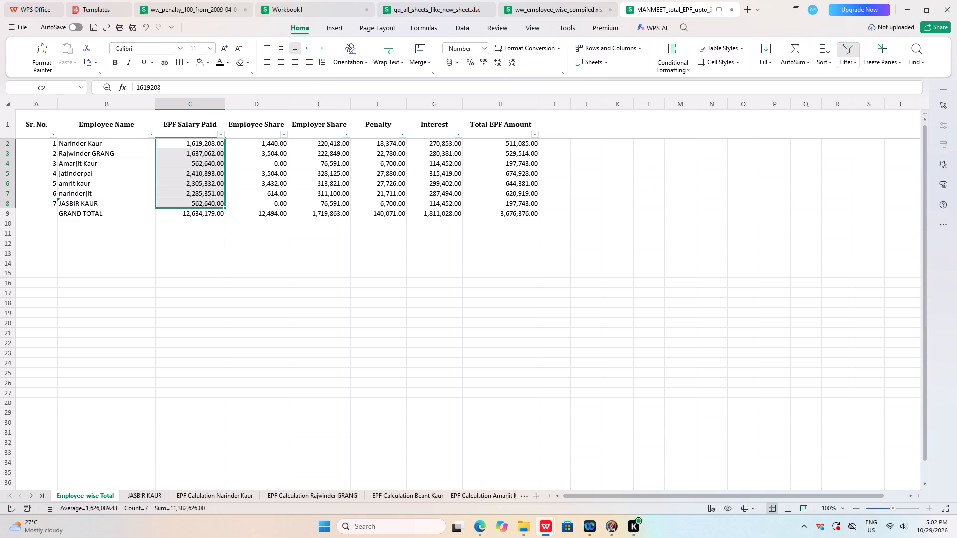
click(207, 215)
click(227, 256)
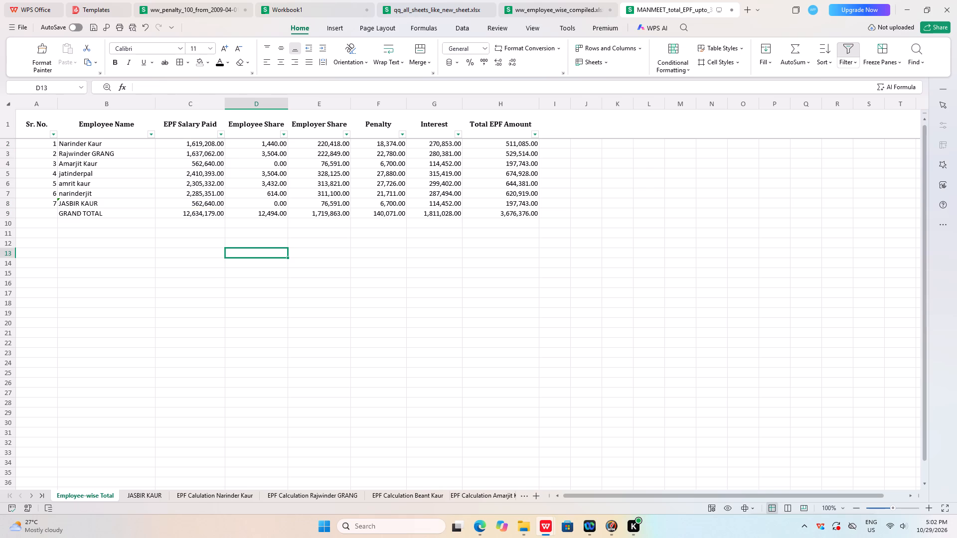
click(201, 214)
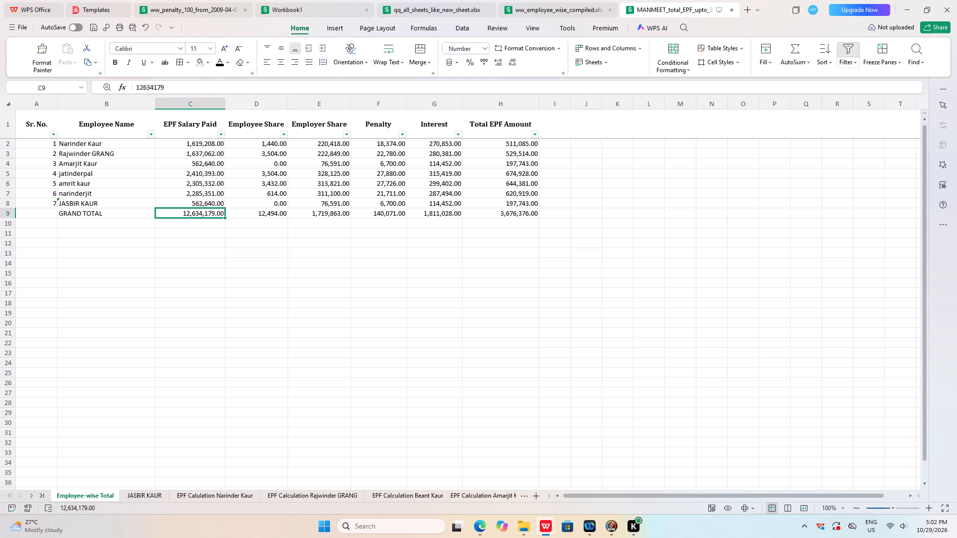
key(equal)
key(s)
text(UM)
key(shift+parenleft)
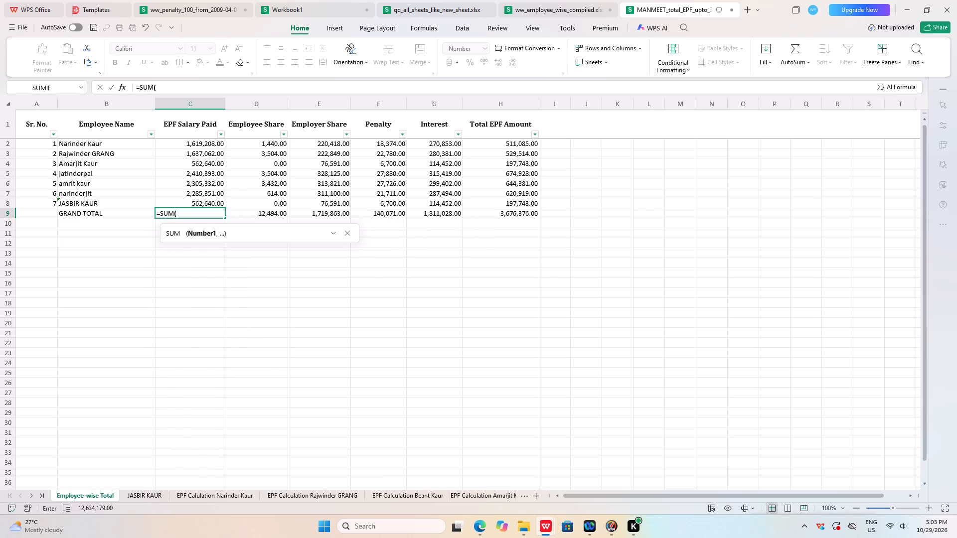
drag(209, 146, 209, 203)
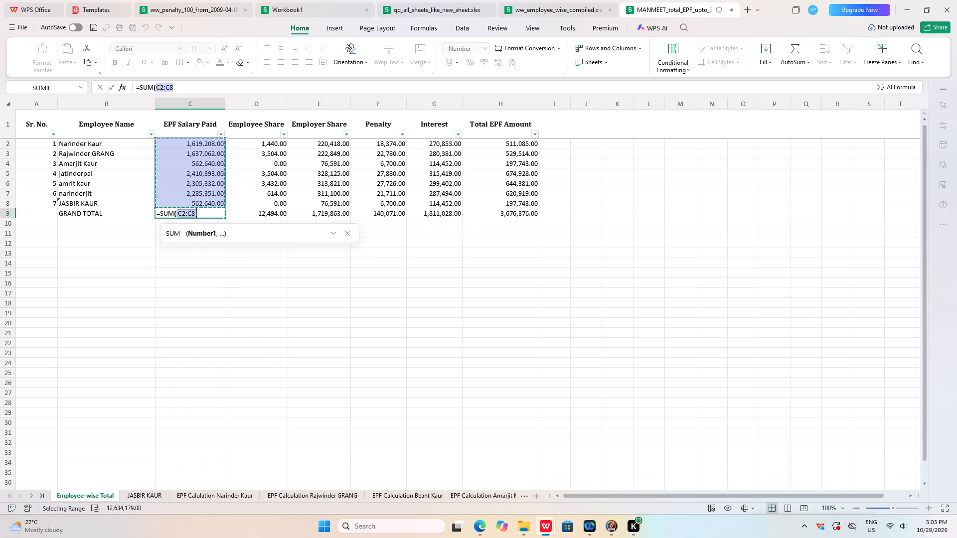
key(shift+parenright)
key(Return)
Fill the SUM formula from C9 across the GRAND TOTAL row to the Total EPF Amount column.
click(209, 212)
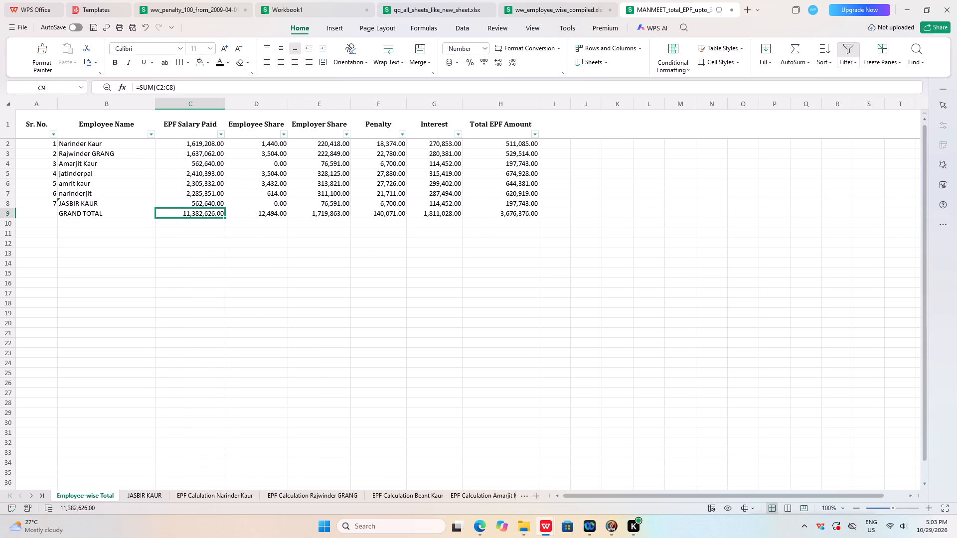
drag(226, 218, 525, 216)
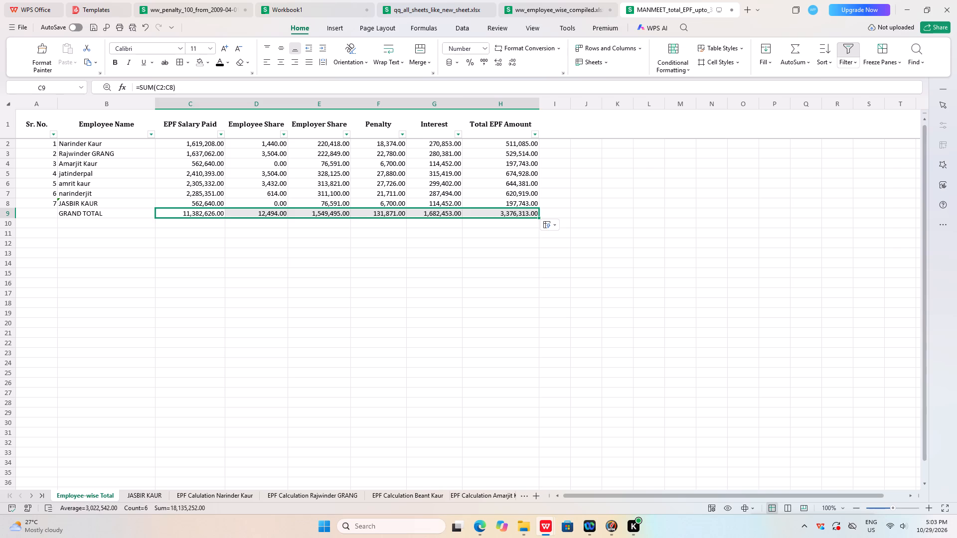
click(526, 256)
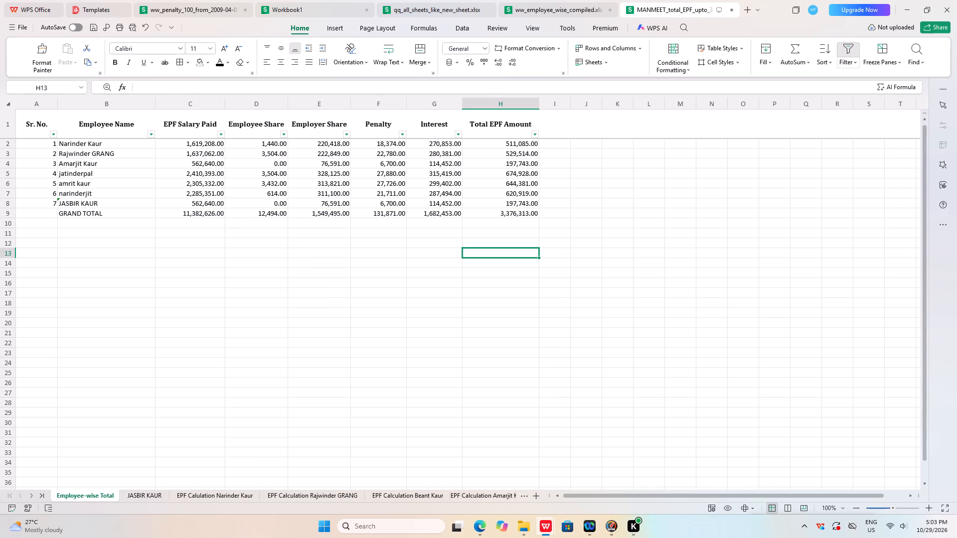
click(562, 290)
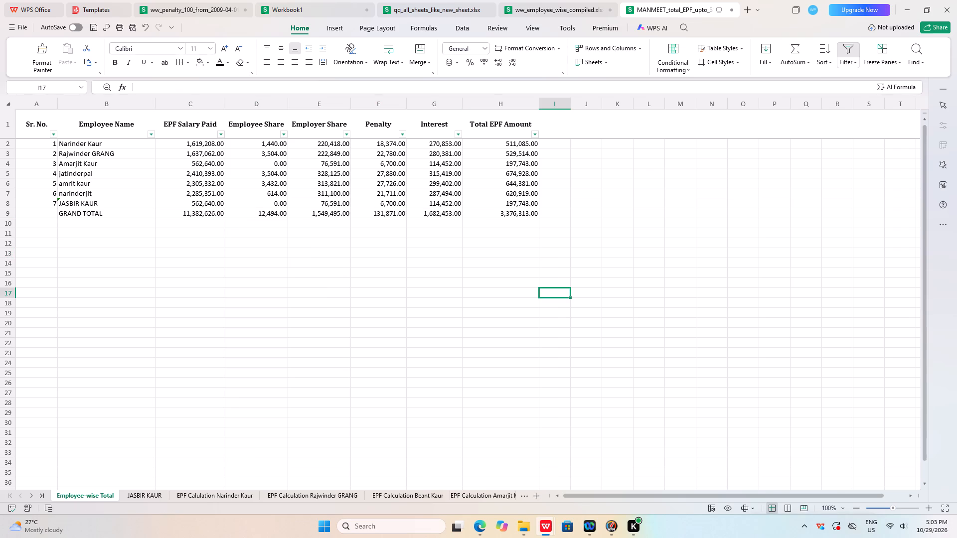
Apply borders to all cells from the Employee Name header through the Total EPF Amount grand total, B1:H9.
drag(96, 125, 510, 201)
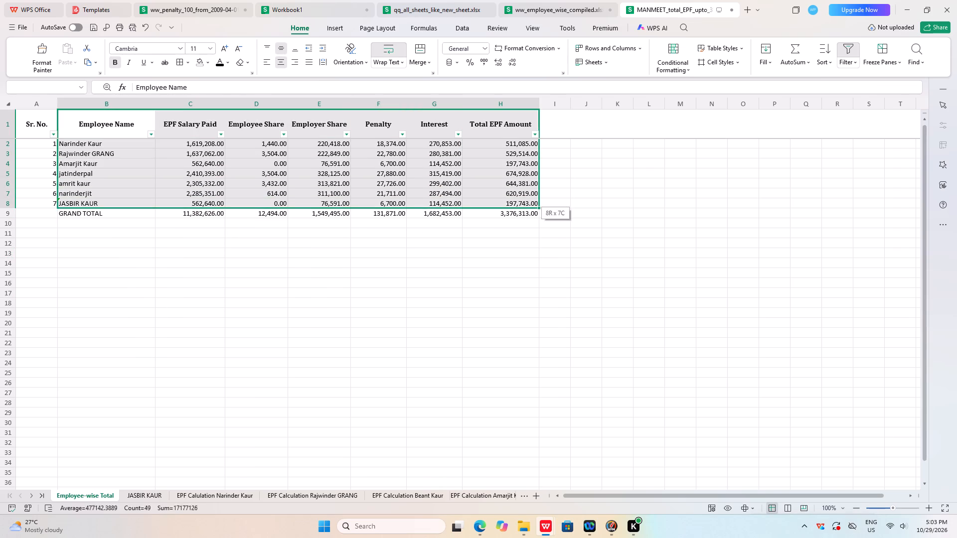
drag(510, 201, 511, 210)
click(181, 62)
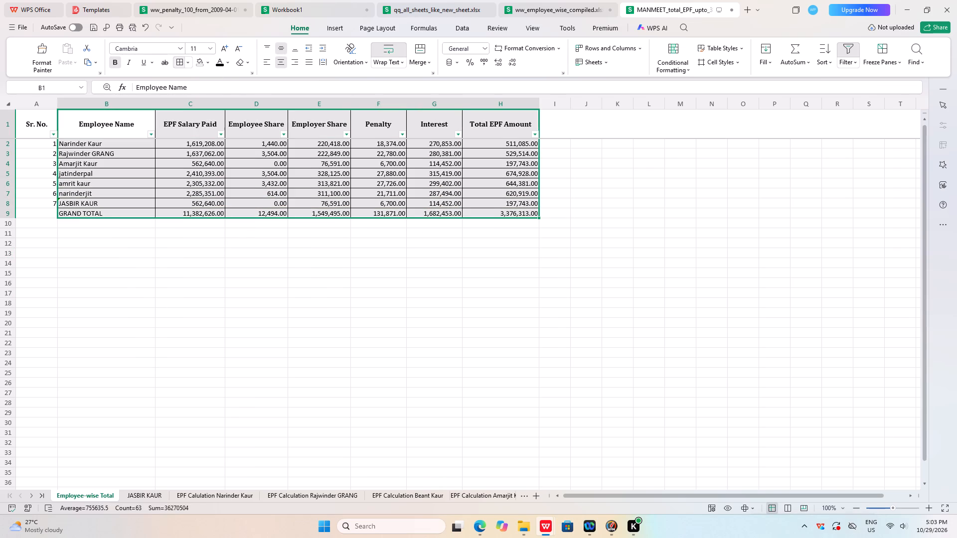
click(461, 334)
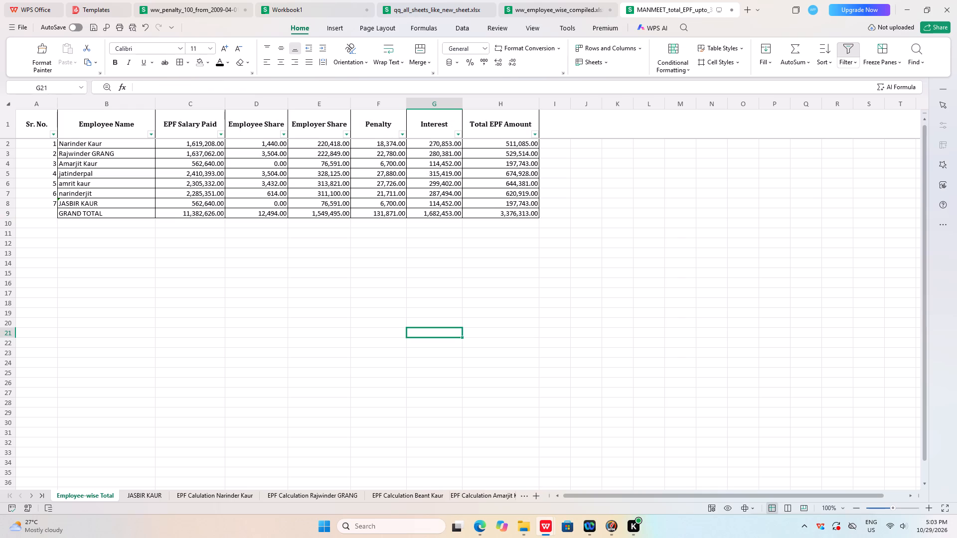
click(446, 370)
Increase the height of rows 2 to 9 to about three times their size.
drag(9, 143, 9, 195)
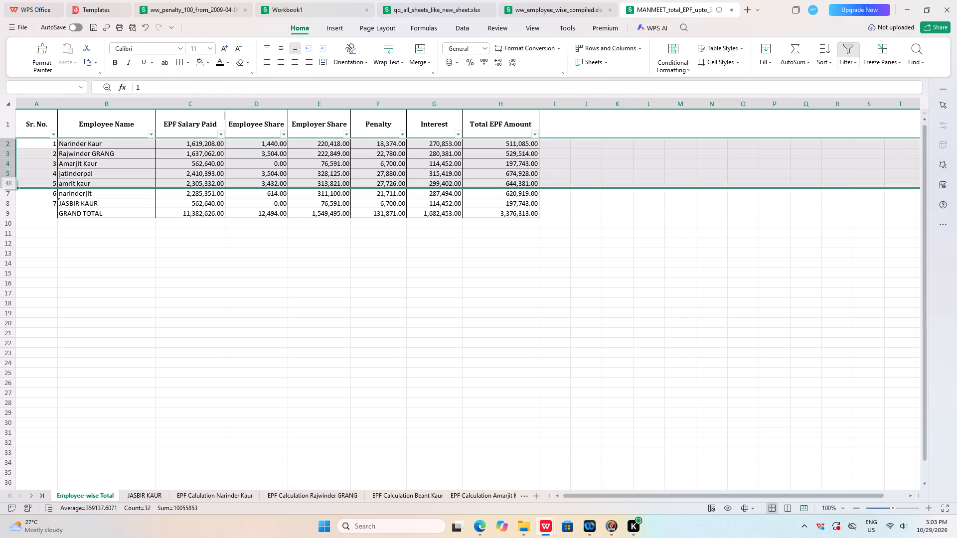
drag(9, 195, 8, 217)
drag(13, 216, 15, 236)
click(410, 285)
click(648, 257)
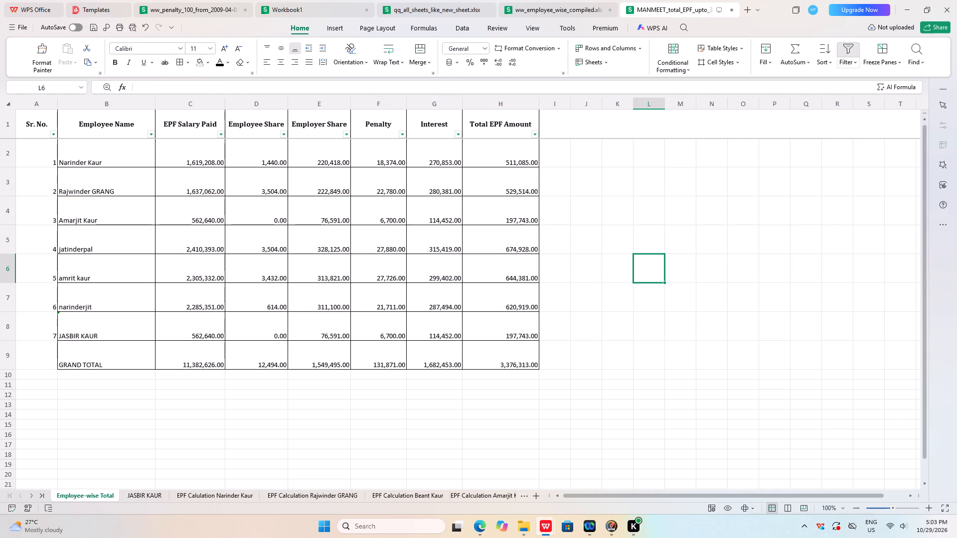
Auto-fit the width of the Total EPF Amount column to its contents.
double_click(538, 105)
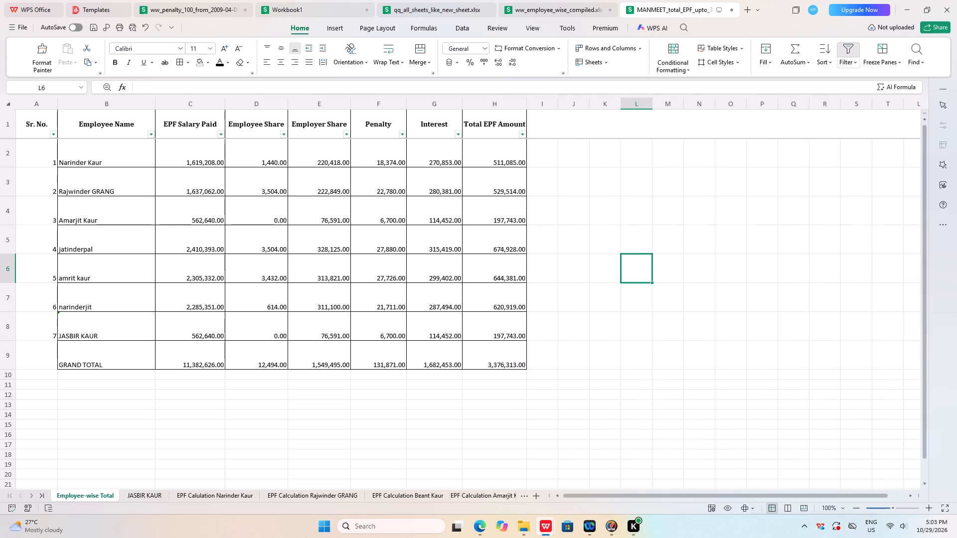
click(648, 260)
Make all text on the Employee-wise Total sheet bold, including the header row.
click(11, 105)
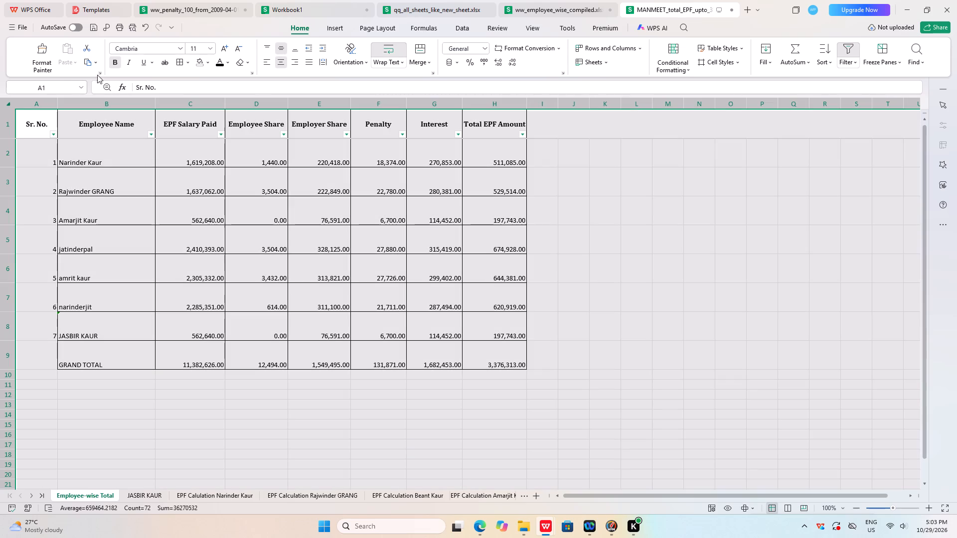
click(116, 62)
click(115, 64)
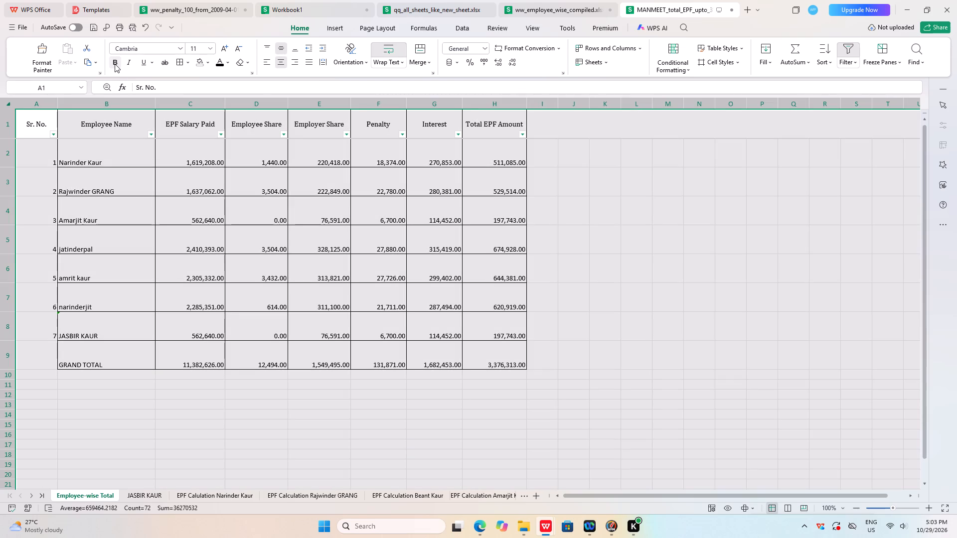
drag(602, 432, 602, 419)
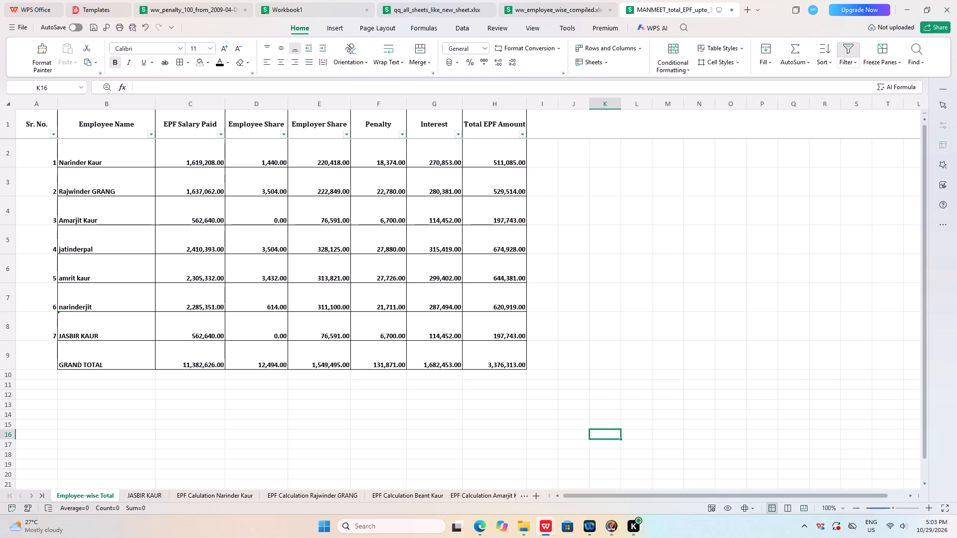
Centre the amounts in C2:H9 horizontally and enlarge their font by two size increments.
drag(187, 157, 440, 193)
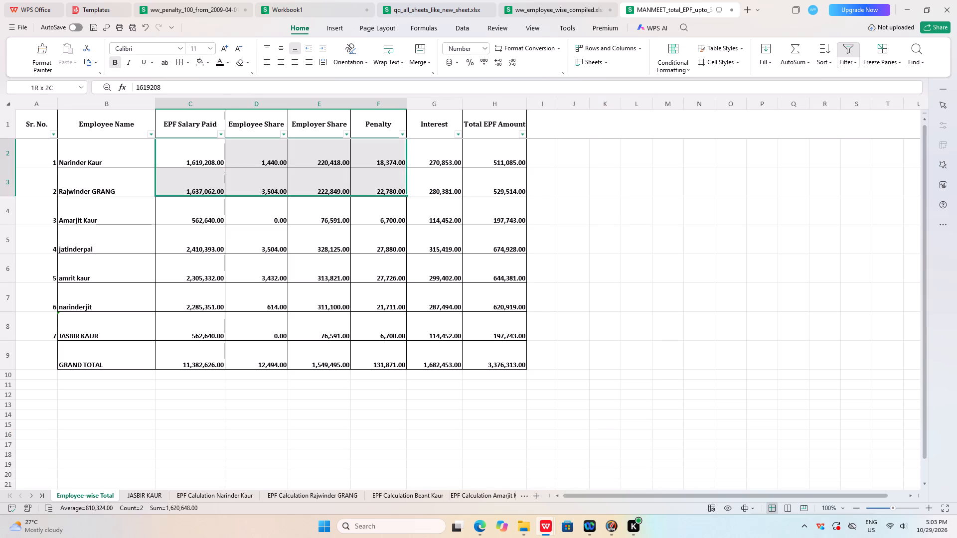
drag(440, 193, 493, 363)
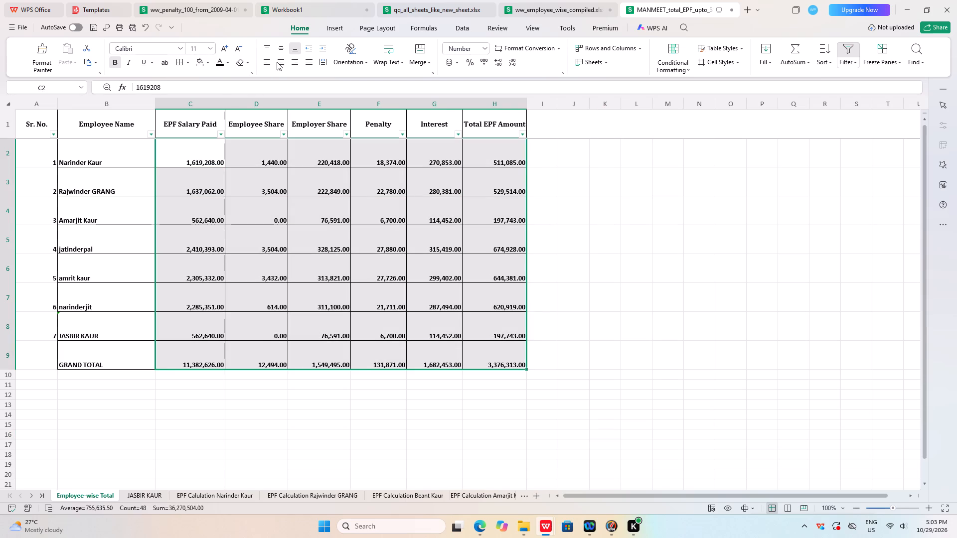
click(278, 61)
double_click(223, 47)
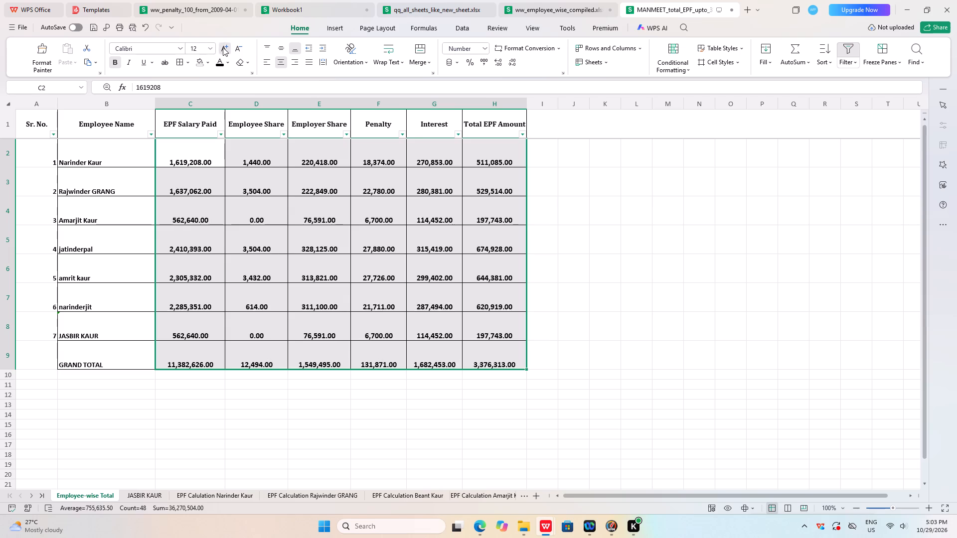
click(698, 387)
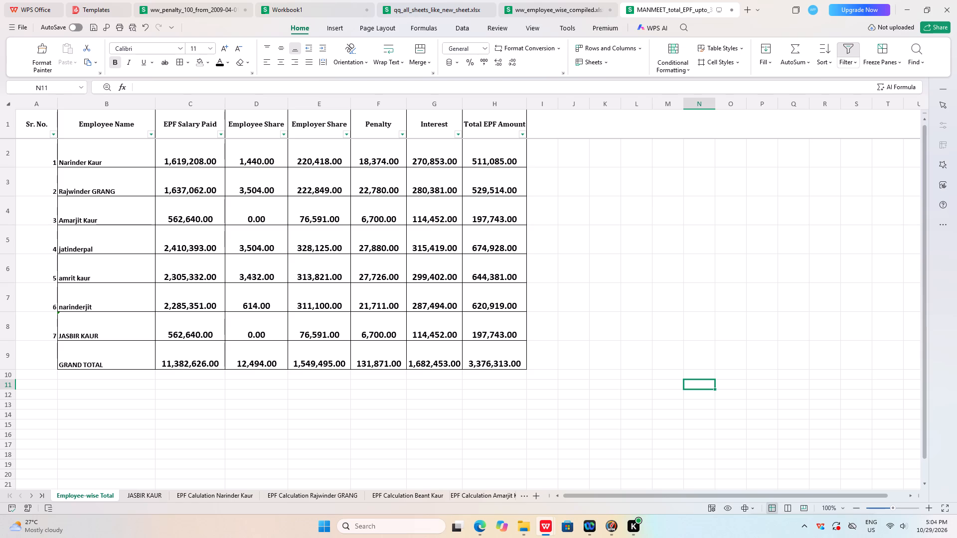
click(154, 494)
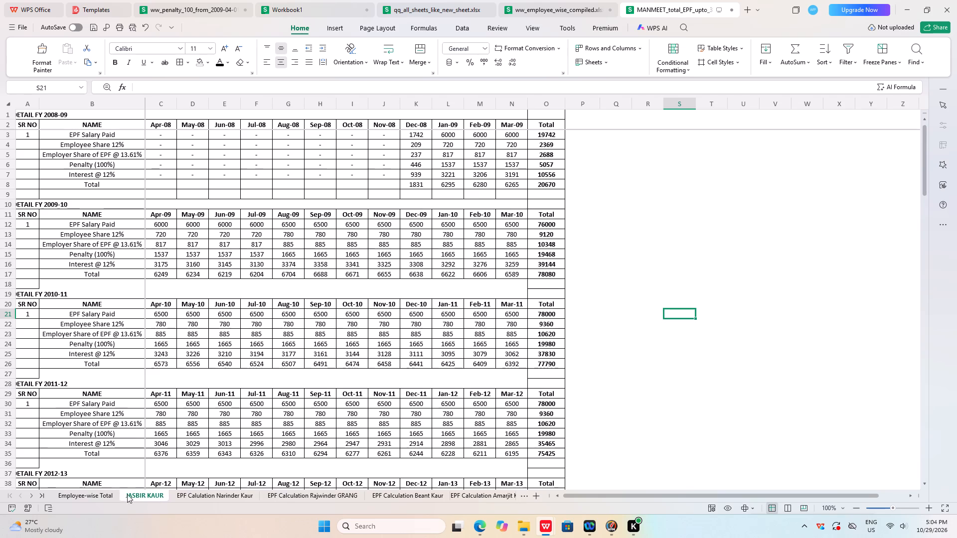
click(103, 495)
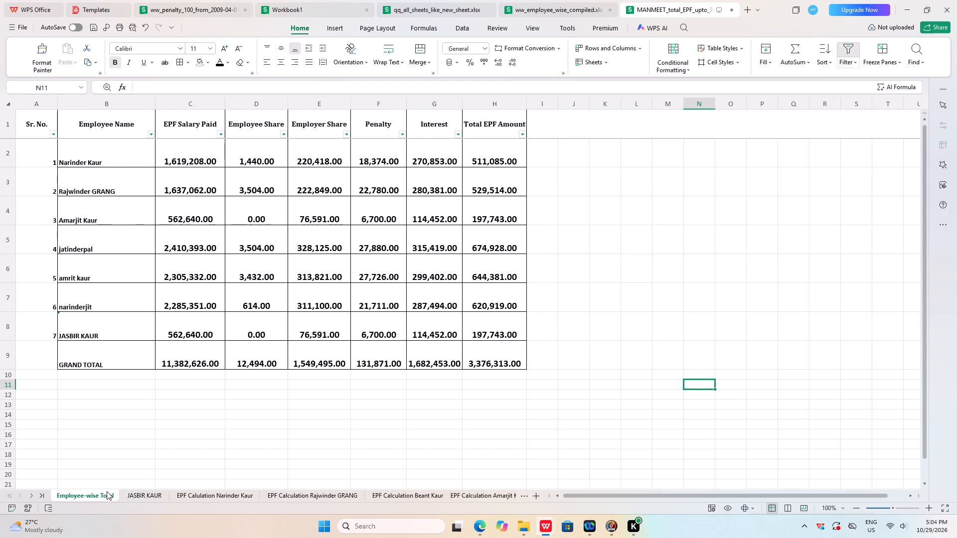
click(144, 494)
scroll(188, 422, down, 4)
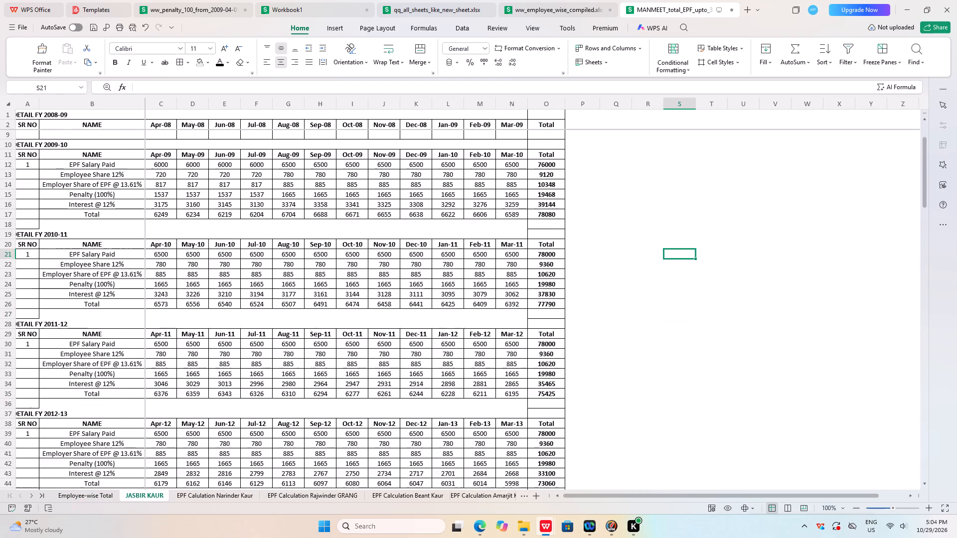
scroll(188, 422, down, 14)
scroll(193, 423, up, 7)
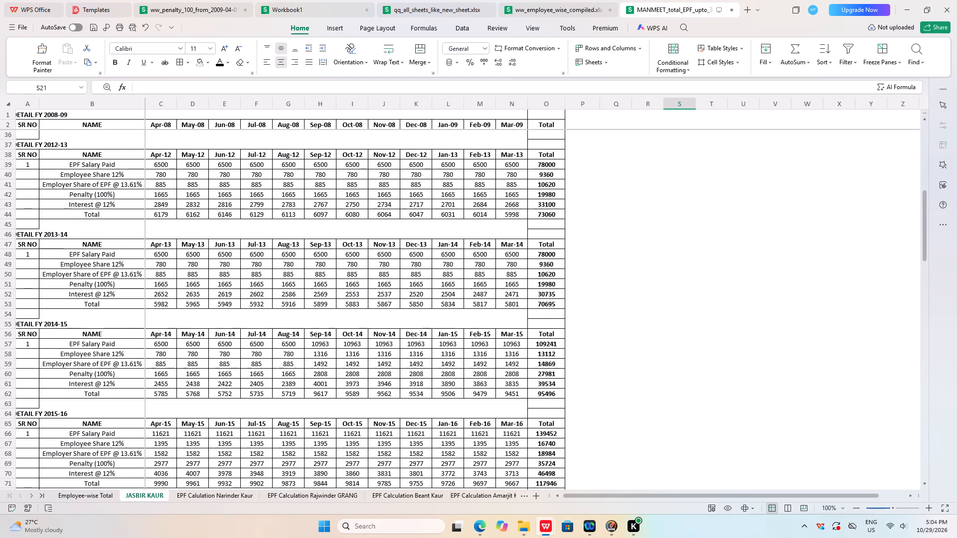
scroll(193, 423, up, 3)
scroll(193, 423, down, 20)
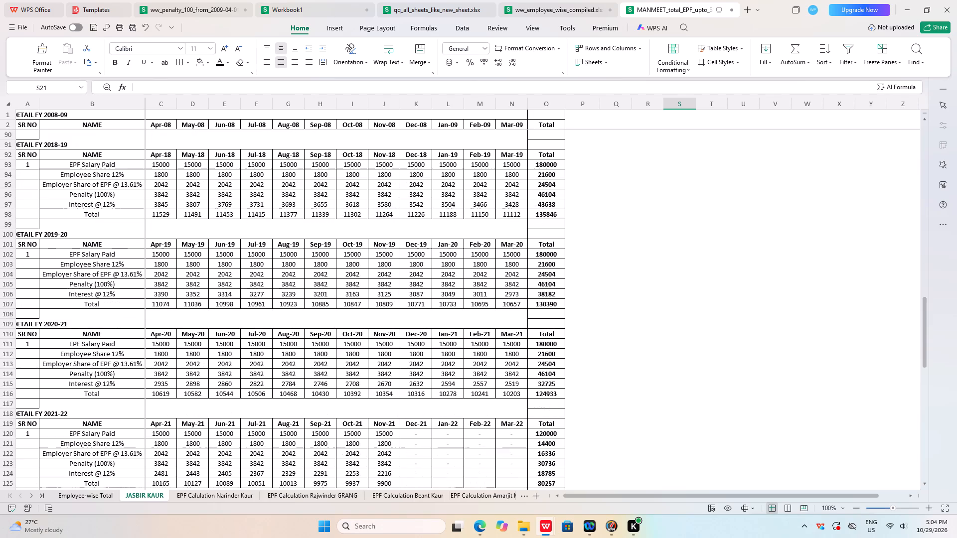
scroll(599, 414, down, 7)
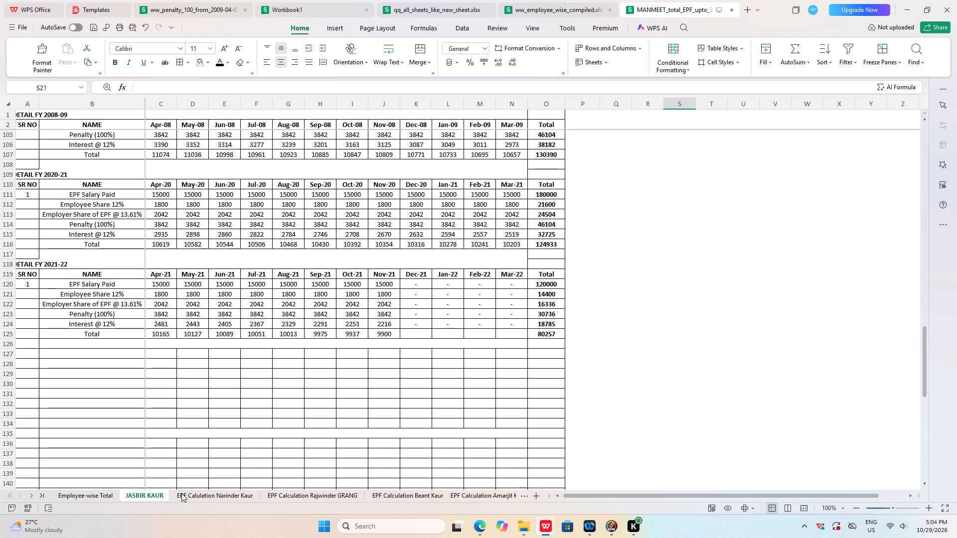
Return to the Employee-wise Total sheet and save the workbook.
click(105, 495)
click(748, 379)
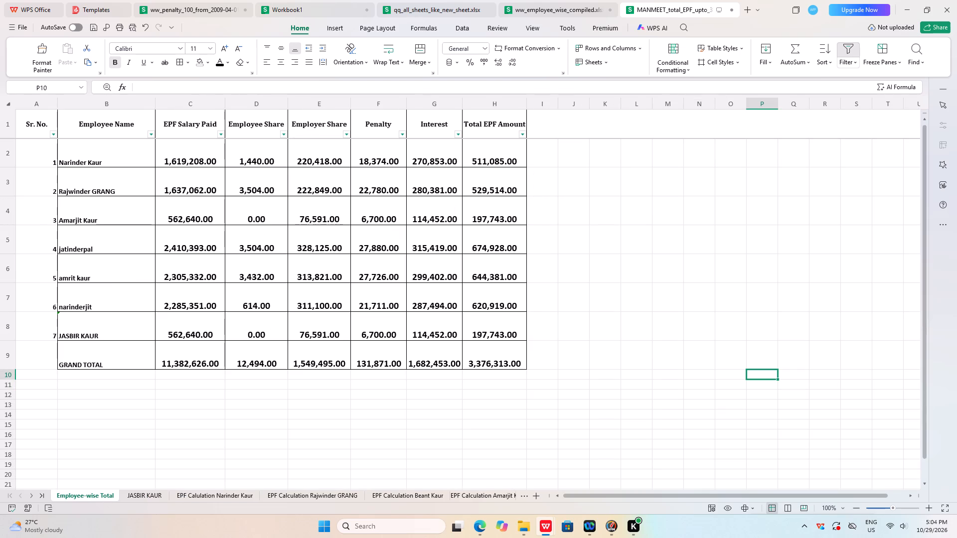
click(18, 26)
click(46, 95)
Save a copy of the workbook to the Desktop as EPFMAIL in Microsoft Excel Workbook (.xlsx) format.
click(19, 27)
click(42, 117)
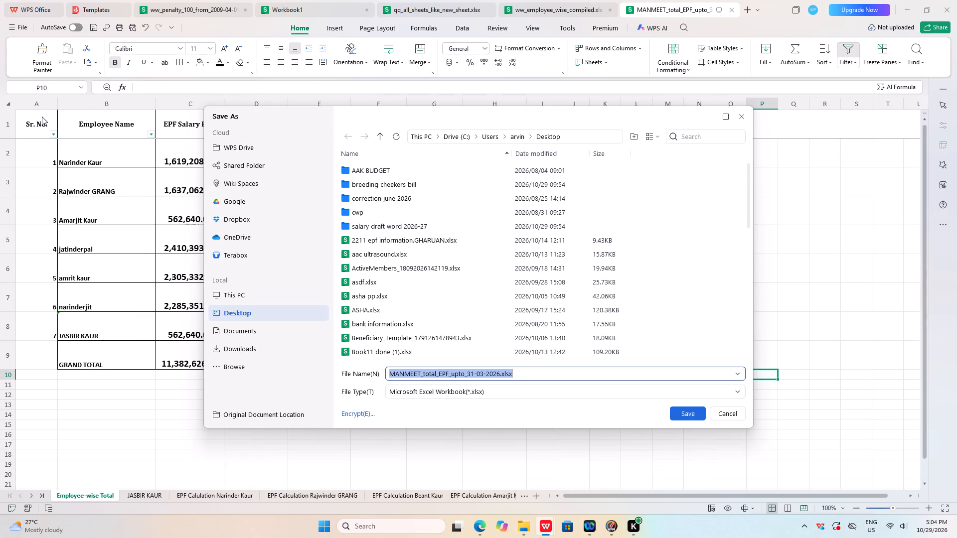
drag(518, 374, 301, 374)
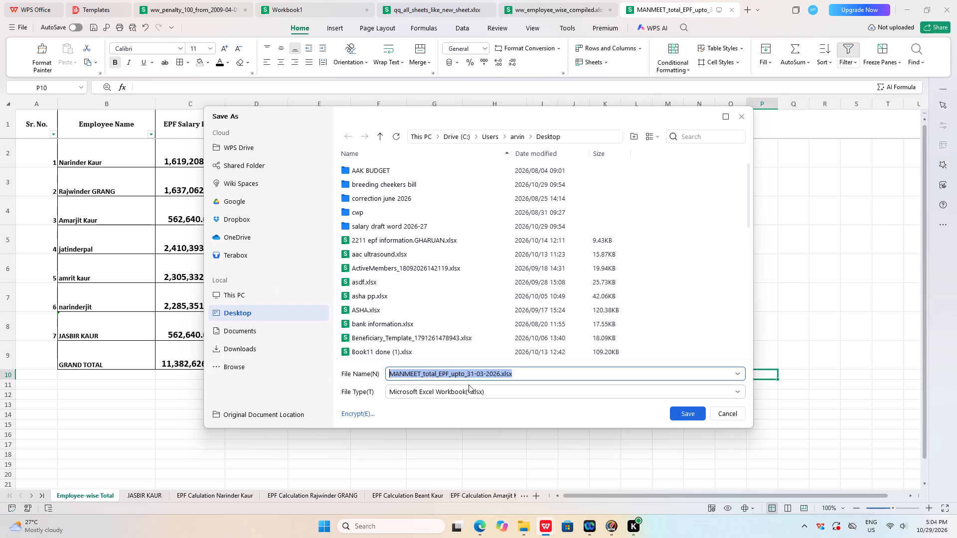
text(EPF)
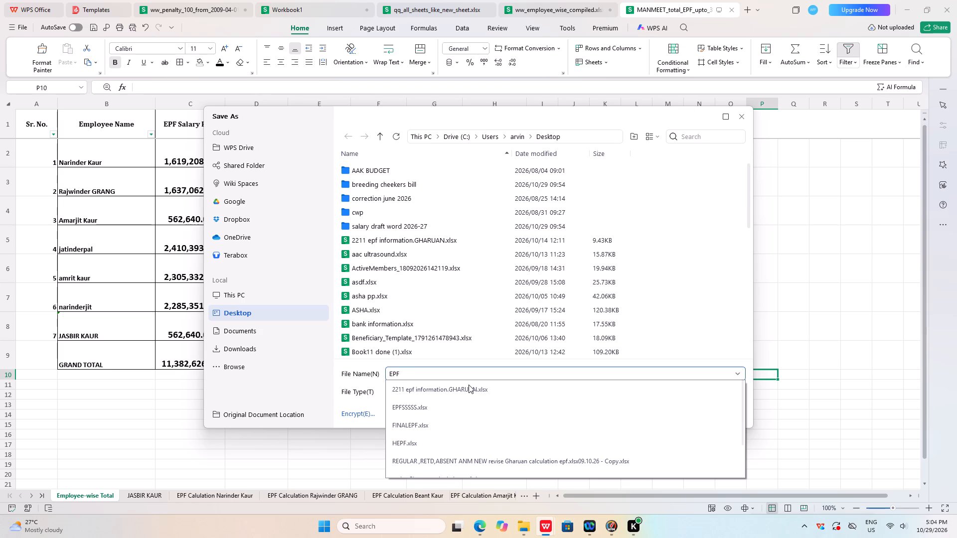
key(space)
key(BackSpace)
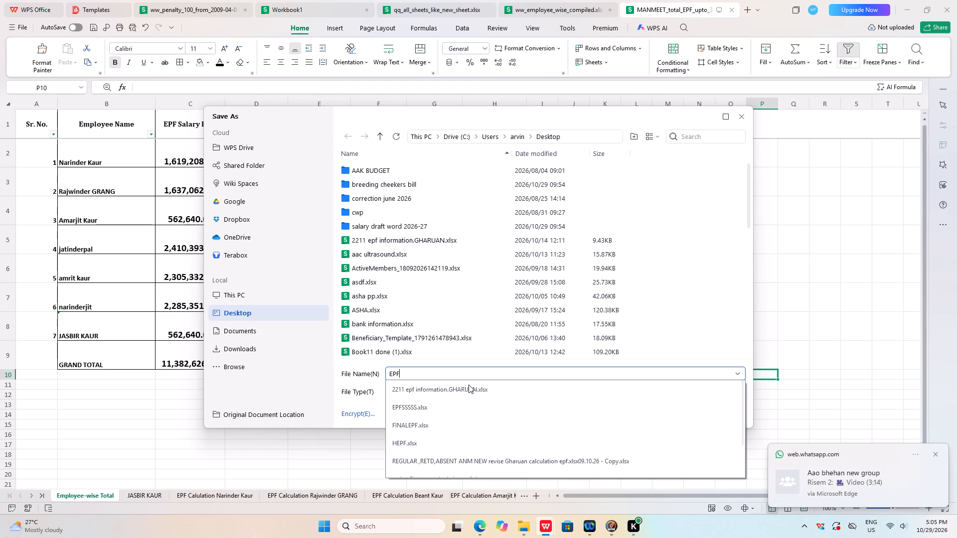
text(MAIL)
scroll(239, 208, up, 5)
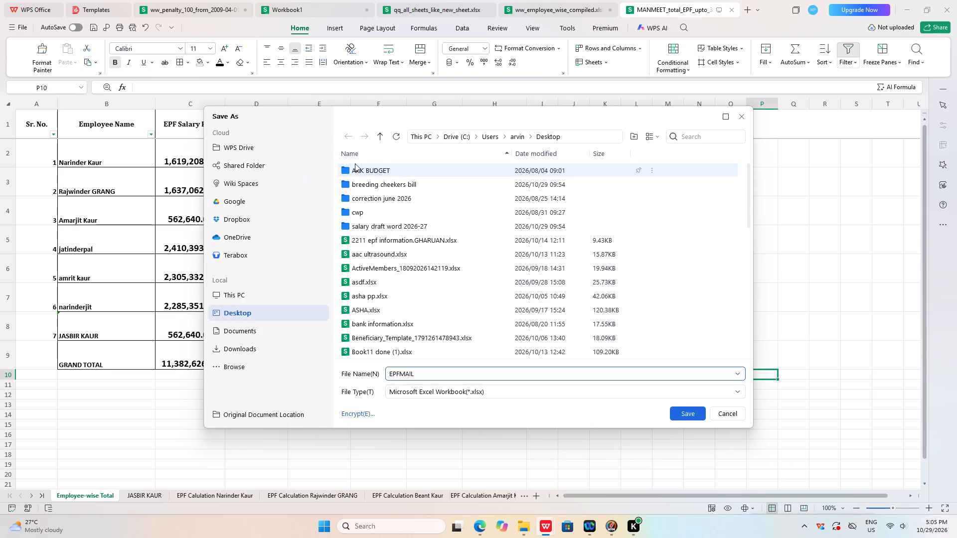
click(249, 312)
click(697, 411)
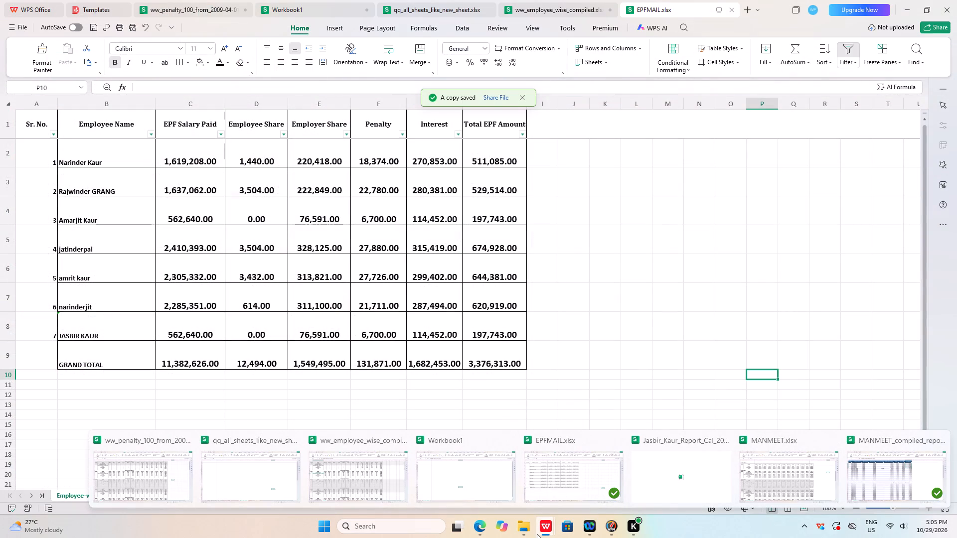
Switch to the Microsoft Edge browser window.
click(485, 524)
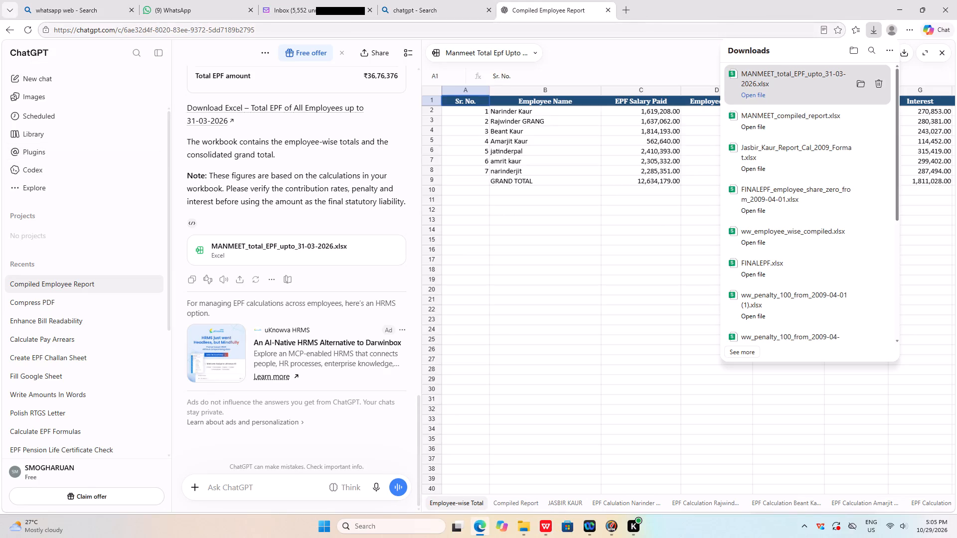
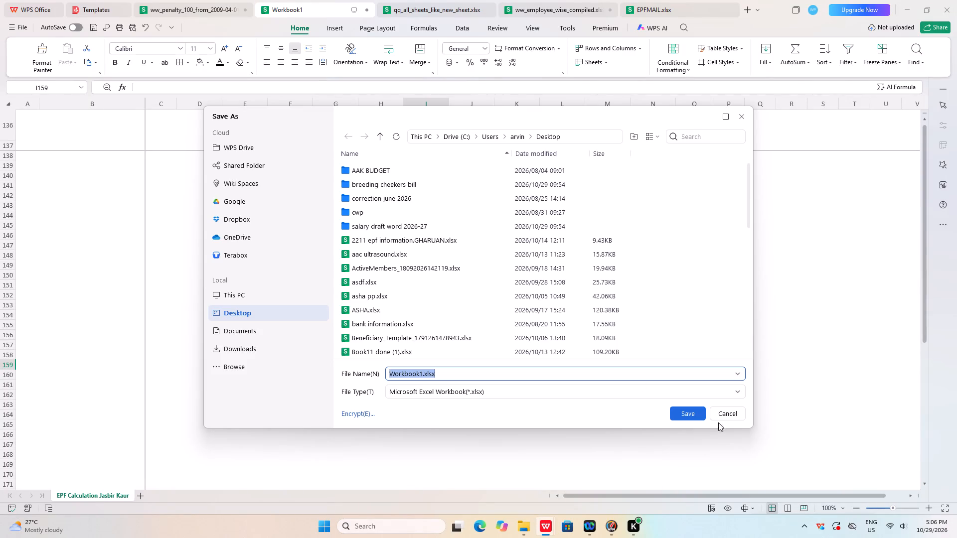
Cancel saving Workbook1 and close the workbook window, discarding unsaved changes to ww_penalty_100_from_2009-04-01.xlsx and ww_employee_wise_compiled.xlsx.
click(720, 413)
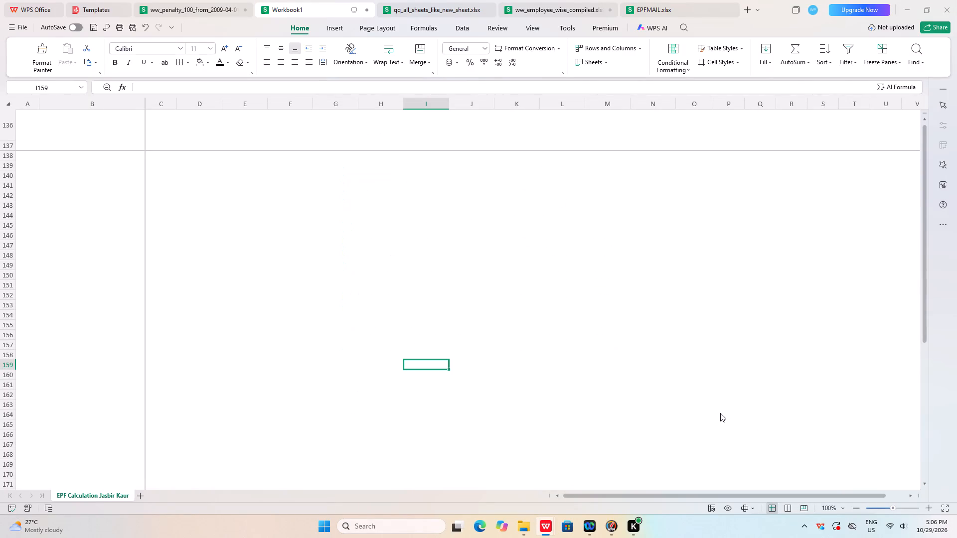
click(945, 7)
click(500, 265)
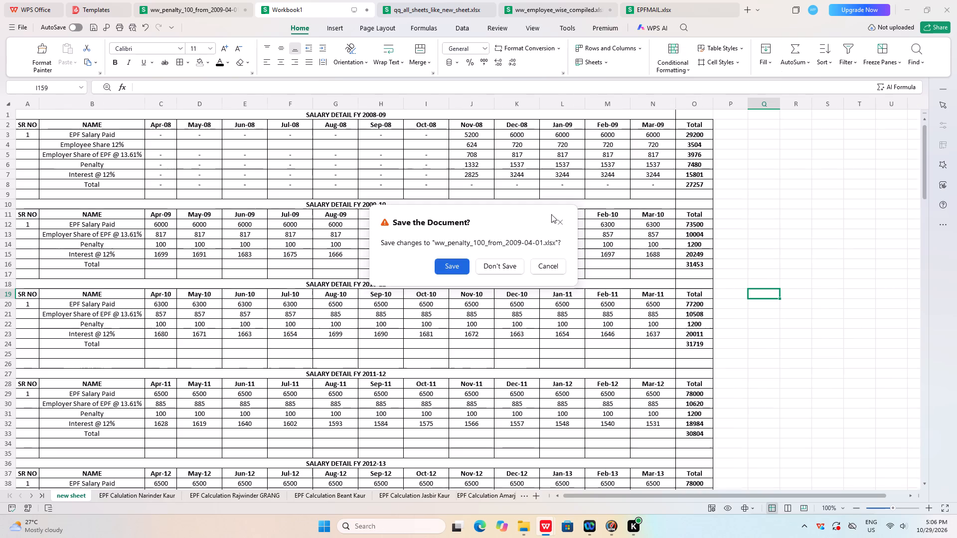
click(947, 6)
click(506, 265)
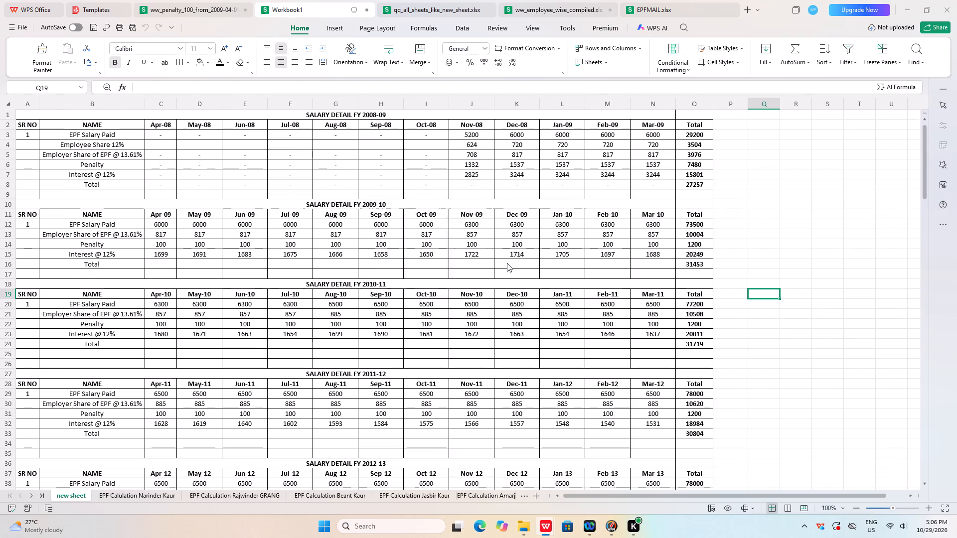
click(953, 7)
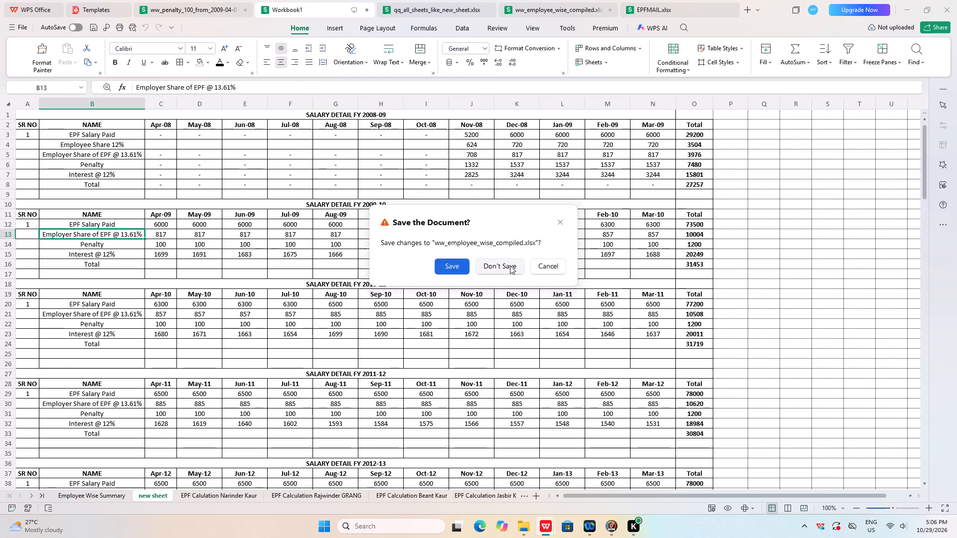
click(509, 266)
Close the window containing MANMEET_compiled_report.xlsx.
click(950, 9)
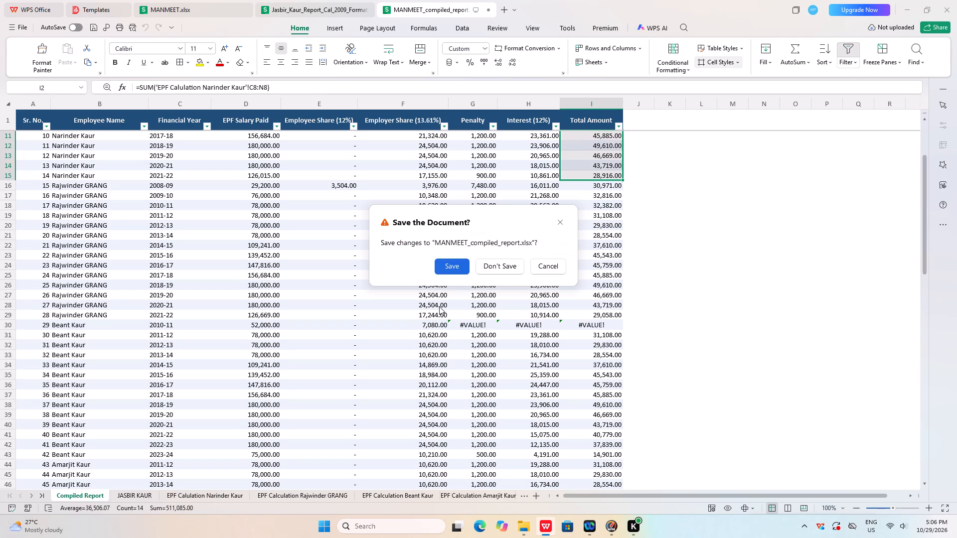